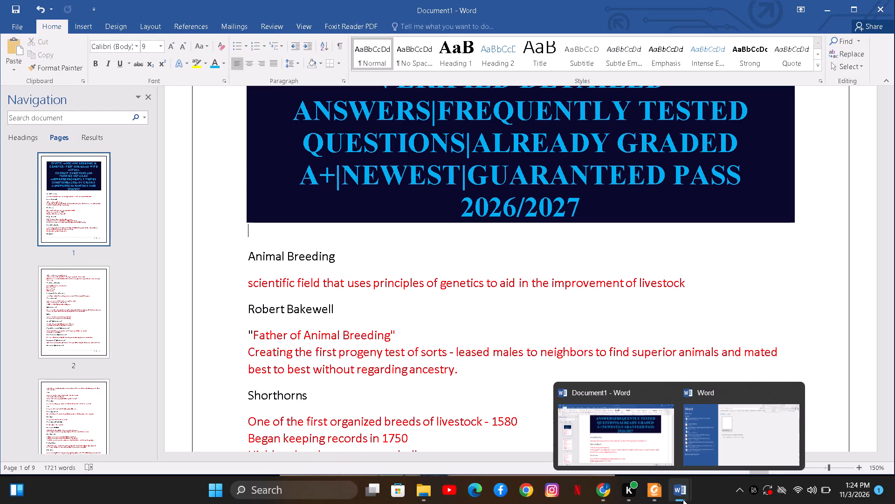
Switch to Chrome and look through the terms of the Quizlet set "Stutts - ANSC 4395 Breeding & Genetics - Test One".
left_click(600, 489)
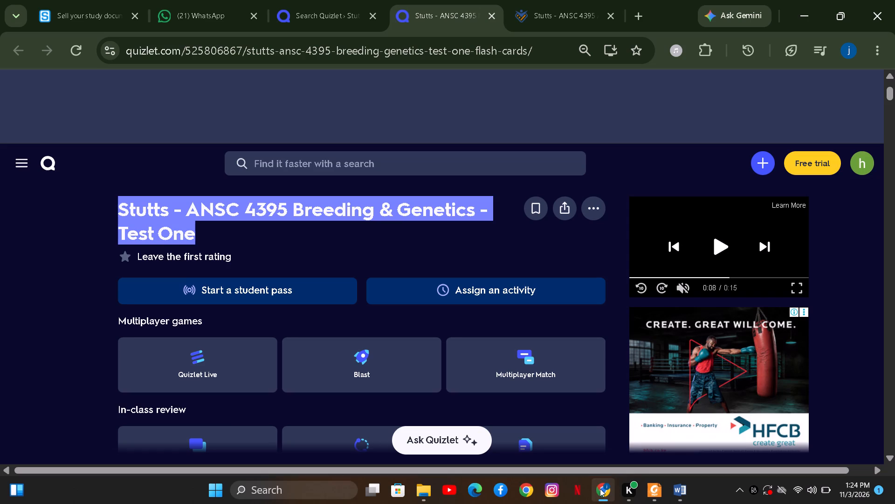
scroll(387, 211, "down", 6)
scroll(343, 229, "down", 6)
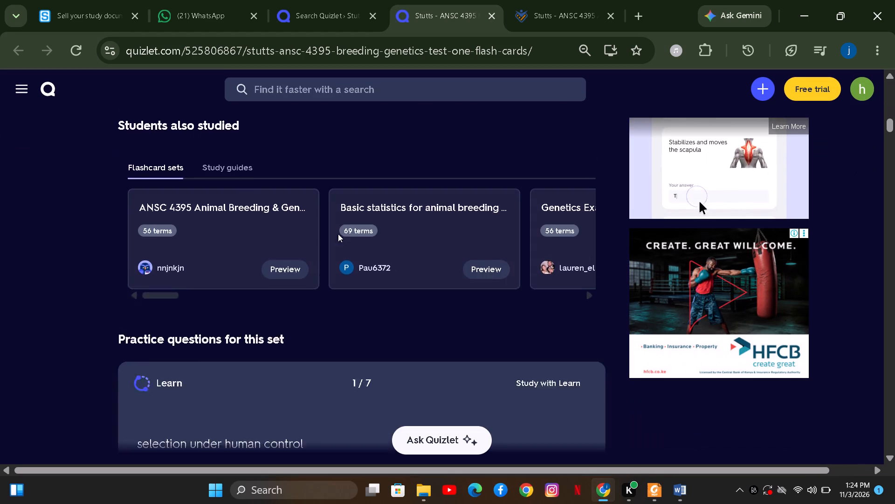
scroll(338, 234, "down", 13)
scroll(336, 234, "up", 2)
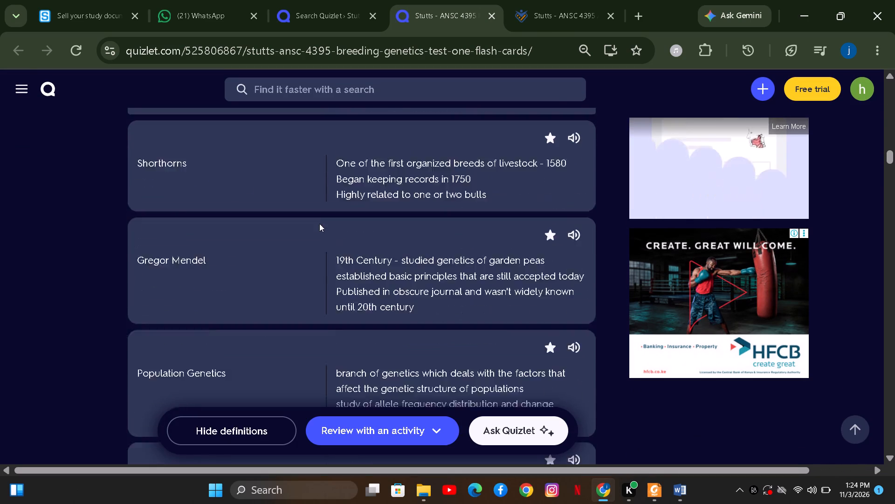
scroll(326, 268, "down", 11)
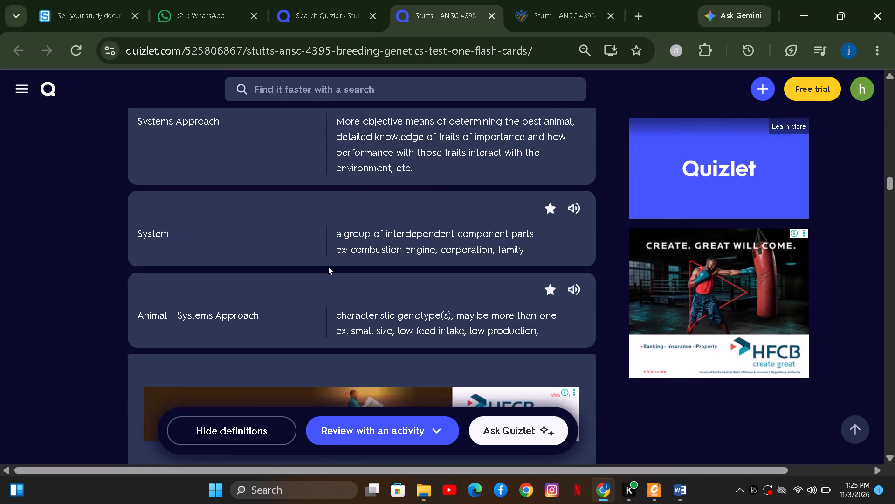
scroll(328, 266, "up", 20)
scroll(328, 266, "up", 17)
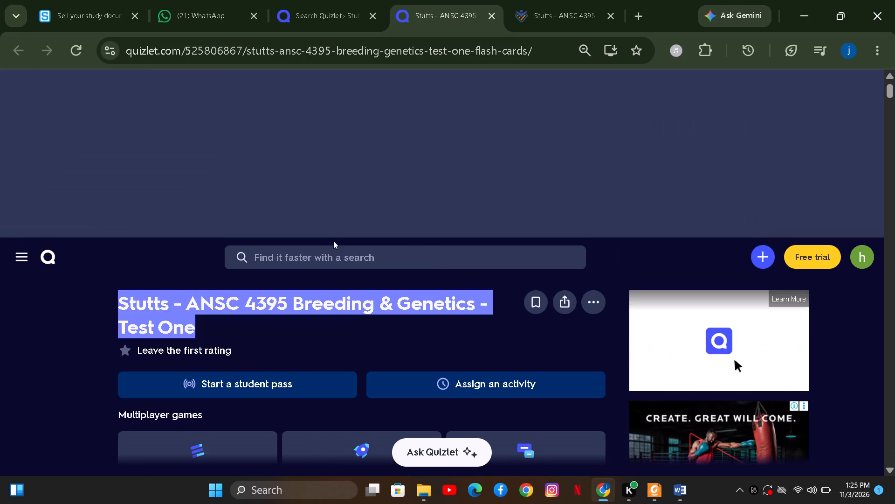
scroll(333, 241, "up", 3)
scroll(336, 237, "down", 7)
scroll(336, 236, "up", 3)
scroll(319, 290, "up", 3)
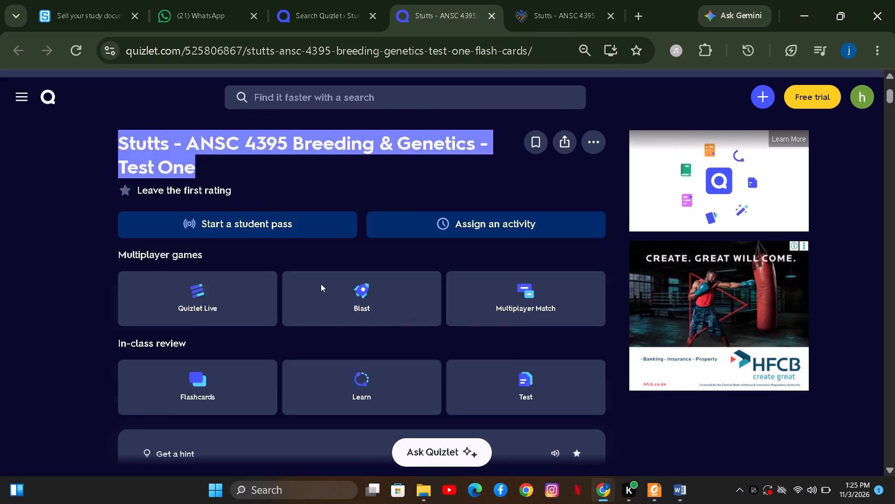
scroll(321, 284, "up", 1)
left_click(340, 337)
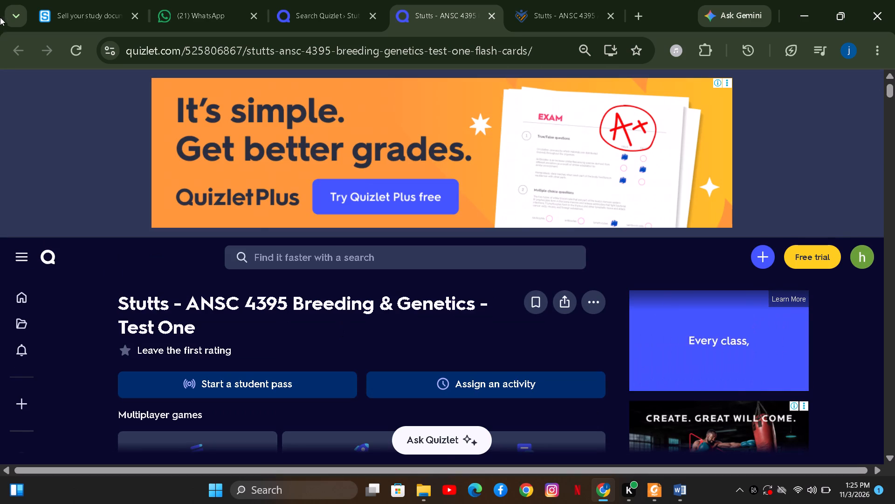
left_click(12, 48)
left_click(12, 48)
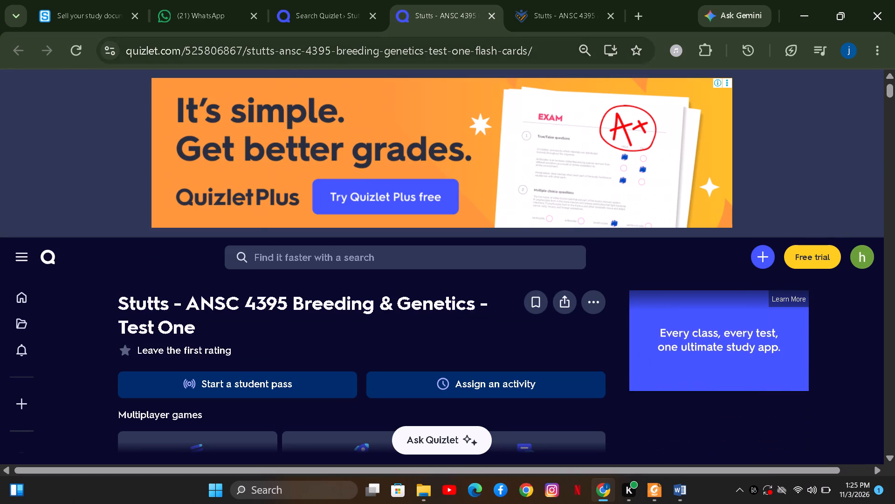
left_click(438, 18)
Go to the open Quizlet search results for Test 2 and close the Test One set preview.
left_click(317, 17)
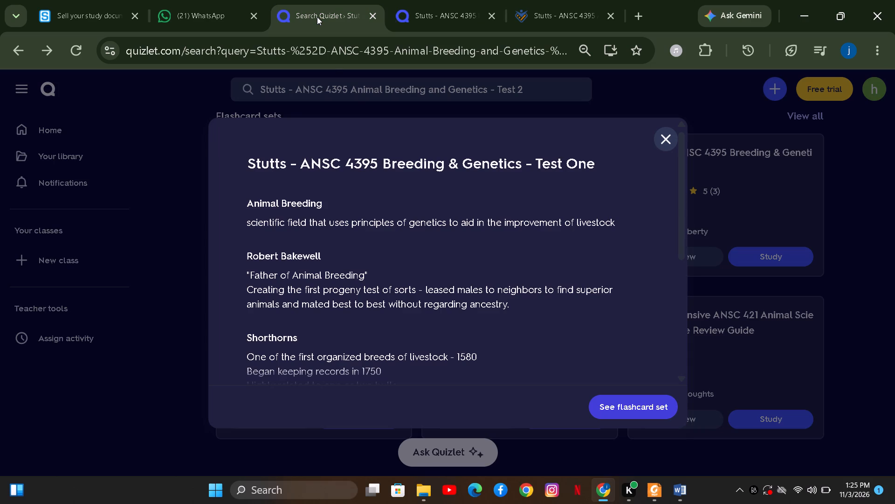
scroll(339, 146, "up", 1)
scroll(339, 146, "down", 3)
scroll(342, 142, "up", 4)
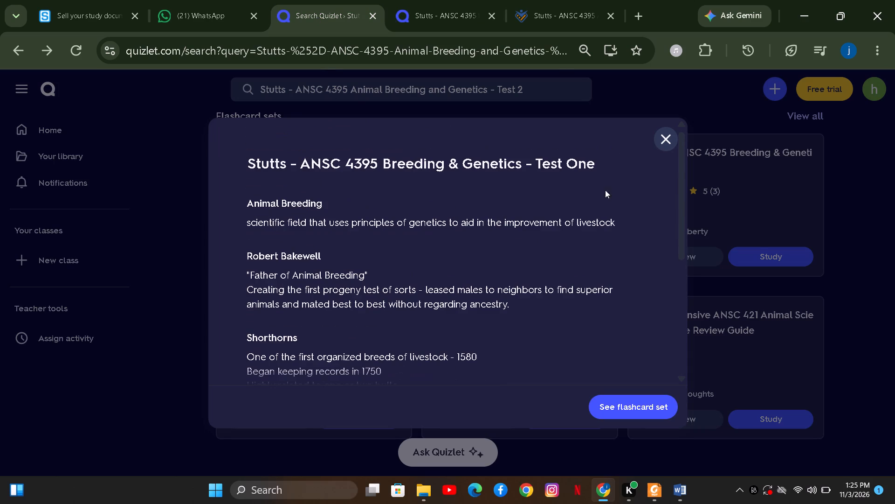
left_click(668, 138)
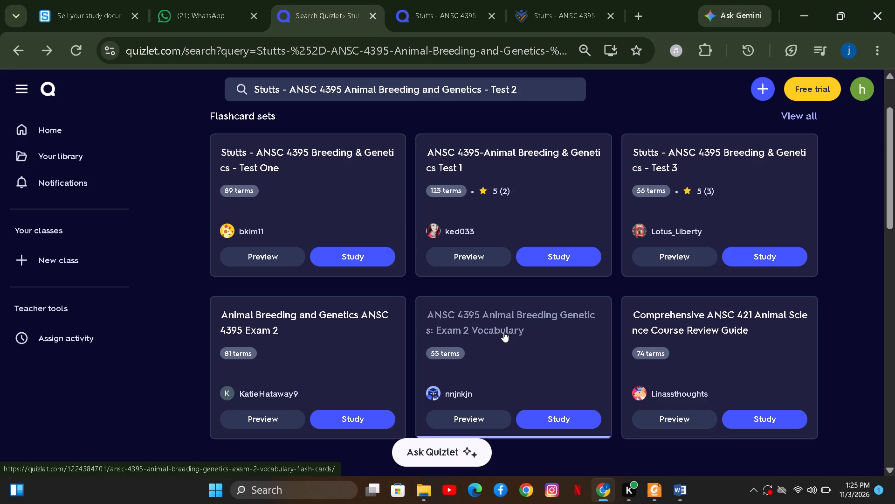
Preview the terms of the set "ANSC 4395 Animal Breeding Genetics: Exam 2 Vocabulary" and close the preview.
scroll(503, 331, "down", 2)
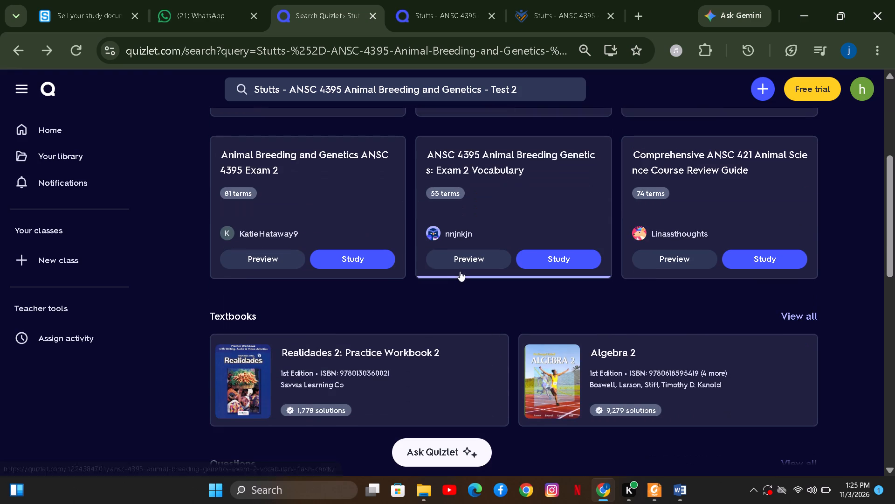
left_click(465, 260)
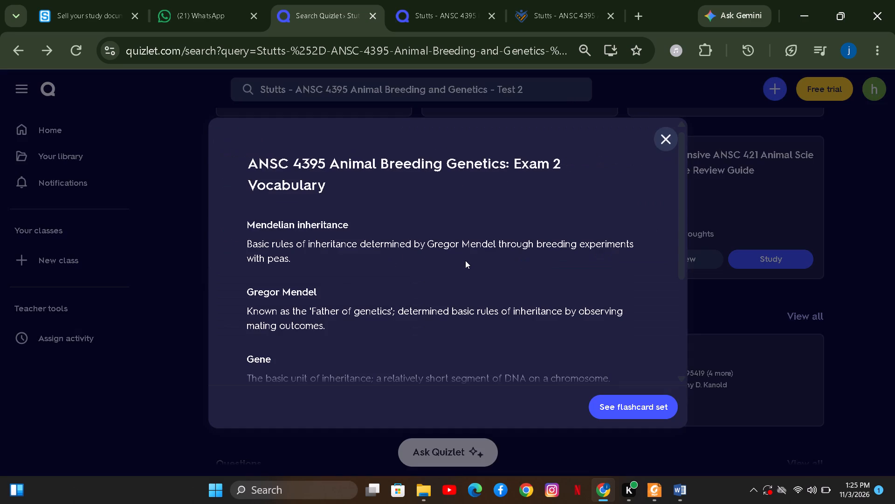
scroll(314, 261, "down", 3)
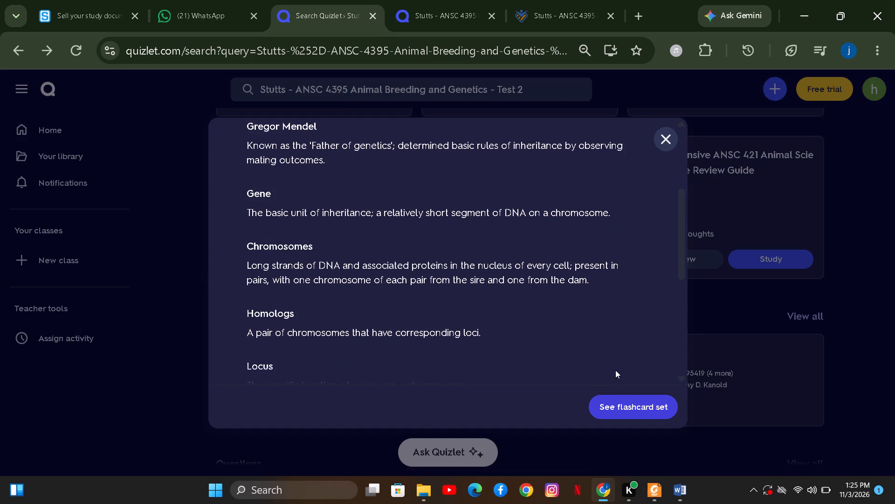
left_click(418, 226)
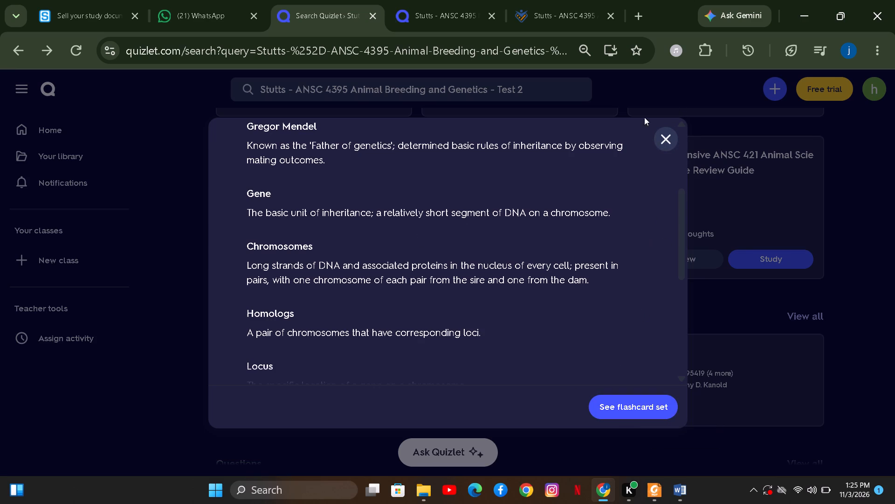
left_click(666, 137)
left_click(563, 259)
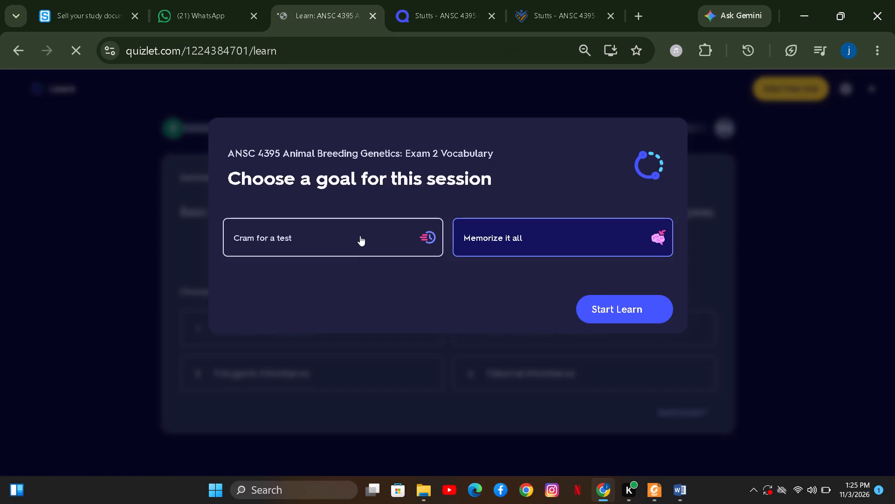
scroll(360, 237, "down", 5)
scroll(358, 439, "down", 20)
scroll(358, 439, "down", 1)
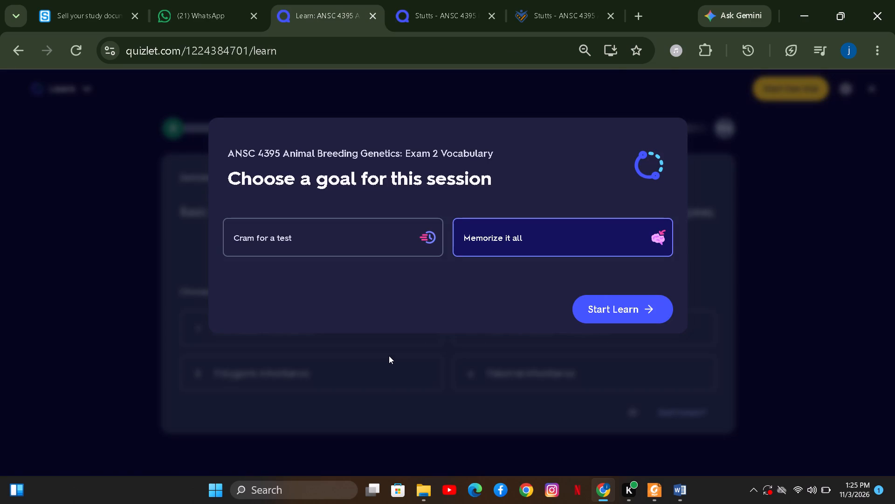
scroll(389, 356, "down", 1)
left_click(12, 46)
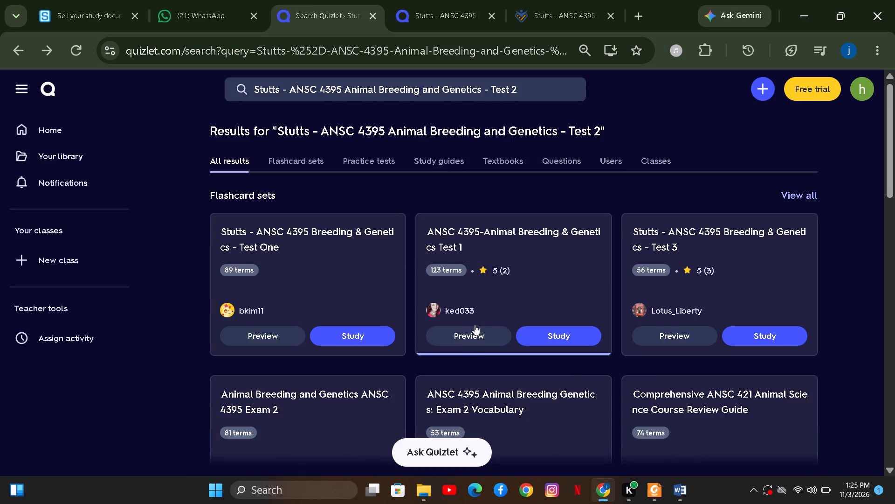
Show all flashcard sets found for "Stutts - ANSC 4395 Animal Breeding and Genetics - Test 2".
scroll(485, 354, "down", 2)
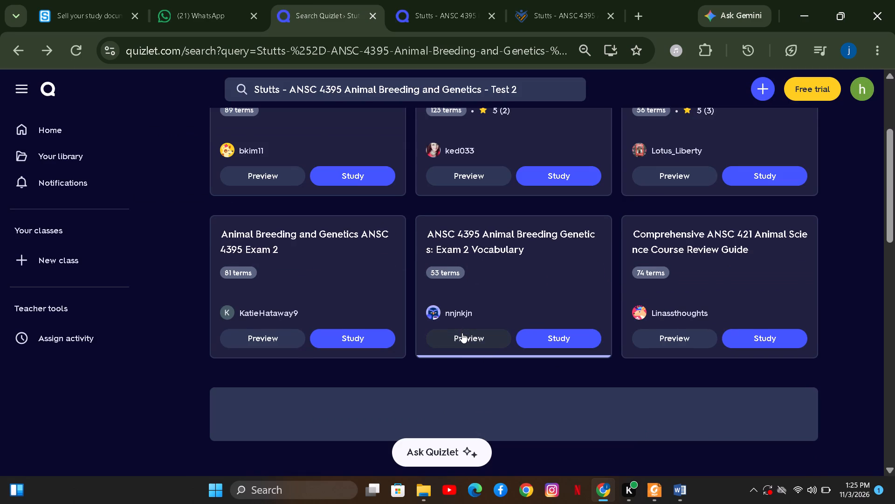
scroll(463, 330, "down", 2)
scroll(464, 328, "up", 2)
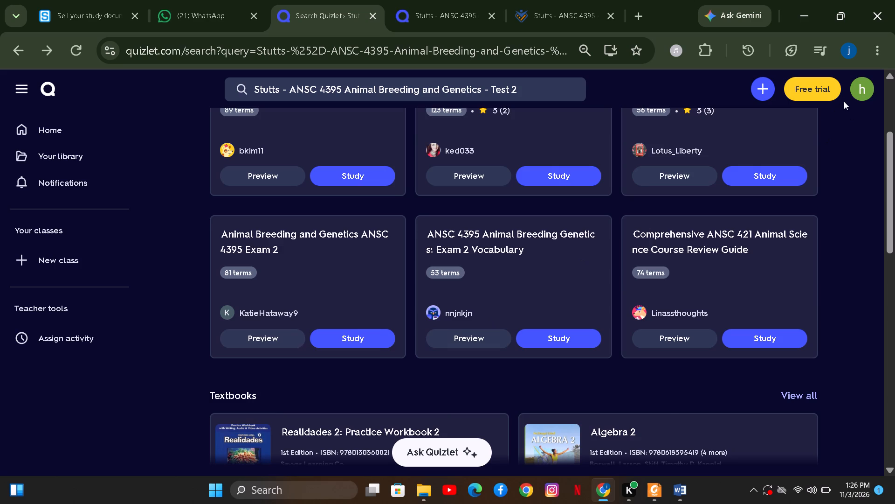
scroll(799, 120, "up", 2)
left_click(797, 197)
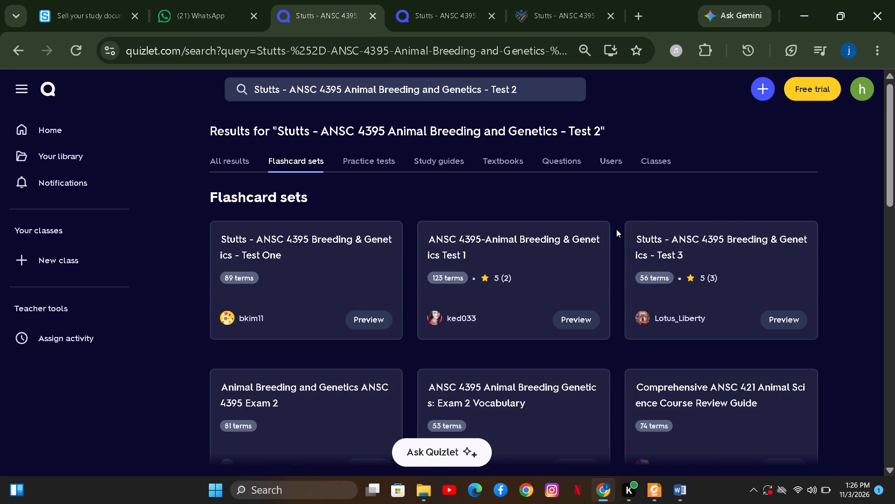
Open the flashcard set "ANSC 4395 Animal Breeding Genetics: Exam 2 Vocabulary" from the results.
scroll(616, 229, "down", 1)
scroll(491, 282, "down", 2)
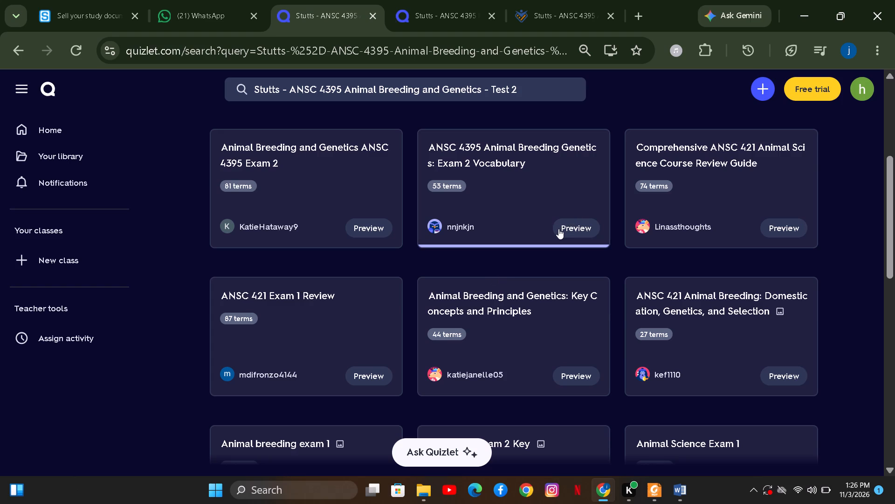
left_click(465, 225)
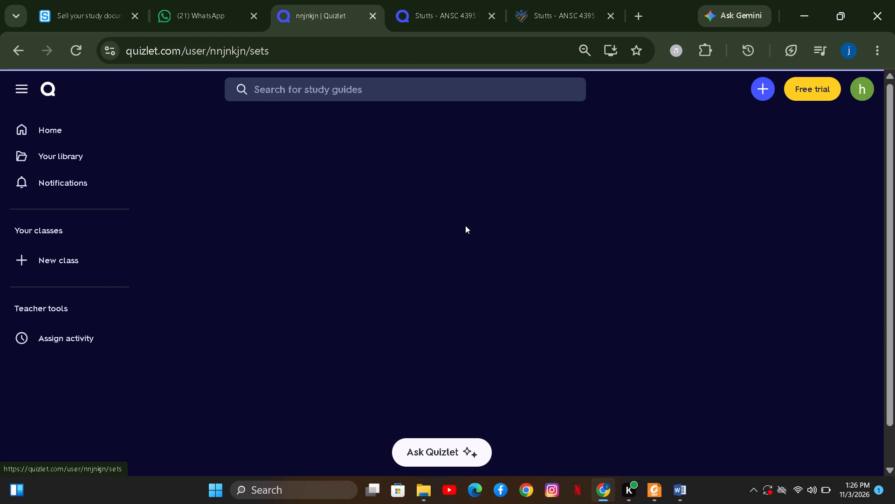
left_click(12, 51)
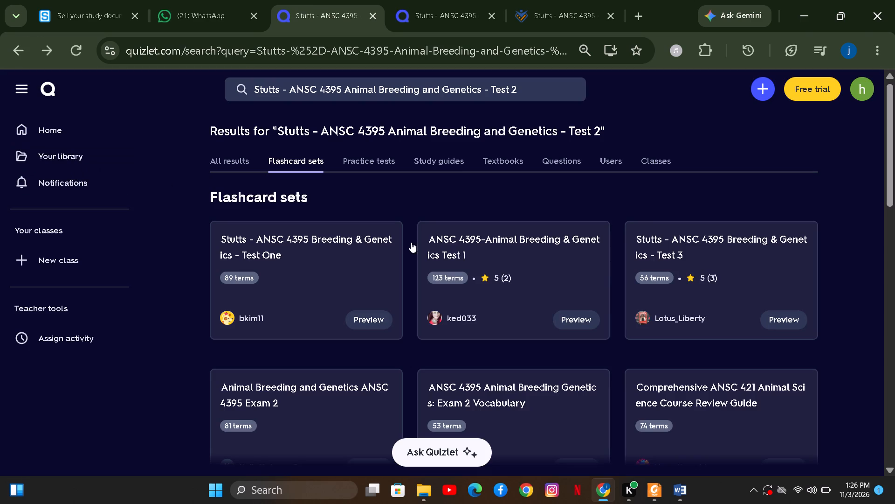
scroll(508, 283, "down", 2)
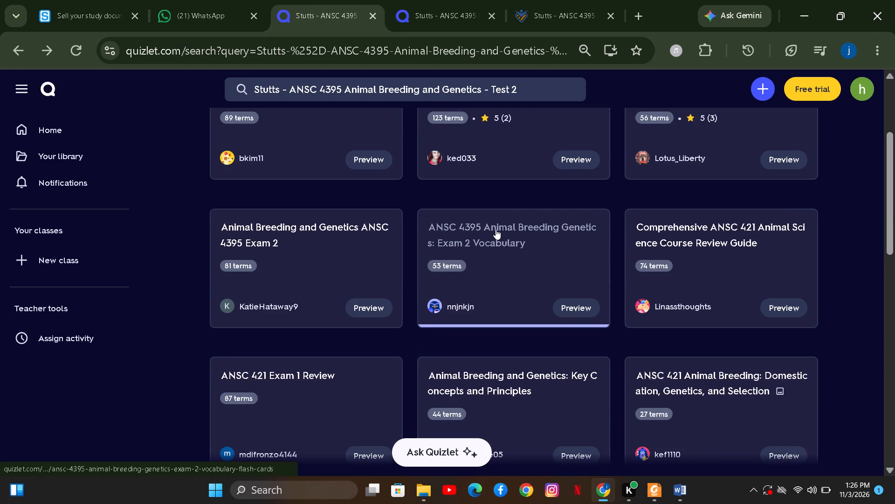
left_click(496, 229)
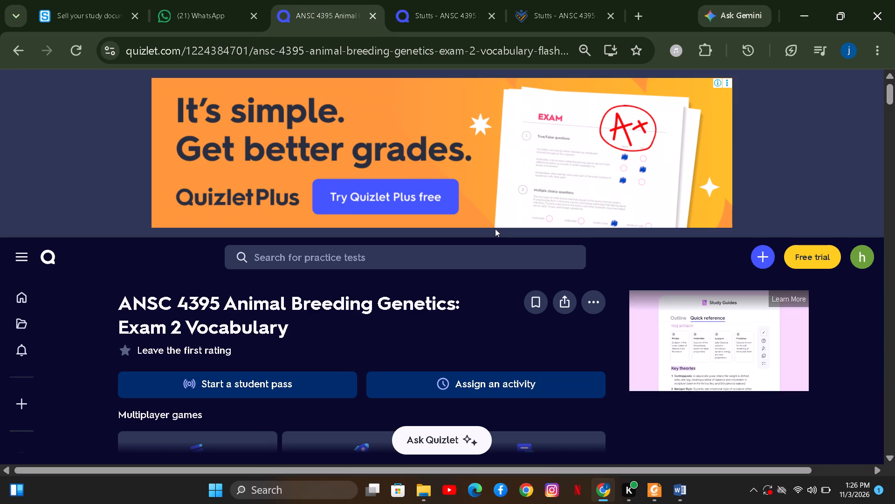
Copy the set's terms and definitions from "Chromosomes" through the AI content note below the last term.
scroll(504, 216, "down", 3)
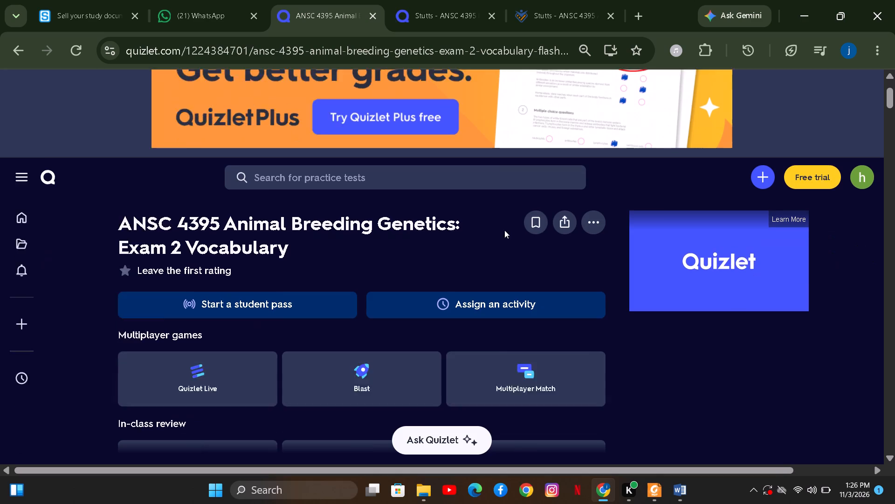
scroll(467, 266, "down", 18)
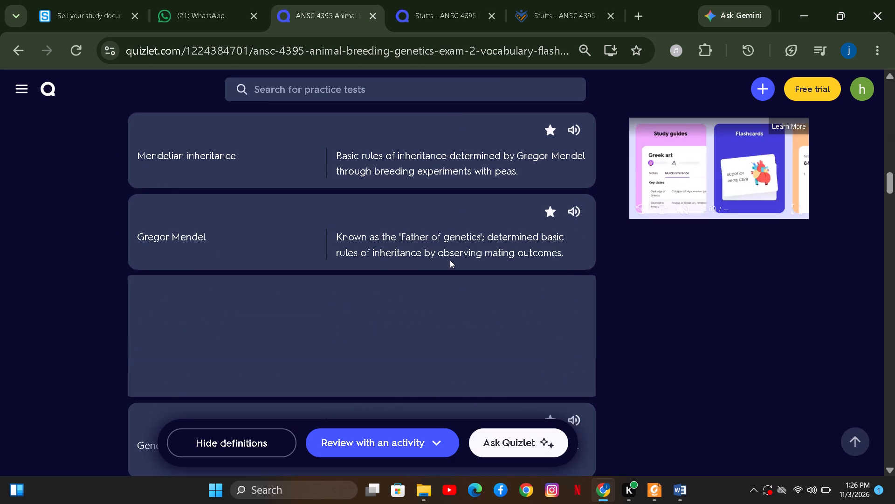
scroll(450, 260, "up", 1)
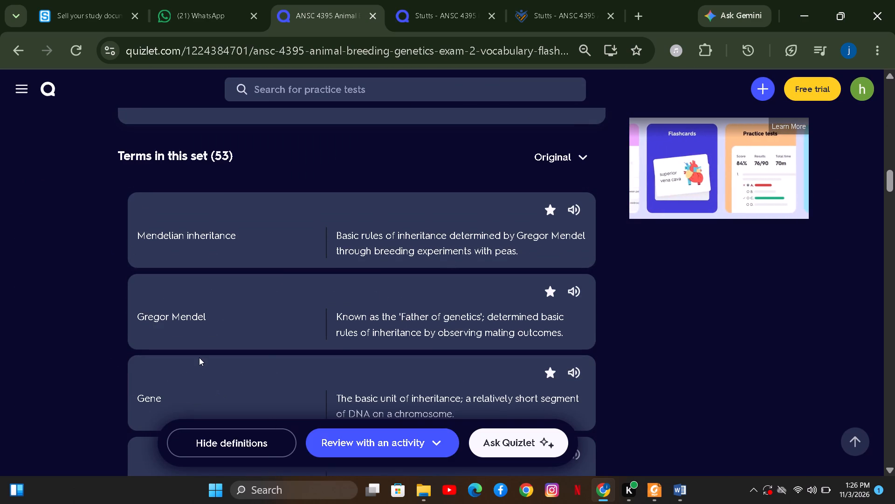
scroll(199, 356, "down", 1)
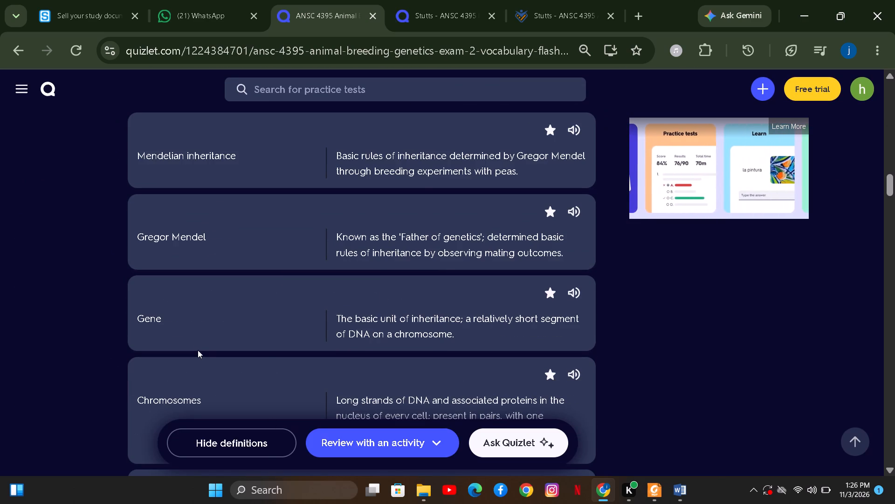
scroll(197, 345, "up", 1)
scroll(197, 344, "down", 2)
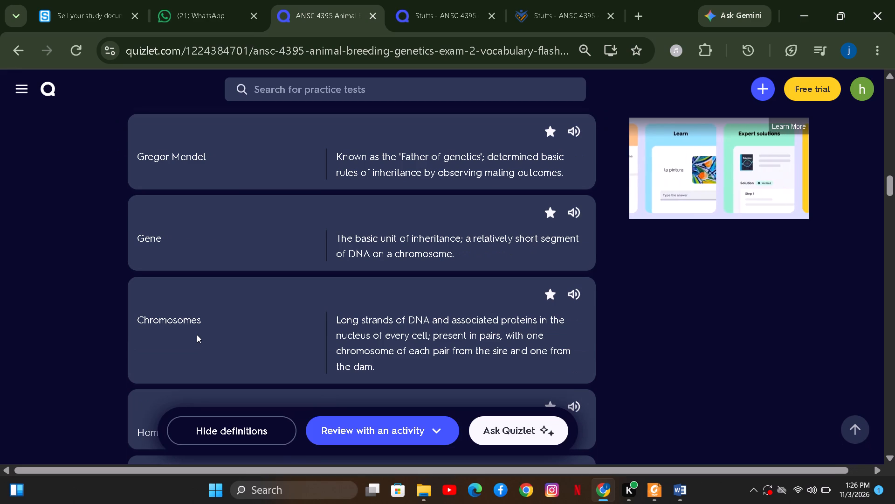
left_click_drag(139, 318, 348, 503)
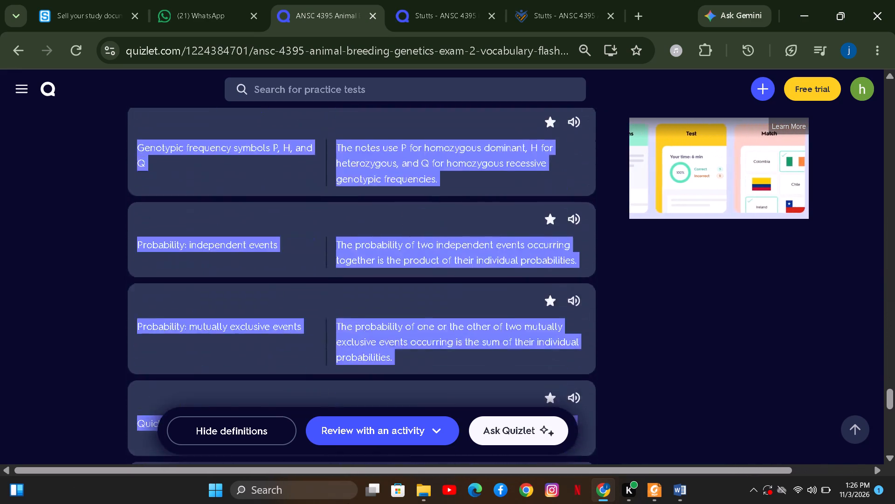
left_click_drag(348, 503, 379, 347)
scroll(371, 373, "up", 7)
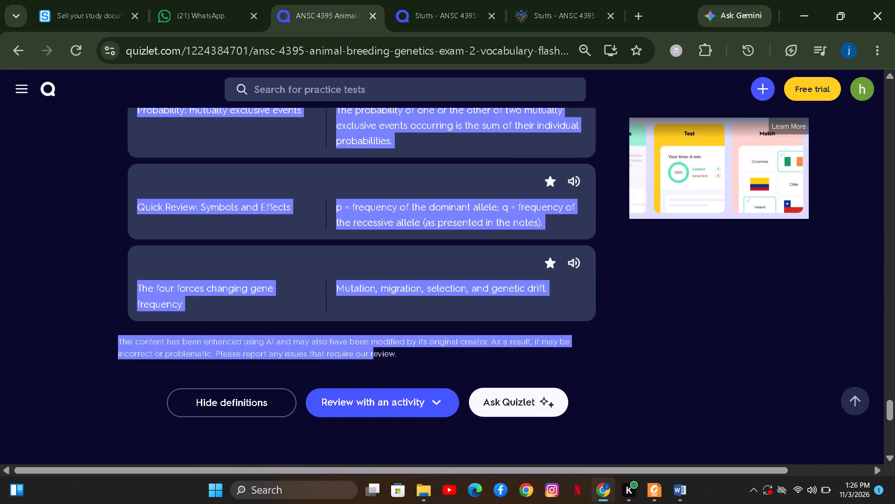
left_click_drag(379, 347, 408, 358)
key("ctrl+c")
key("ctrl+c")
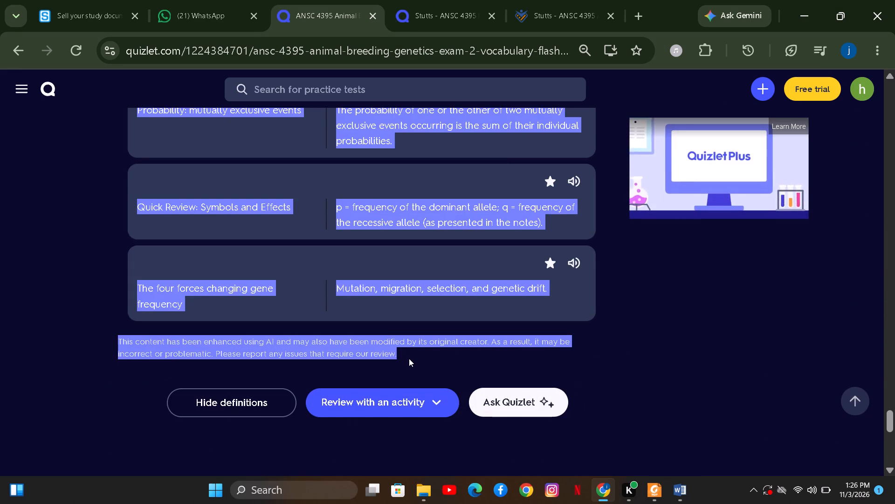
Close the spare Word start window and close the earlier Document1 without saving its changes.
left_click(681, 490)
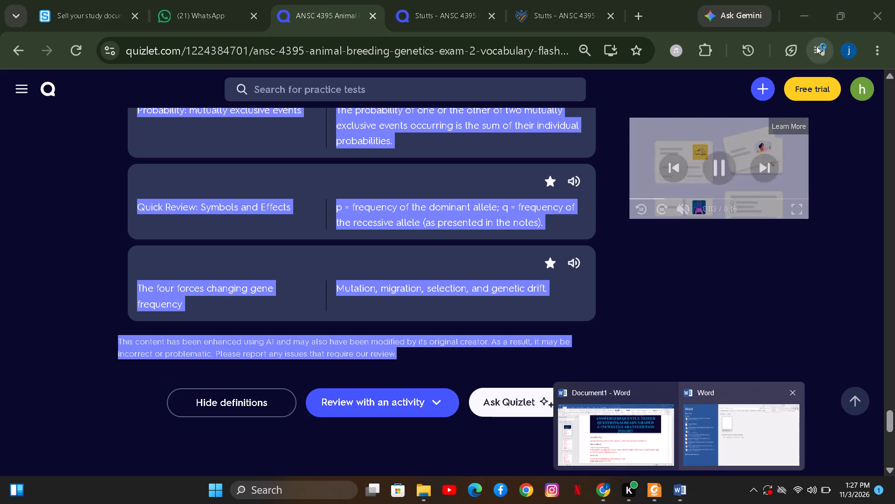
left_click(793, 391)
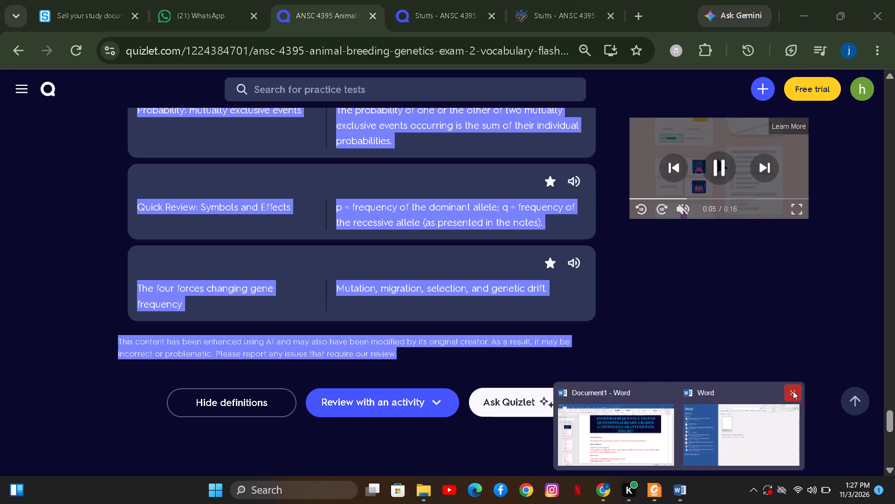
left_click(667, 391)
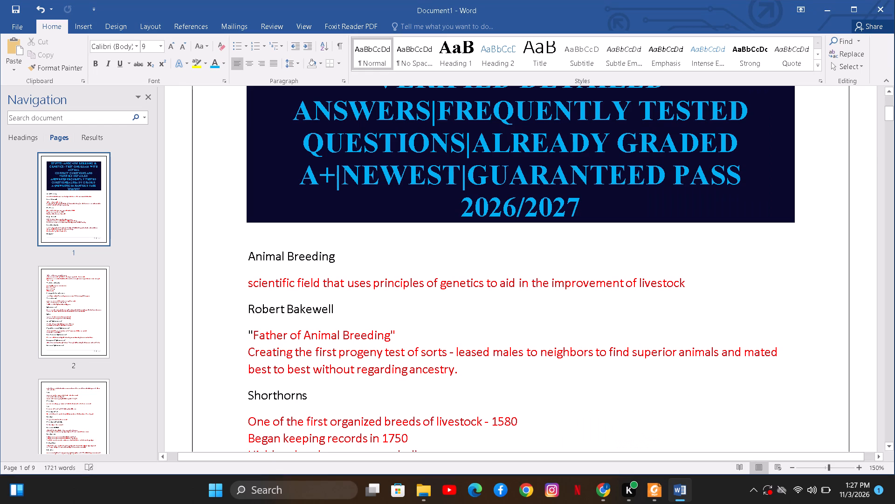
left_click(882, 4)
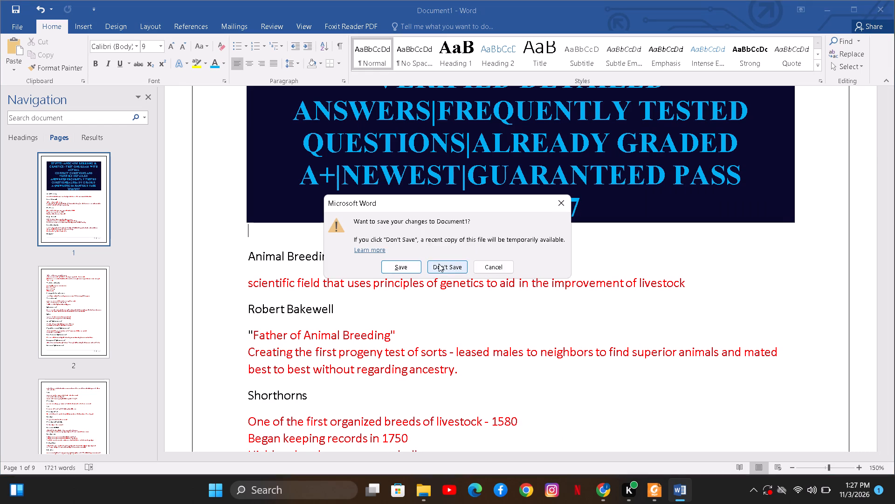
left_click(448, 266)
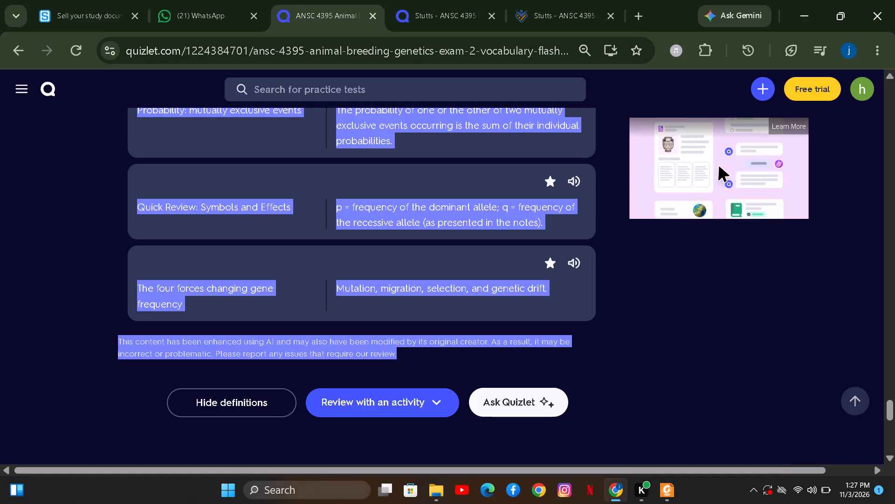
Launch Word 2016 again and create a new blank document.
left_click(228, 489)
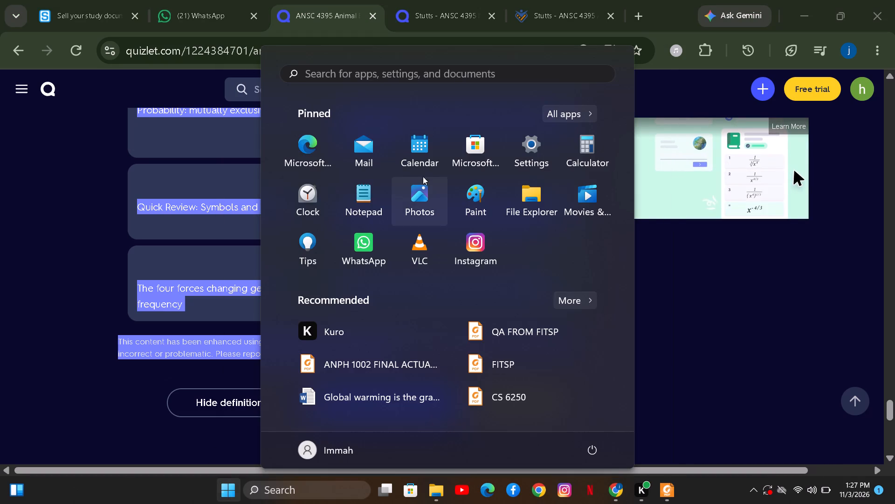
left_click(461, 67)
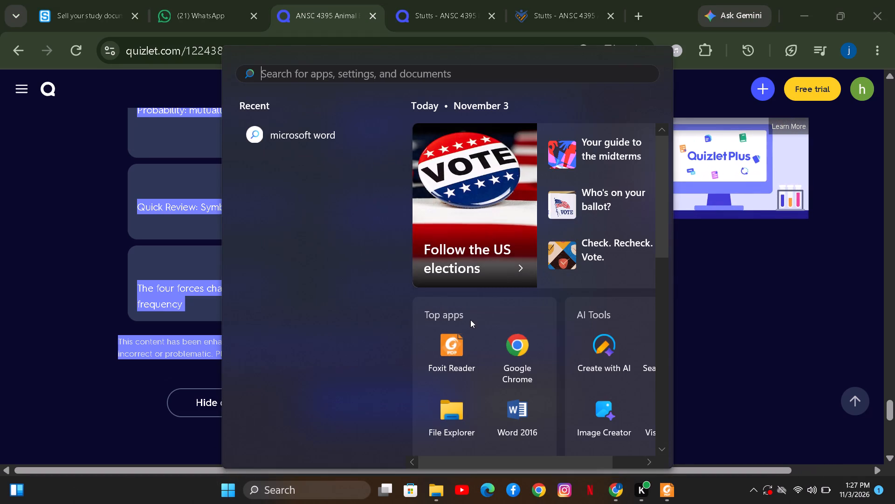
left_click(534, 426)
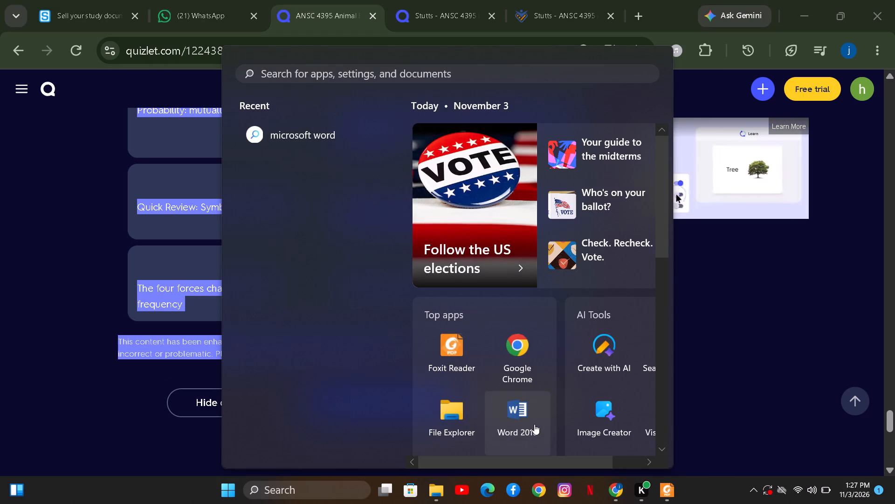
left_click(516, 421)
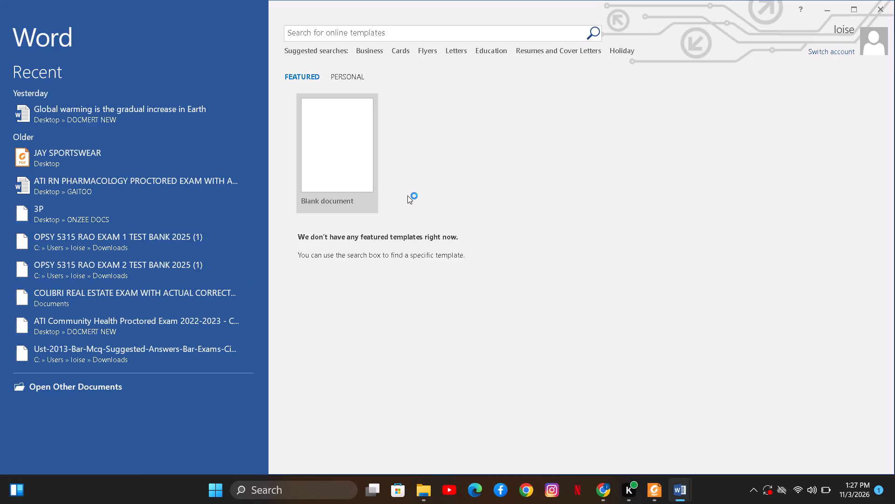
left_click(338, 169)
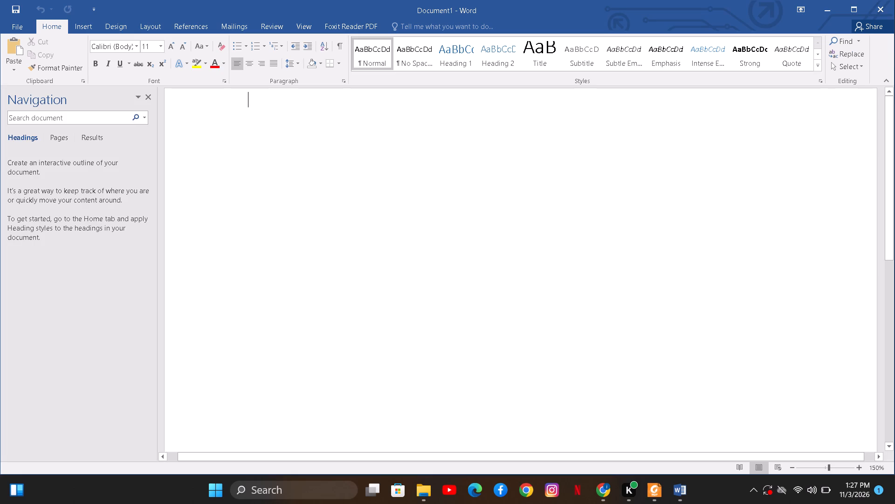
Paste the copied Quizlet terms and definitions into the blank document with Merge Formatting, dropping the web page's styling.
key("ctrl+v")
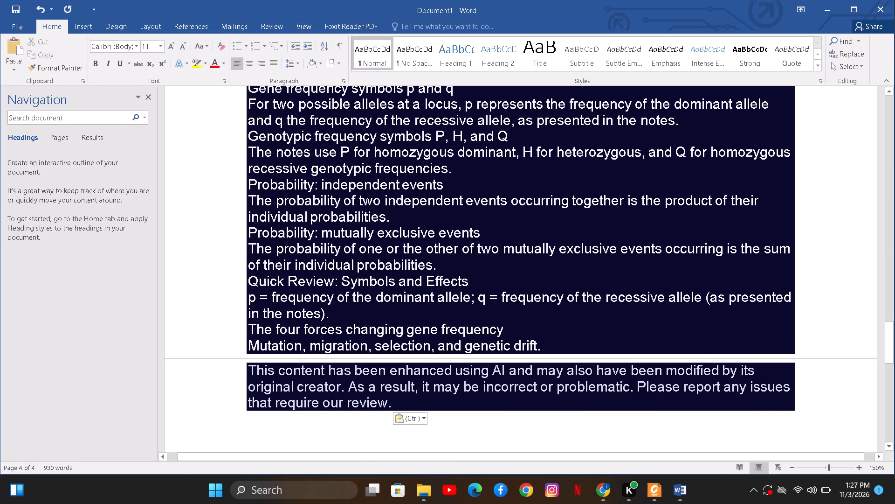
left_click(413, 418)
left_click(414, 448)
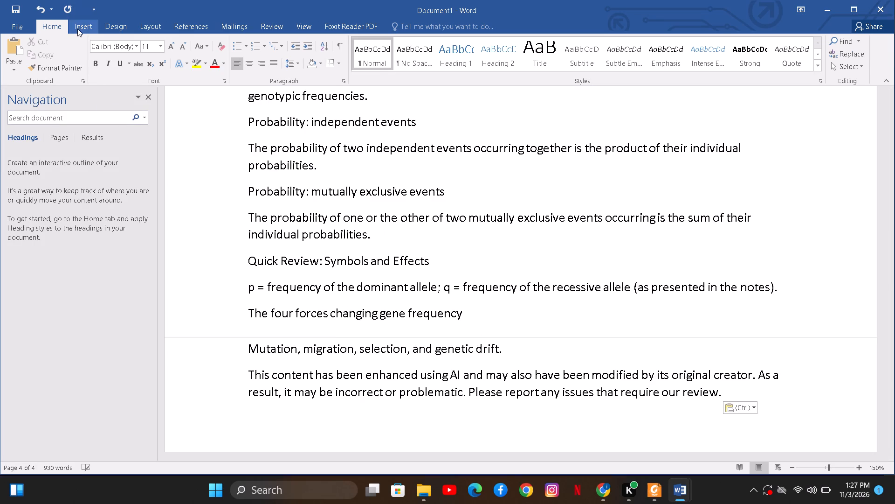
Add page numbers at the bottom of the pages in the Accent Bar 2 style.
left_click(77, 28)
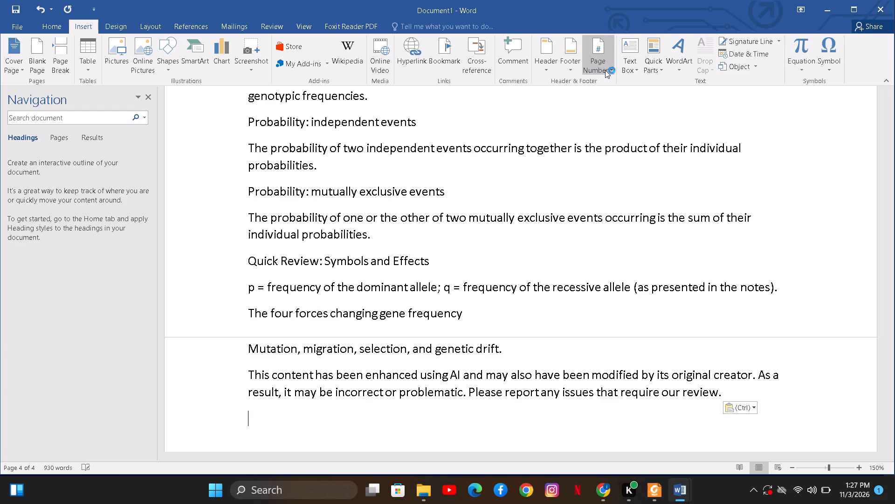
left_click(606, 70)
left_click(607, 98)
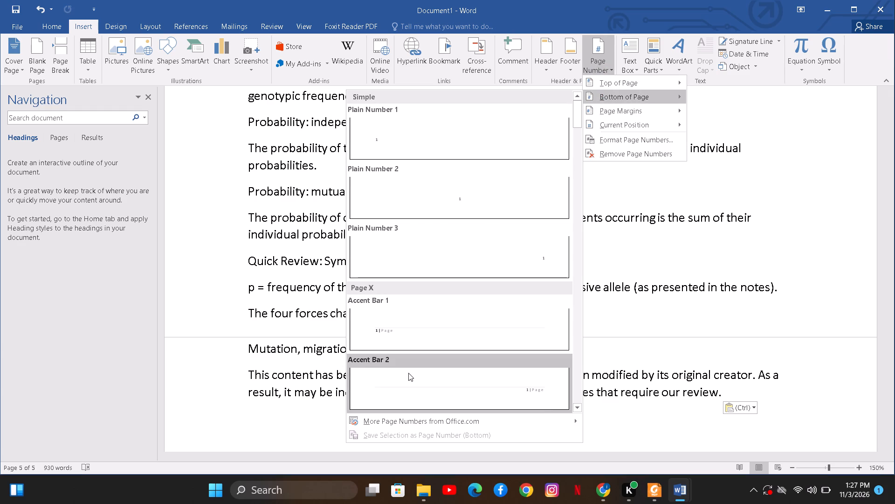
left_click(408, 373)
Apply a Box page border with a ½ pt automatic-colour line to the whole document.
left_click(108, 25)
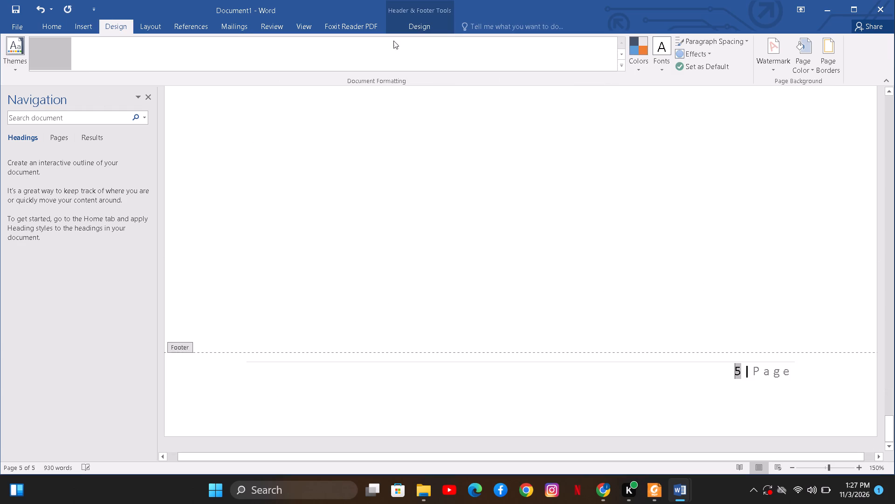
left_click(838, 65)
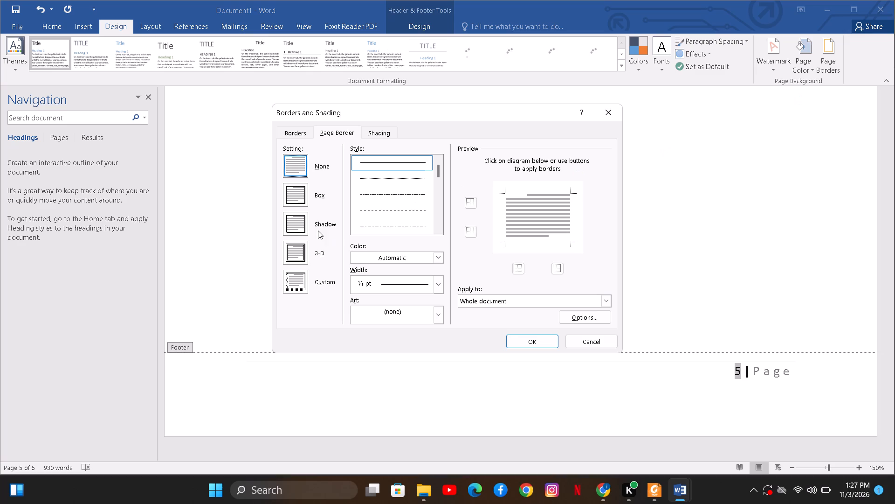
left_click(295, 195)
left_click(536, 343)
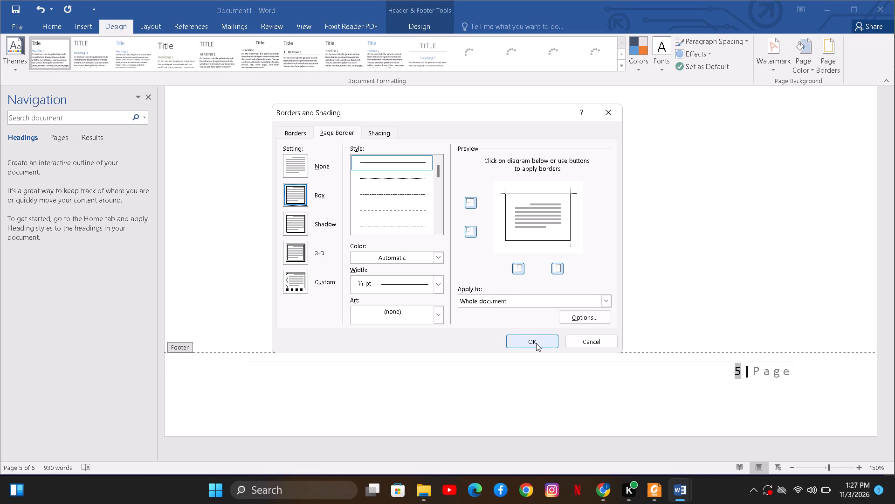
Change the line and paragraph spacing of the page-number text in the footer.
left_click(44, 26)
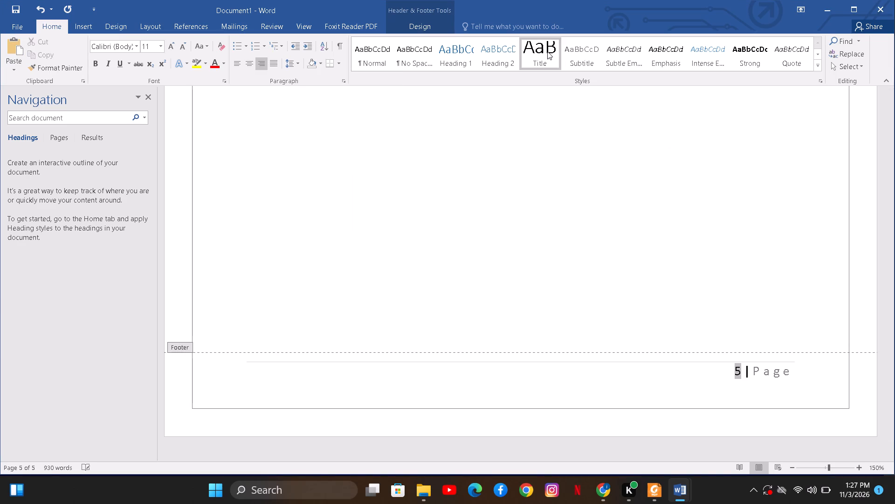
left_click(289, 62)
left_click(333, 103)
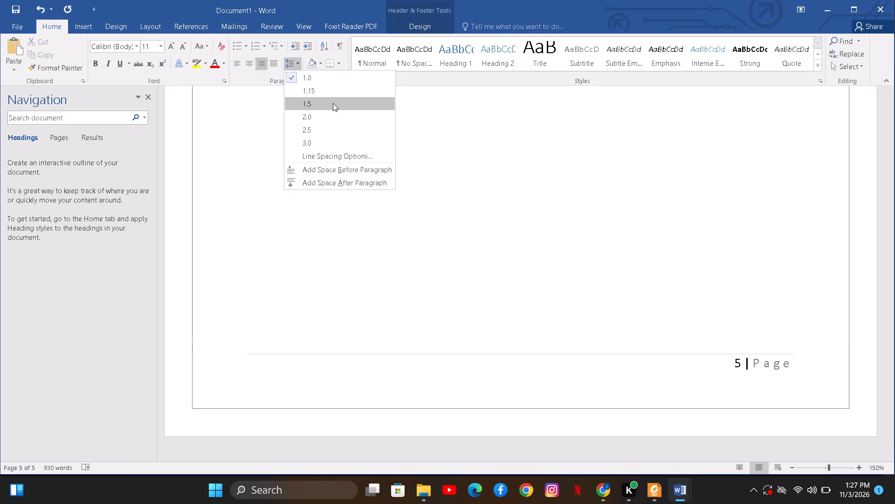
Show the page thumbnails for navigation and leave the footer, placing the cursor below the AI content note on the last page.
left_click(53, 134)
scroll(282, 190, "up", 10)
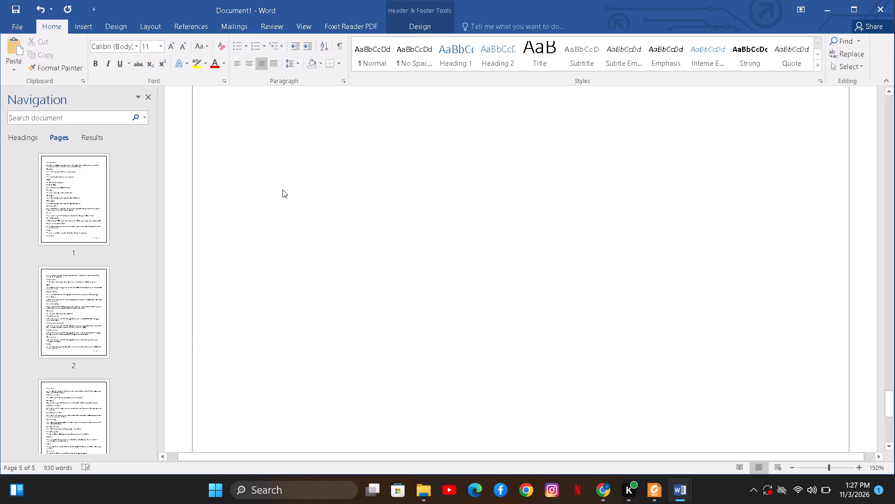
scroll(282, 189, "up", 4)
double_click(255, 287)
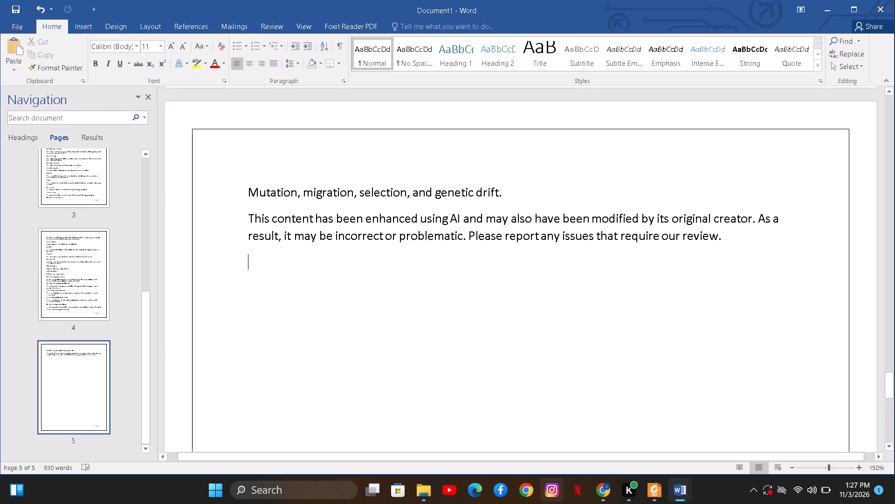
In the Quizlet set in Chrome, copy the first three terms with their definitions, from "Mendelian inheritance" through "Gene".
left_click(602, 488)
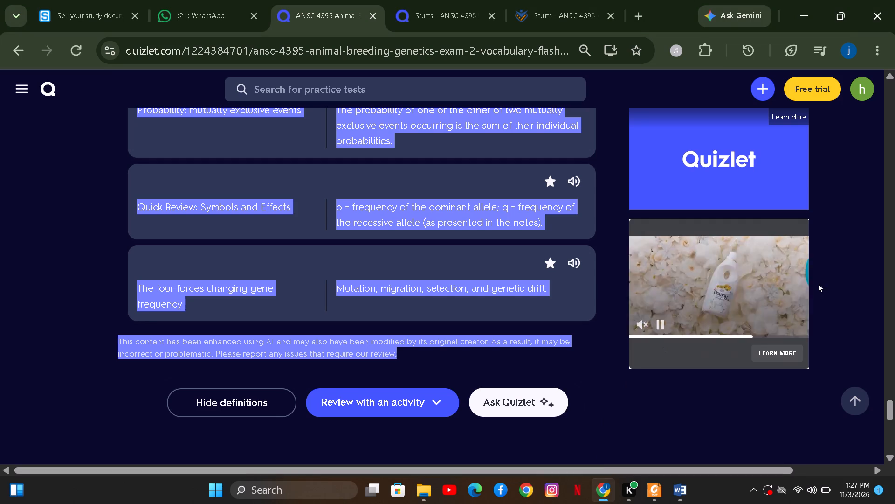
scroll(451, 315, "up", 20)
scroll(451, 315, "up", 8)
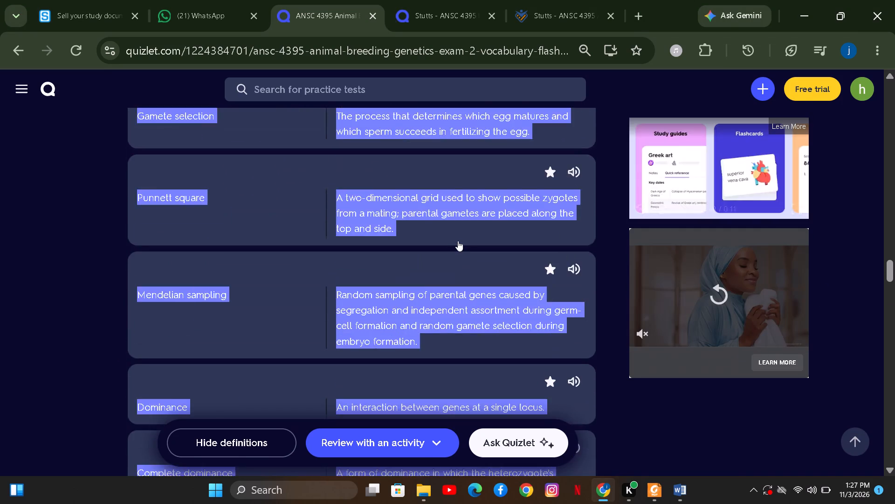
scroll(458, 241, "up", 20)
scroll(458, 241, "up", 10)
scroll(453, 231, "down", 3)
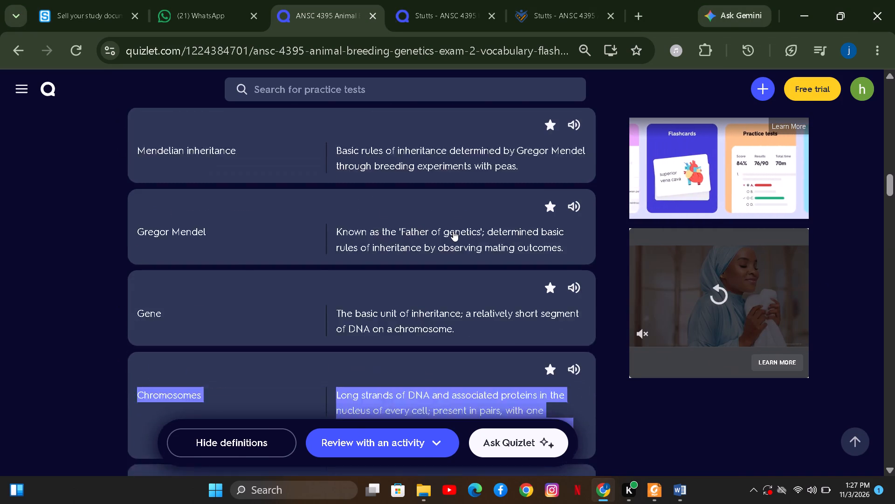
scroll(453, 231, "down", 1)
scroll(453, 231, "up", 2)
left_click_drag(140, 232, 178, 231)
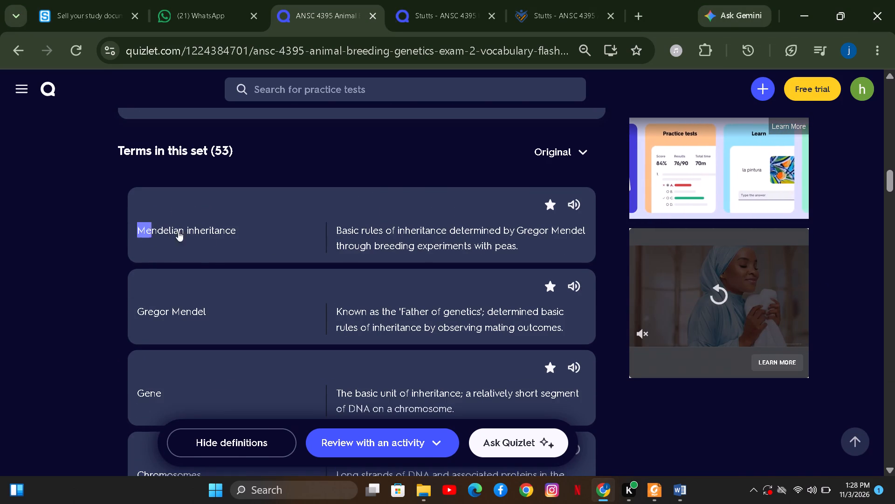
left_click_drag(178, 231, 447, 318)
scroll(444, 245, "down", 1)
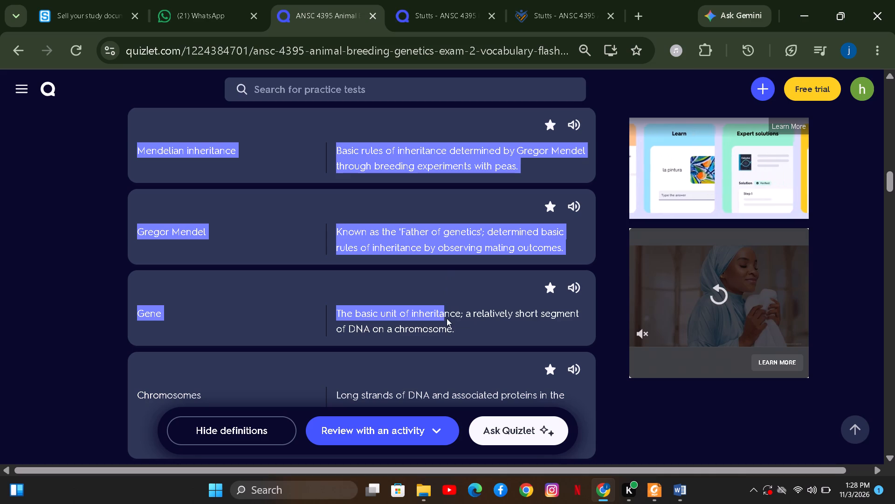
left_click_drag(447, 318, 493, 331)
key("ctrl+c")
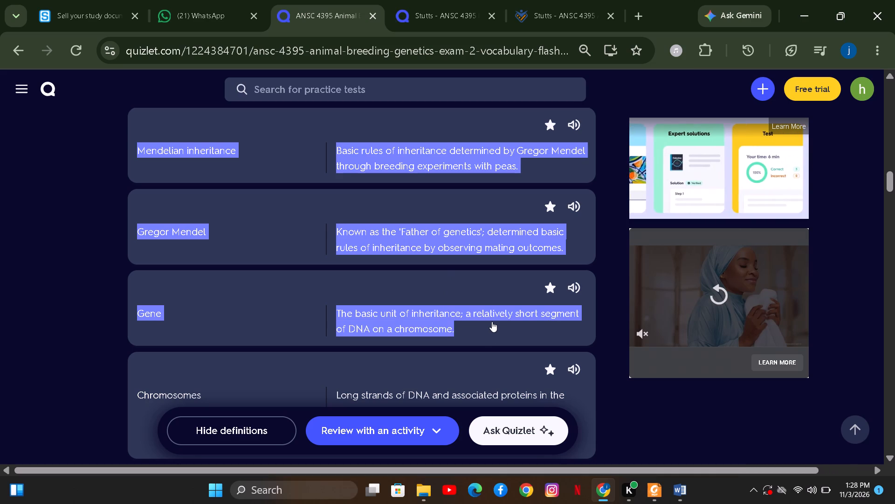
key("ctrl+c")
Paste the three copied terms into Word's Document1 below the AI content note, using Merge Formatting.
left_click(680, 490)
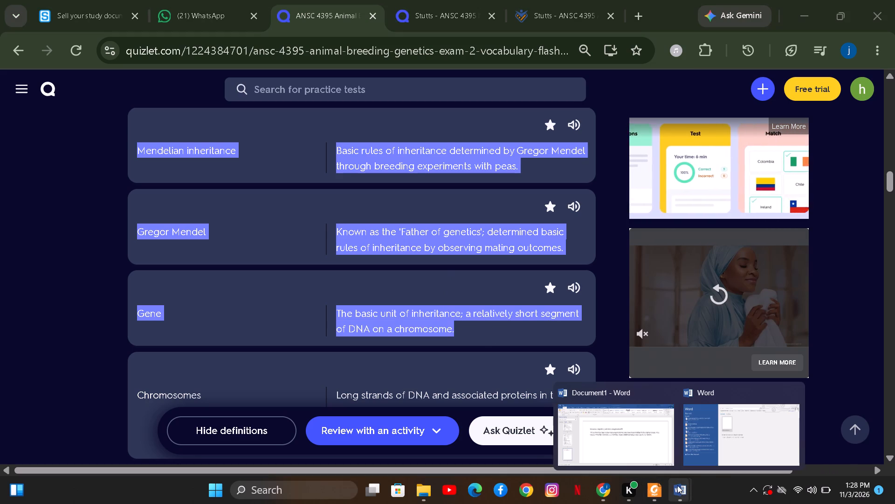
left_click(586, 450)
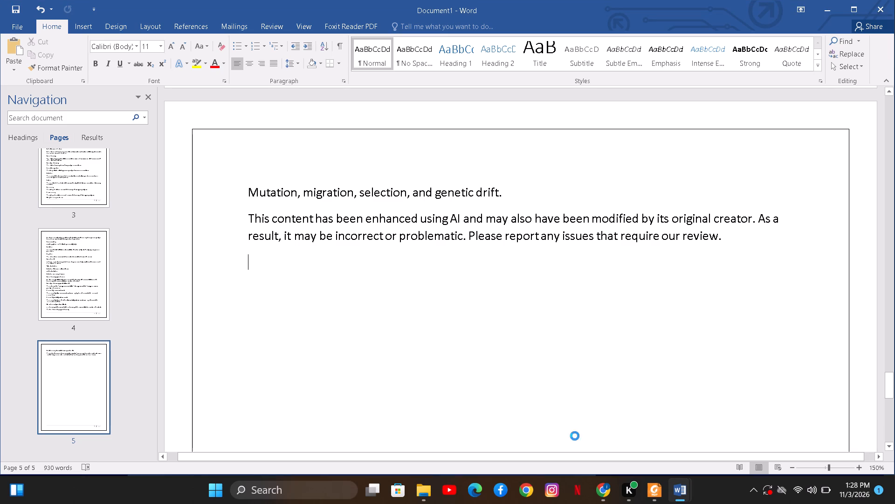
key("ctrl+v")
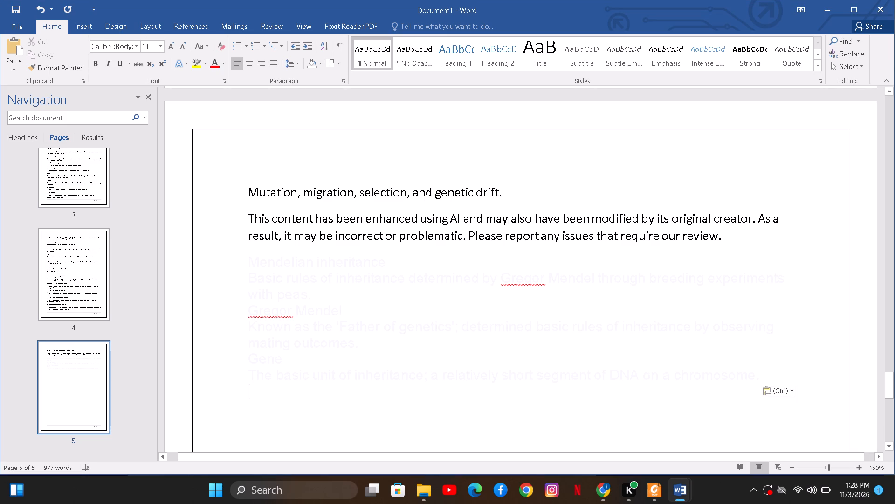
left_click(783, 391)
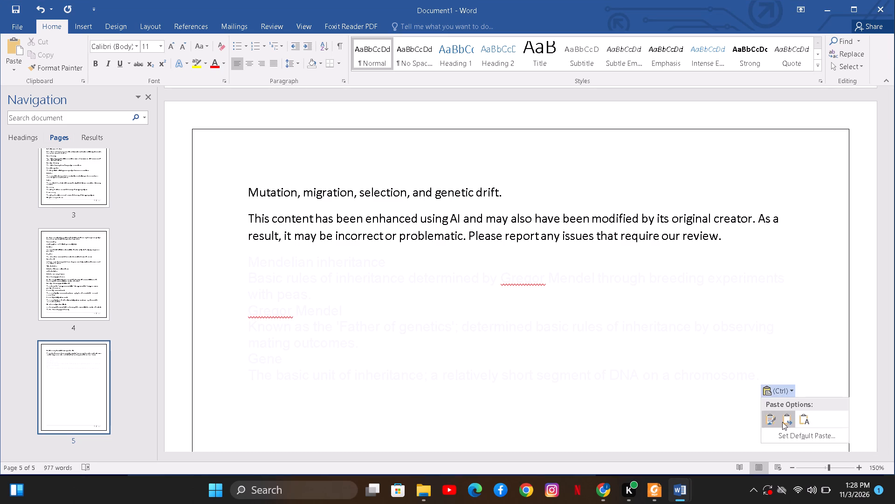
left_click(788, 421)
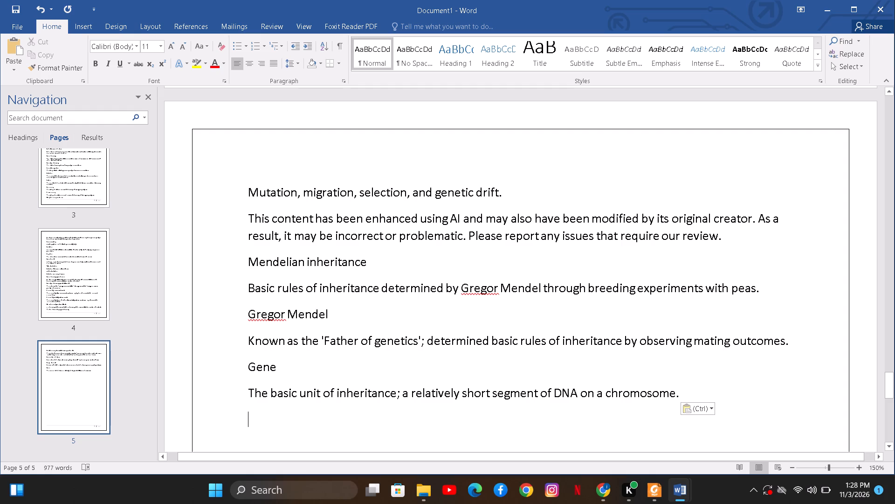
Set the spelling check to ignore all occurrences of "Gregor" and "matings" in the document.
right_click(270, 319)
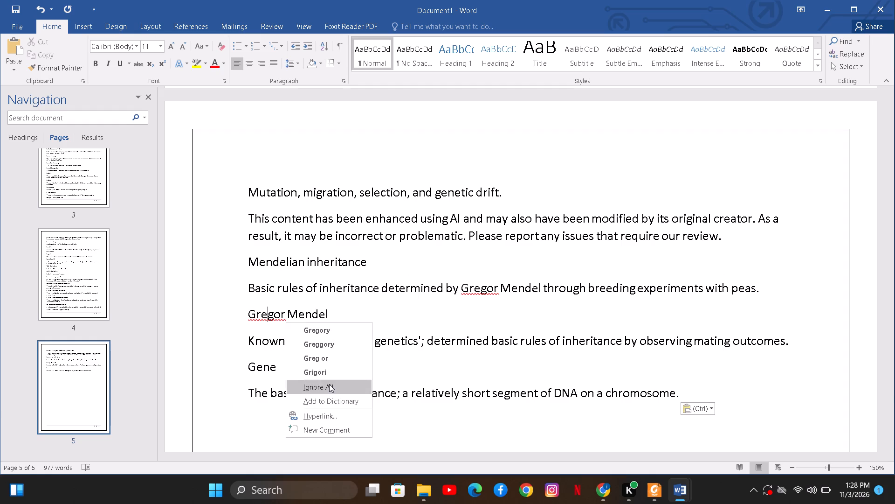
left_click(330, 384)
scroll(475, 260, "up", 9)
scroll(473, 262, "up", 15)
right_click(418, 333)
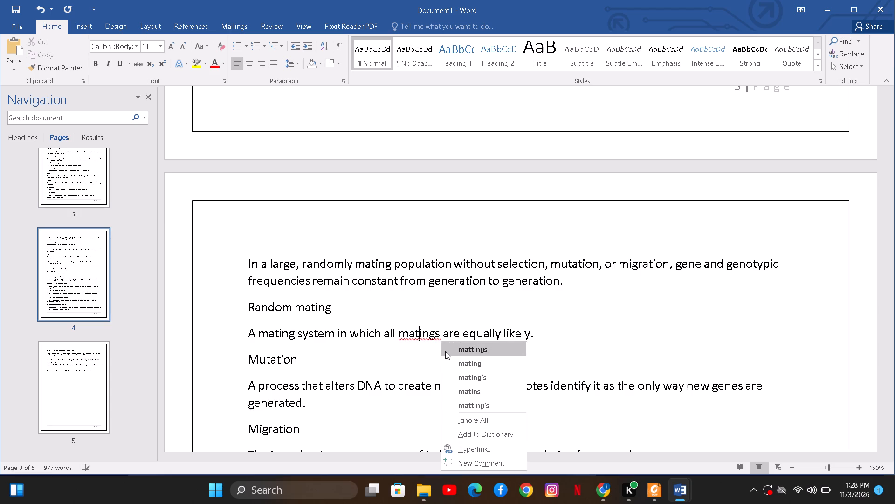
left_click(476, 416)
scroll(448, 296, "up", 6)
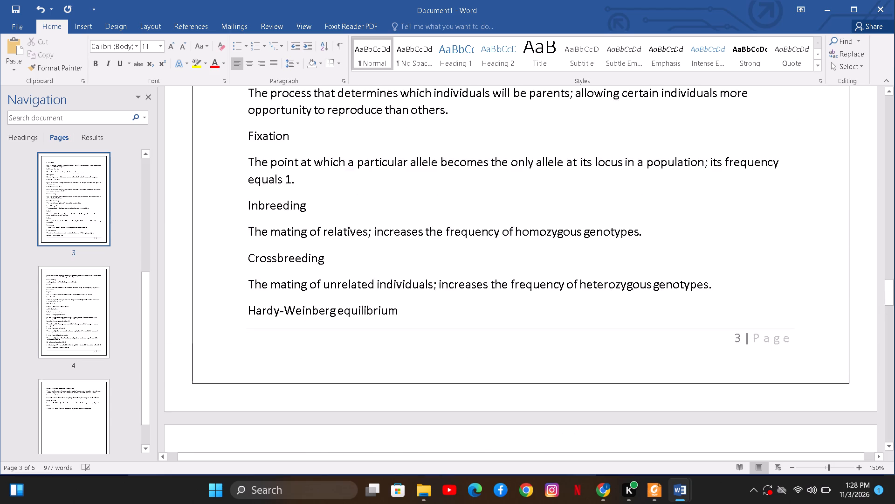
Set the spelling check to ignore all occurrences of "Hemizygous" and "Overdominance" in the document.
scroll(447, 295, "up", 17)
scroll(318, 379, "down", 4)
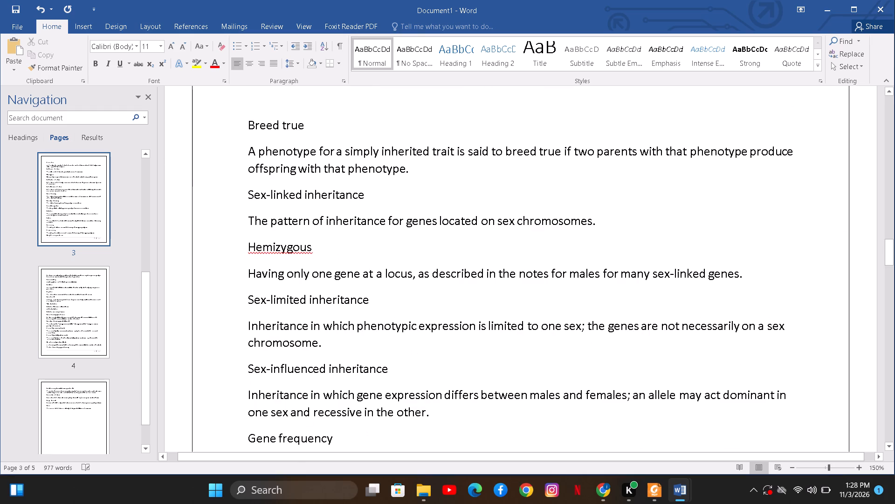
right_click(281, 249)
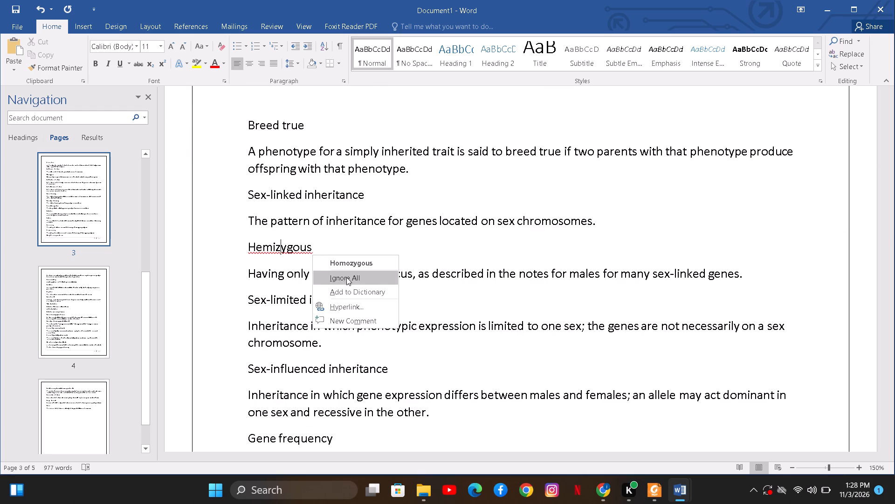
left_click(347, 277)
scroll(347, 276, "up", 14)
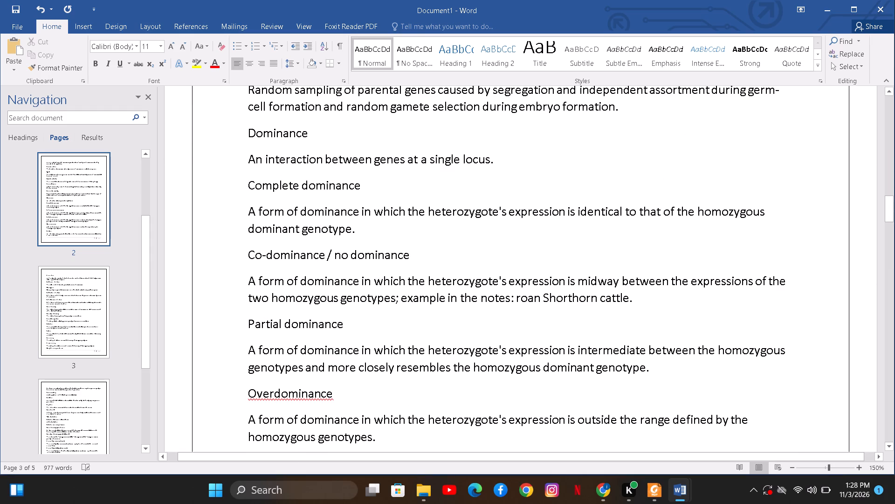
right_click(274, 396)
left_click(374, 424)
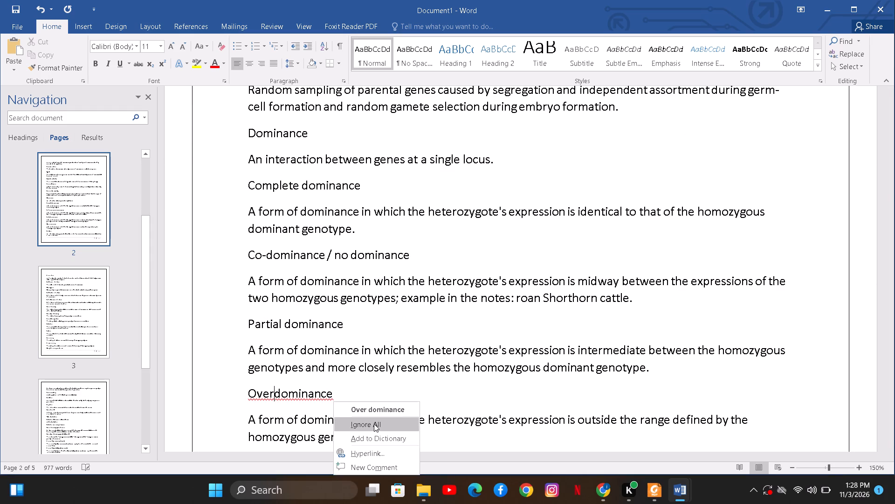
Colour the definitions of the first three terms on page 1, Chromosomes, Homologs and Locus, in red font.
scroll(382, 394, "up", 5)
scroll(398, 354, "up", 18)
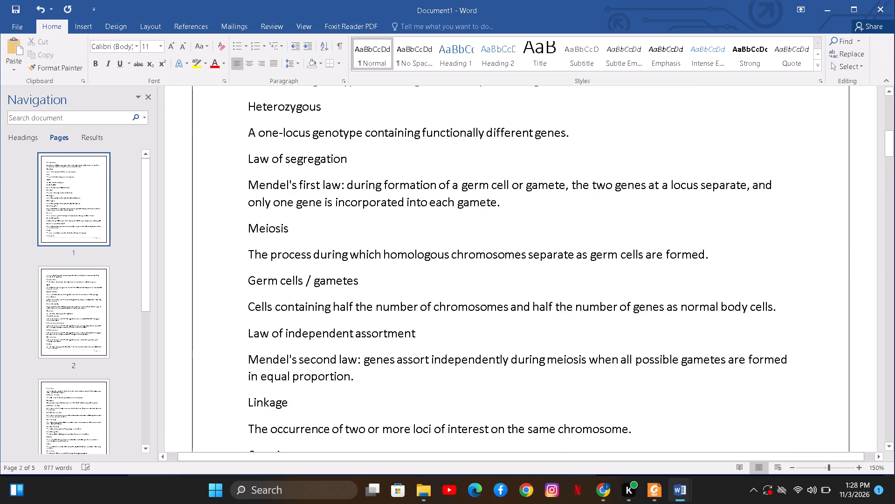
scroll(402, 348, "up", 15)
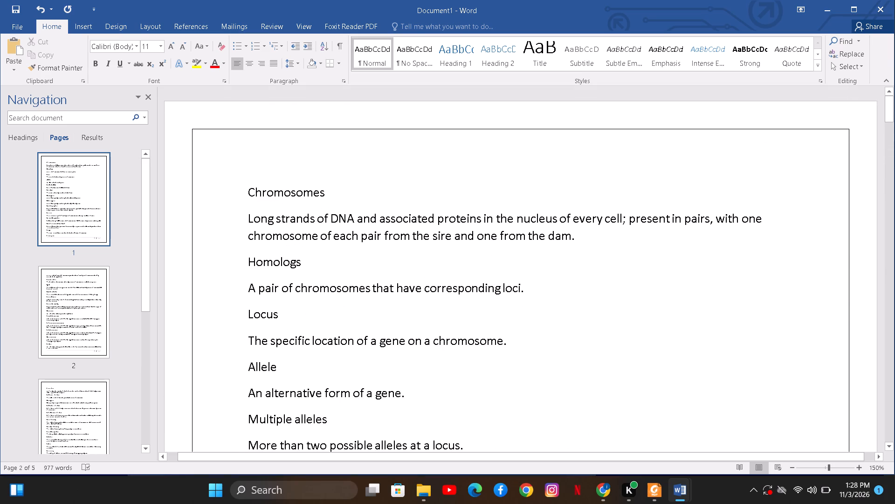
left_click_drag(246, 219, 654, 246)
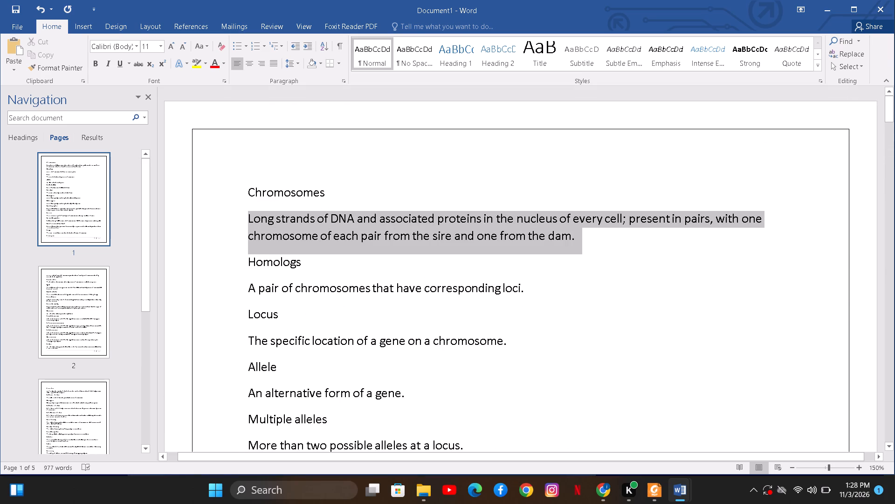
left_click_drag(654, 246, 655, 245)
left_click(718, 228)
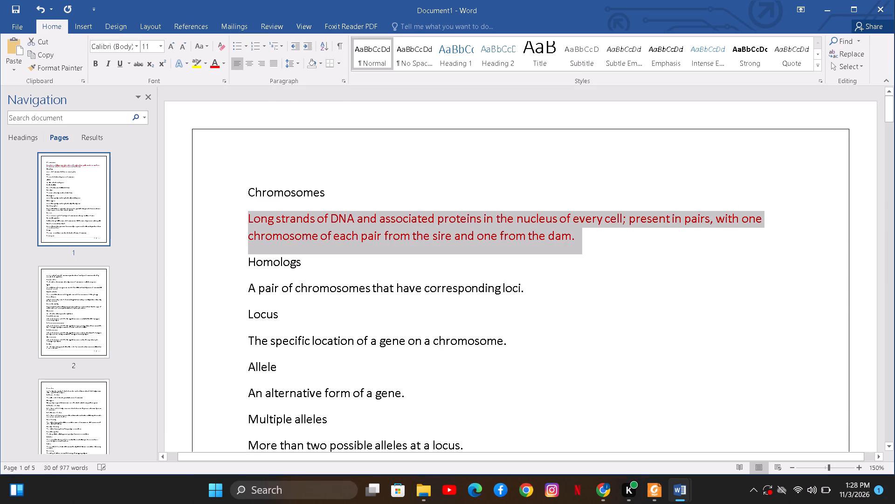
left_click(209, 295)
left_click(270, 277)
left_click(226, 350)
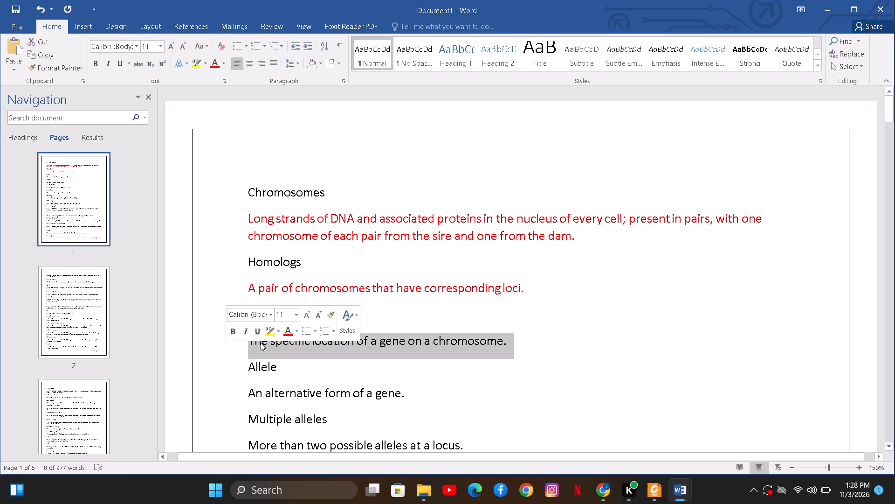
left_click(292, 333)
Change the font colour to red for the definitions from Allele through Homozygous, leaving the term names black.
scroll(271, 332, "down", 2)
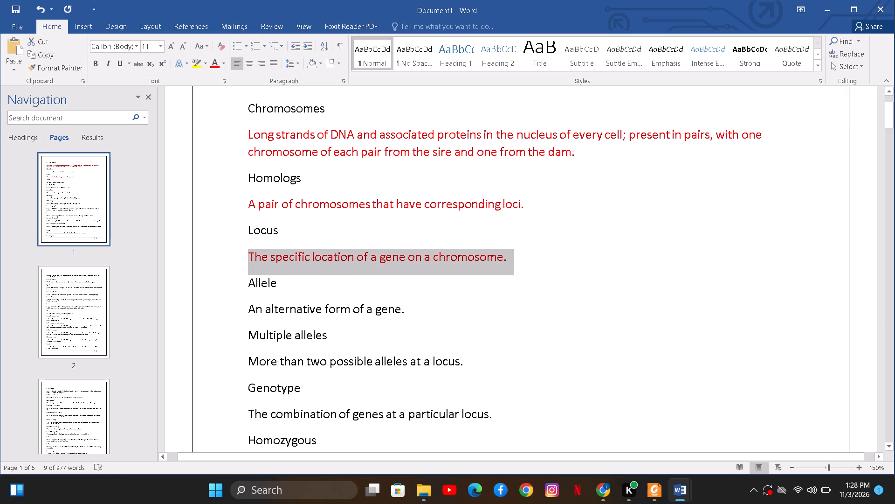
left_click_drag(223, 313, 227, 313)
left_click(288, 298)
left_click_drag(226, 365, 231, 365)
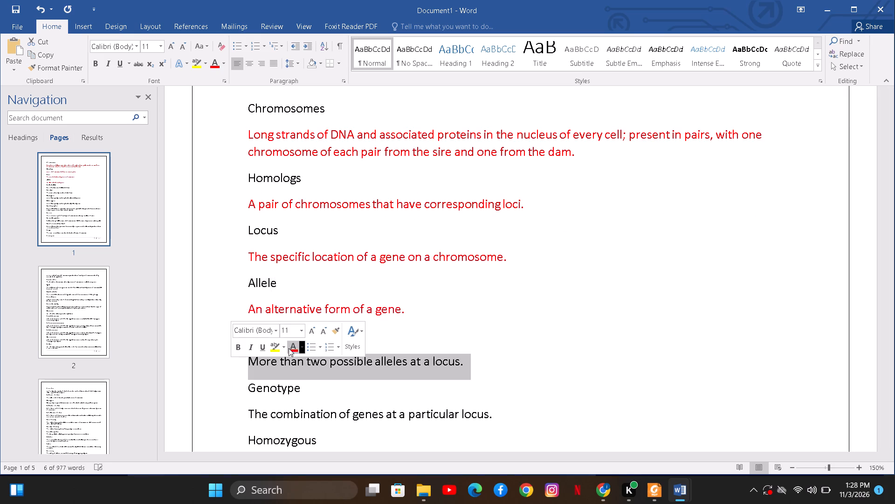
left_click(294, 344)
scroll(294, 344, "down", 3)
left_click(218, 291)
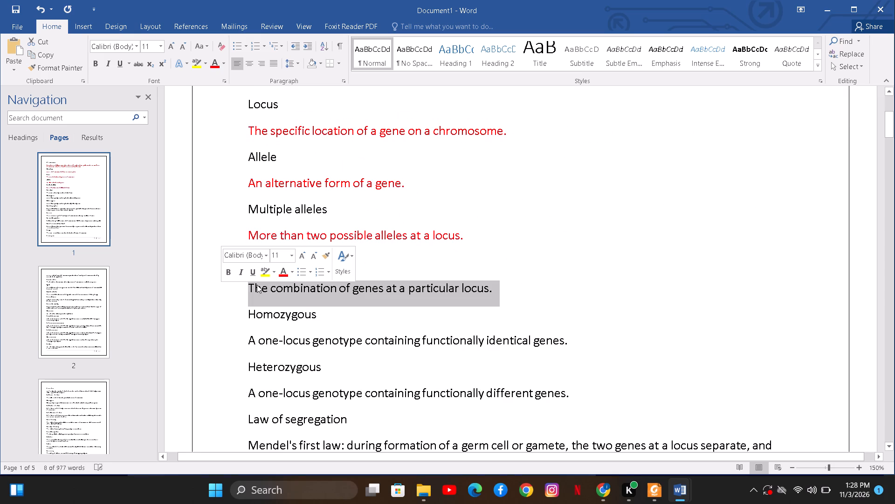
left_click(282, 272)
left_click(212, 346)
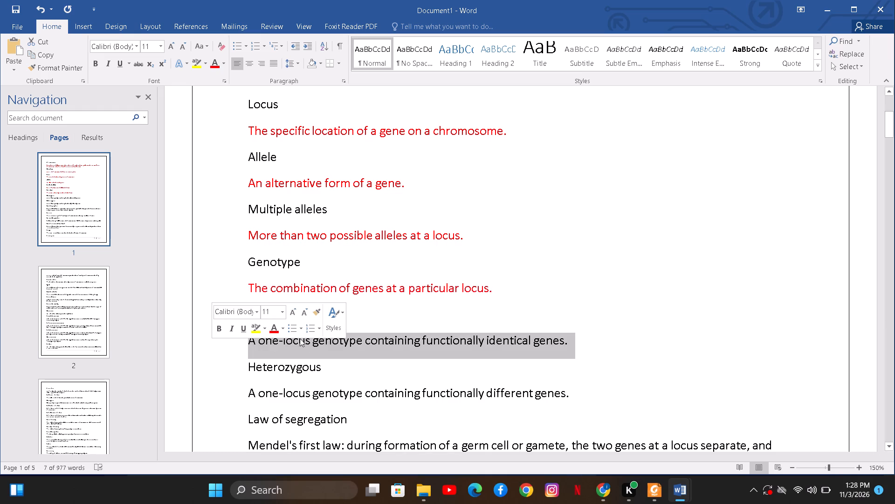
left_click(271, 330)
Make the definitions of Heterozygous, Law of segregation, Meiosis and Germ cells / gametes red.
scroll(269, 332, "down", 3)
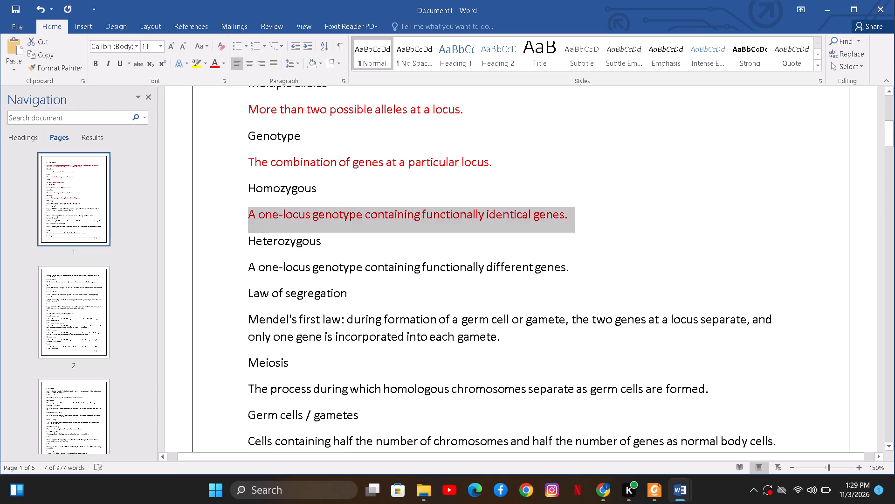
left_click(214, 271)
left_click(274, 255)
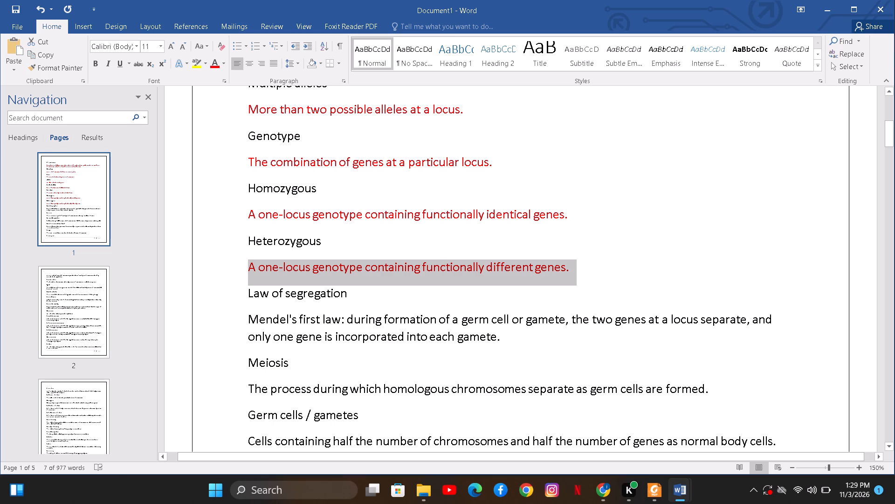
left_click_drag(247, 323, 514, 338)
left_click(577, 321)
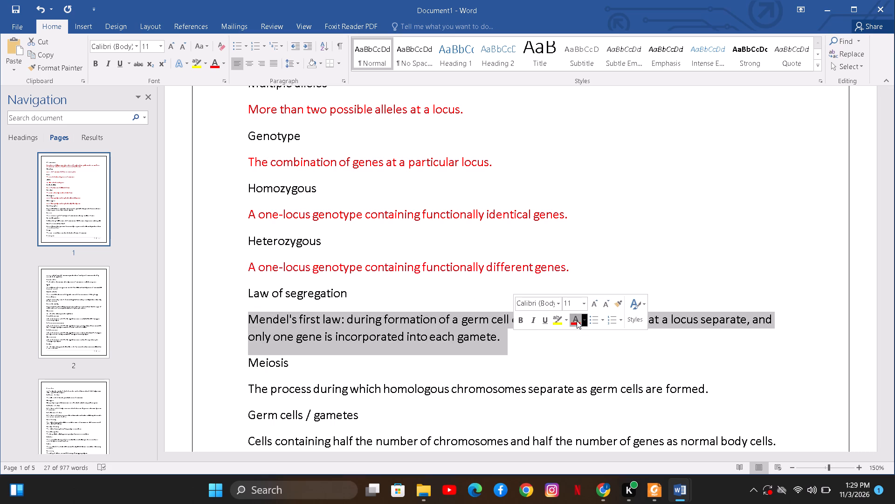
scroll(384, 336, "down", 3)
left_click(229, 264)
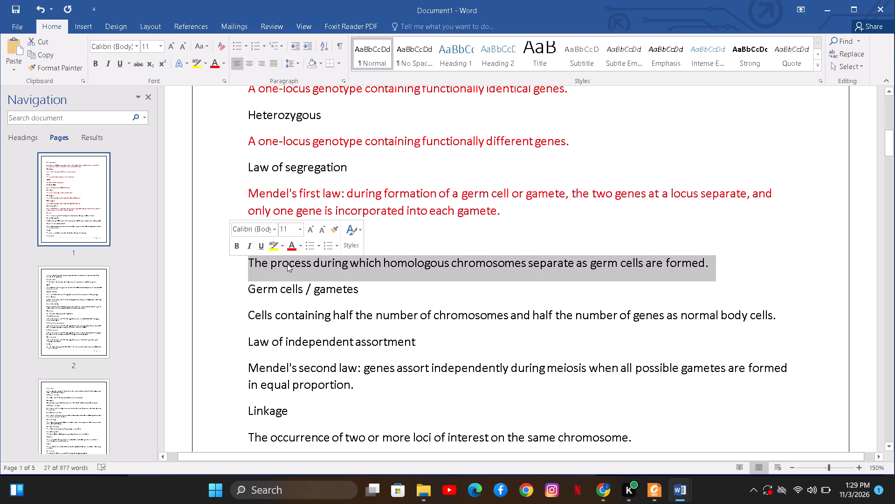
left_click(291, 249)
left_click(227, 319)
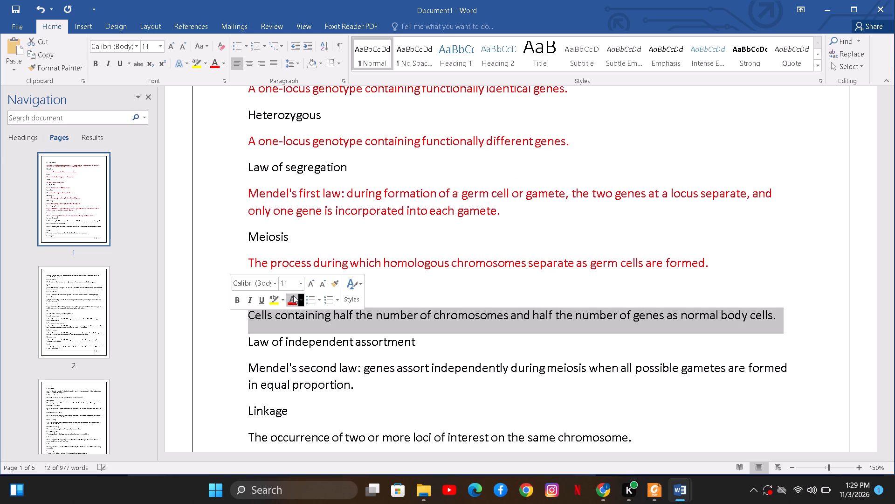
left_click(292, 300)
Colour the definitions of Law of independent assortment and Linkage at the end of page 1 red.
scroll(290, 301, "down", 2)
left_click_drag(246, 284, 261, 284)
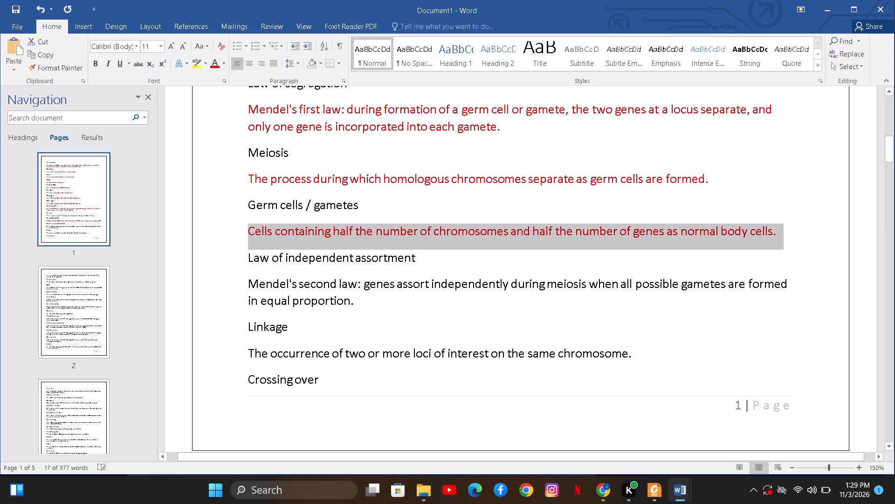
left_click_drag(261, 284, 367, 303)
left_click(429, 287)
scroll(341, 357, "down", 2)
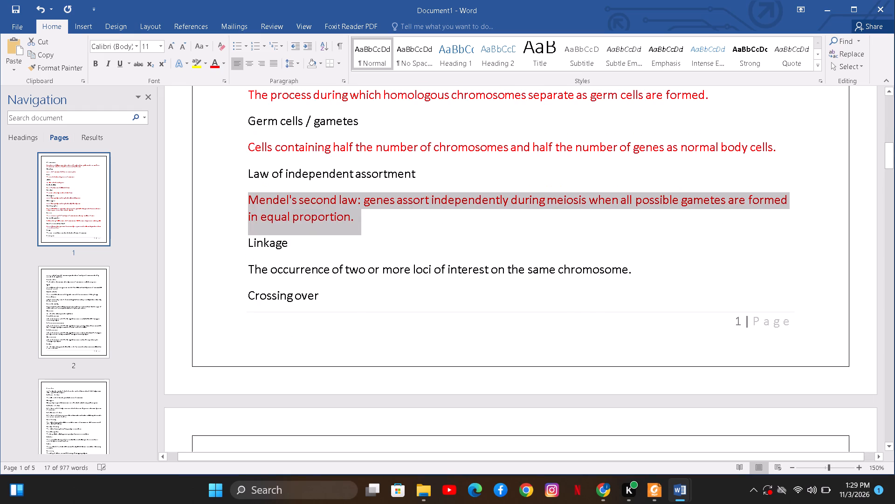
left_click(235, 275)
left_click(294, 259)
Apply red font colour to the definitions of Crossing over, Recombination and Zygote at the start of page 2.
scroll(294, 295, "down", 5)
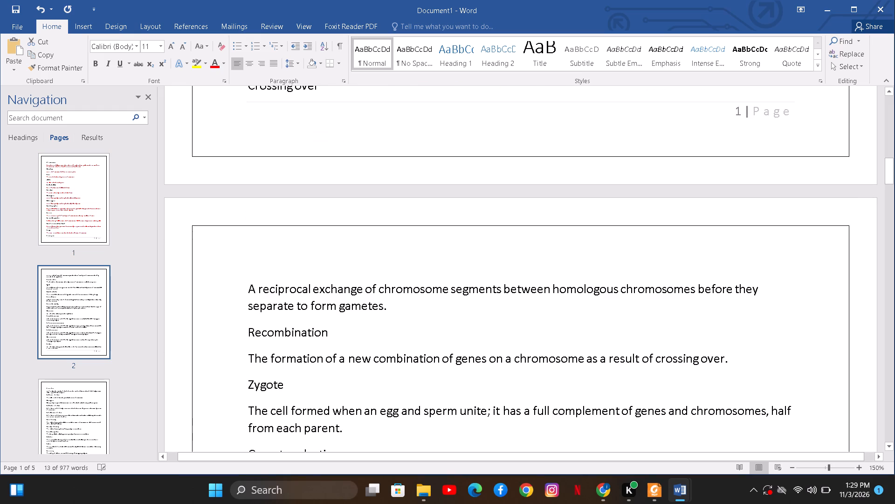
left_click(253, 290)
left_click_drag(245, 290, 371, 301)
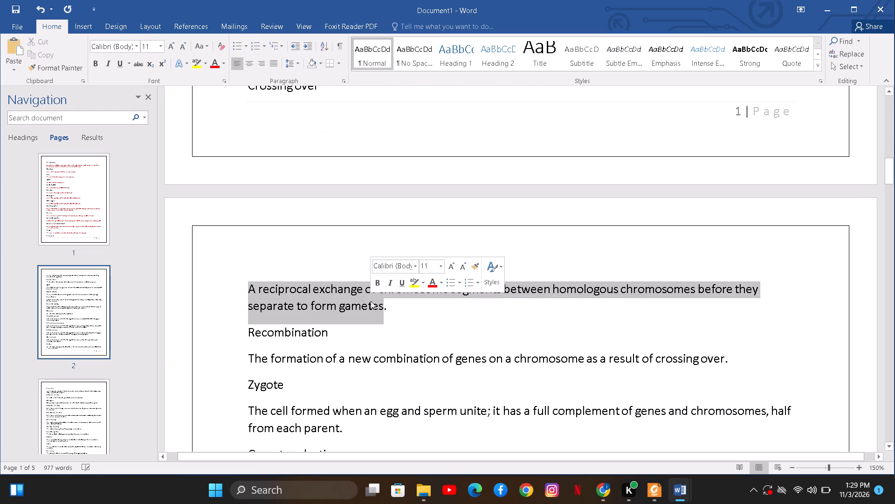
left_click(434, 283)
scroll(353, 336, "down", 2)
left_click_drag(234, 284, 241, 282)
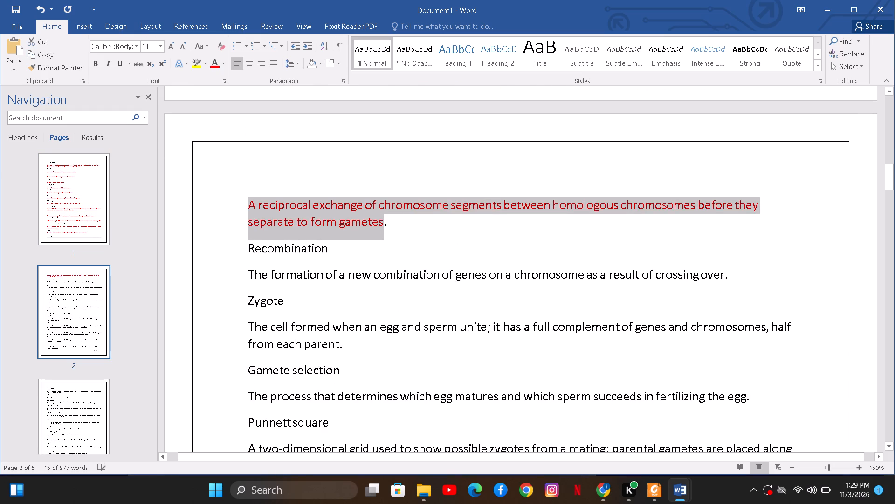
left_click_drag(241, 282, 240, 282)
left_click(302, 265)
left_click_drag(250, 329, 319, 330)
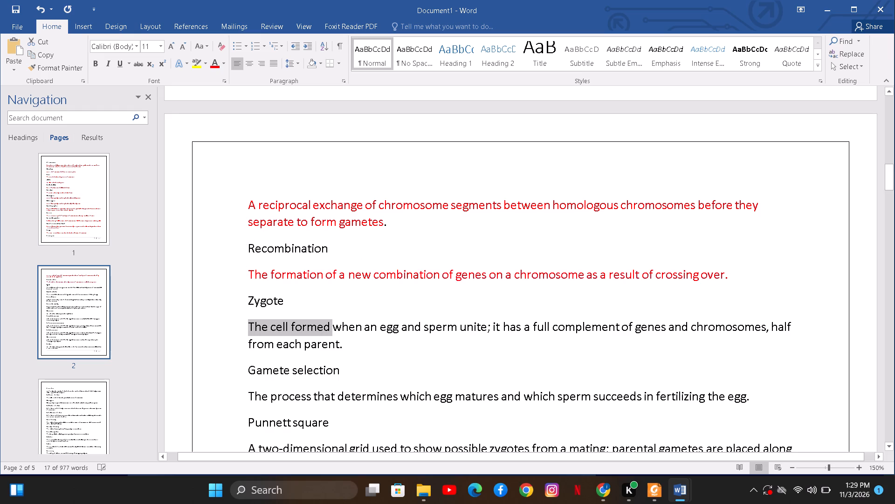
left_click_drag(319, 330, 359, 342)
left_click(420, 324)
Colour the definitions of Gamete selection, Punnett square, Mendelian sampling and Dominance red.
scroll(415, 329, "down", 3)
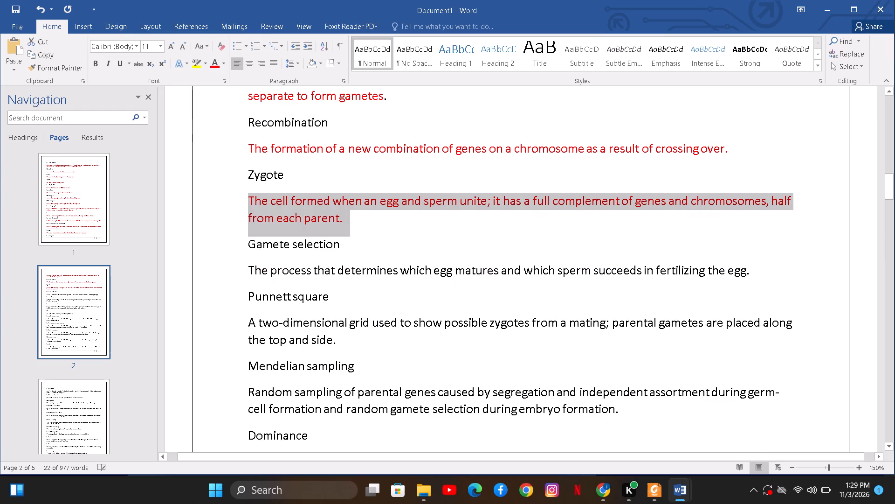
left_click(216, 272)
left_click(280, 256)
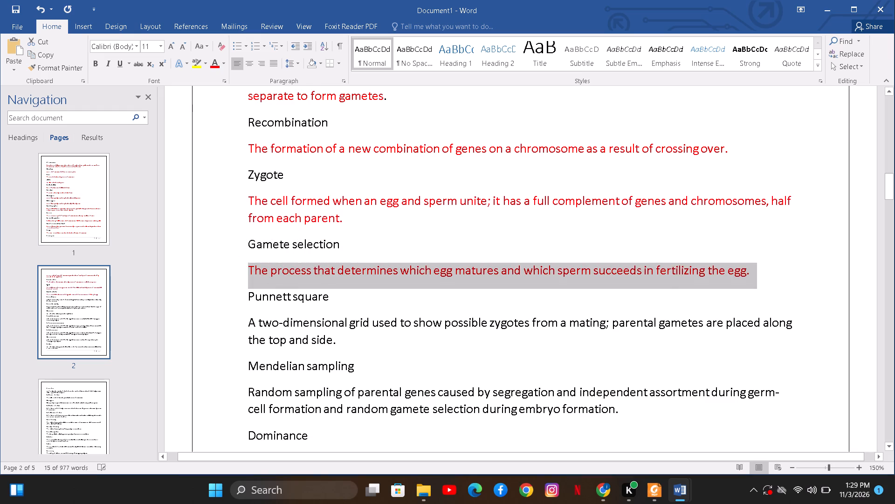
left_click_drag(241, 318, 353, 343)
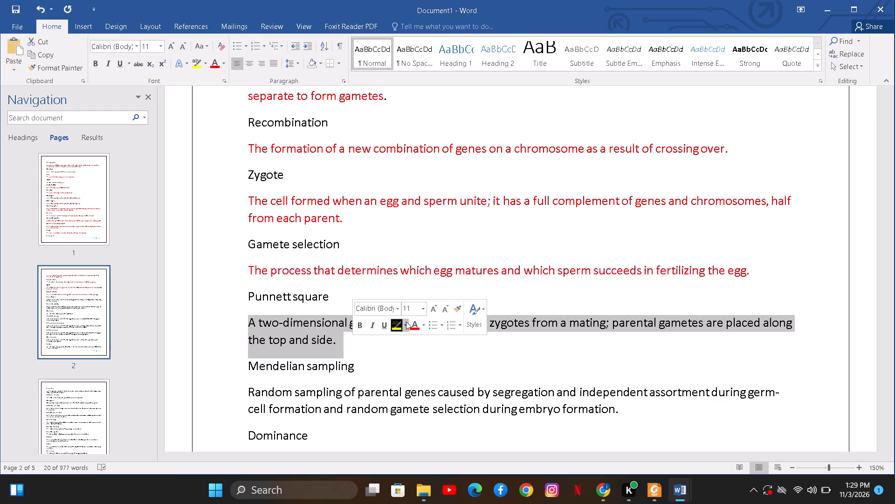
left_click(416, 325)
scroll(361, 352, "down", 3)
left_click_drag(248, 268, 643, 299)
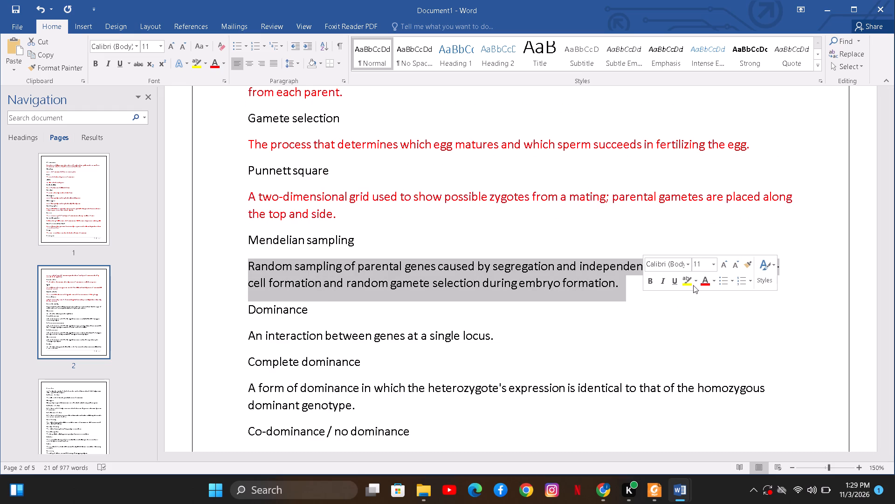
left_click(706, 280)
left_click(204, 342)
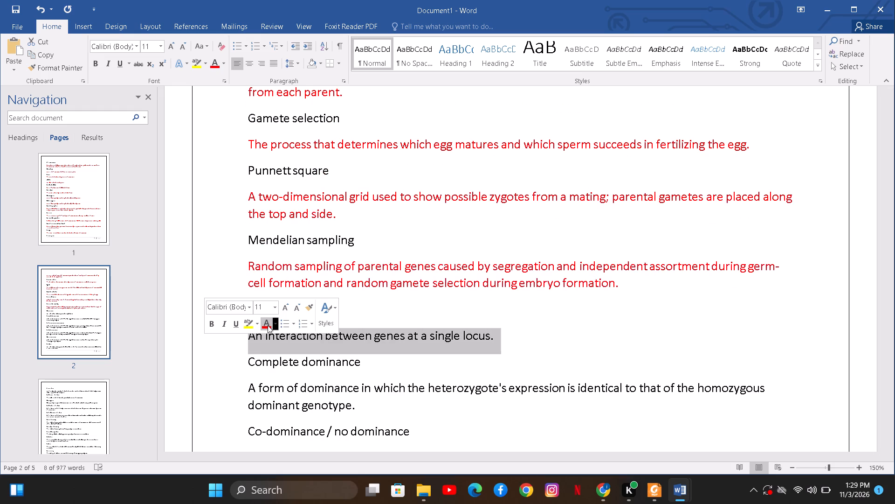
left_click(268, 324)
Change the definitions of Complete dominance, Co-dominance / no dominance and Partial dominance to red font.
scroll(260, 345, "down", 2)
left_click_drag(247, 305, 344, 326)
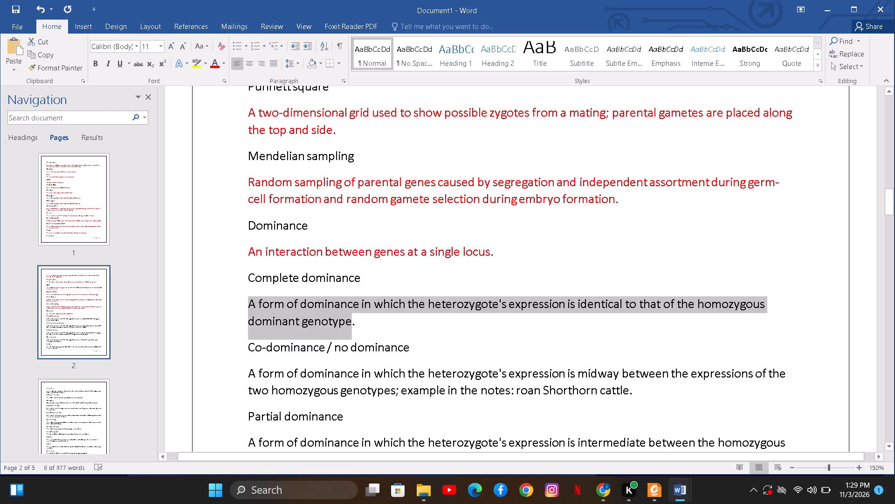
left_click_drag(344, 326, 363, 323)
left_click(424, 308)
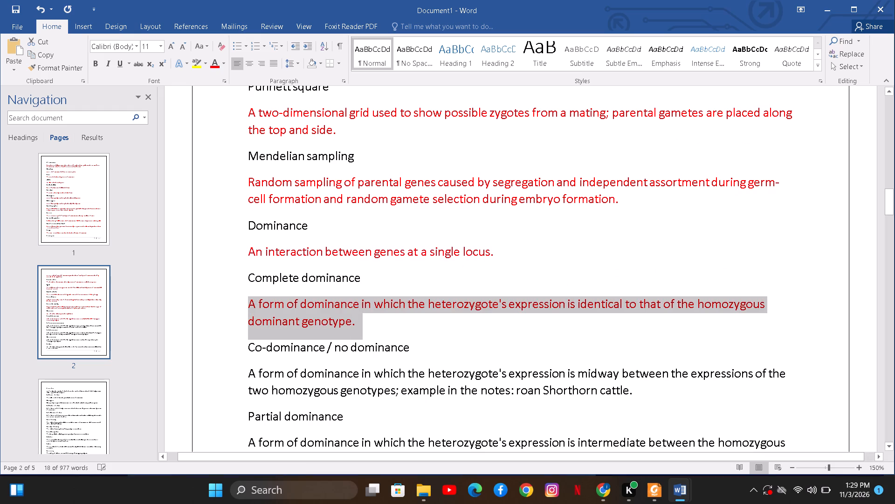
left_click_drag(248, 374, 649, 391)
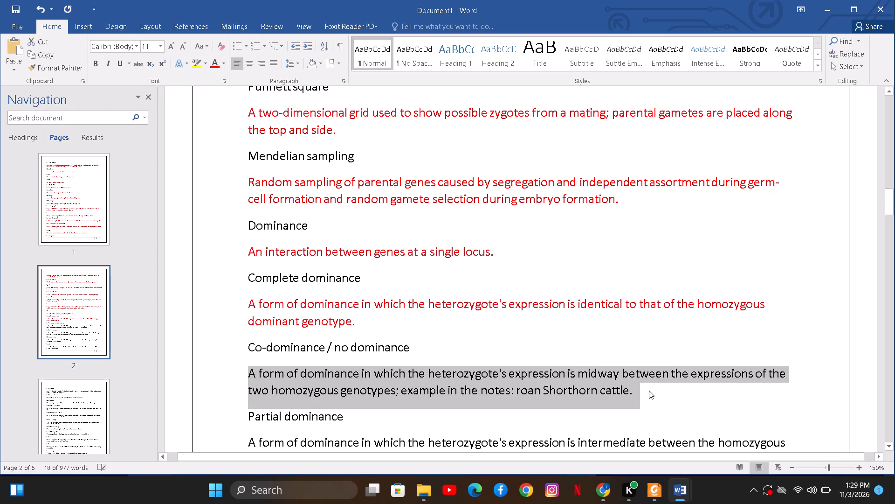
left_click(712, 373)
scroll(526, 360, "down", 3)
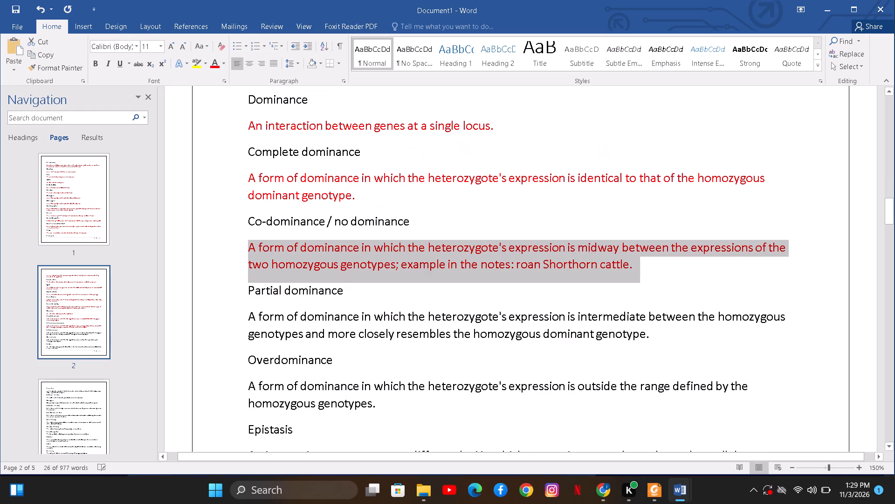
left_click_drag(245, 315, 604, 331)
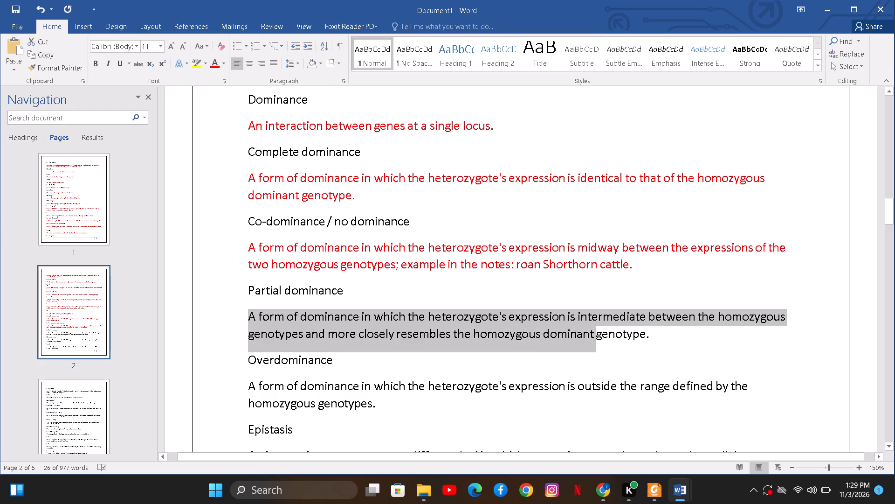
left_click_drag(604, 331, 645, 331)
left_click(708, 316)
Colour the definitions of Overdominance and Epistasis at the end of page 2 red.
scroll(467, 393, "down", 2)
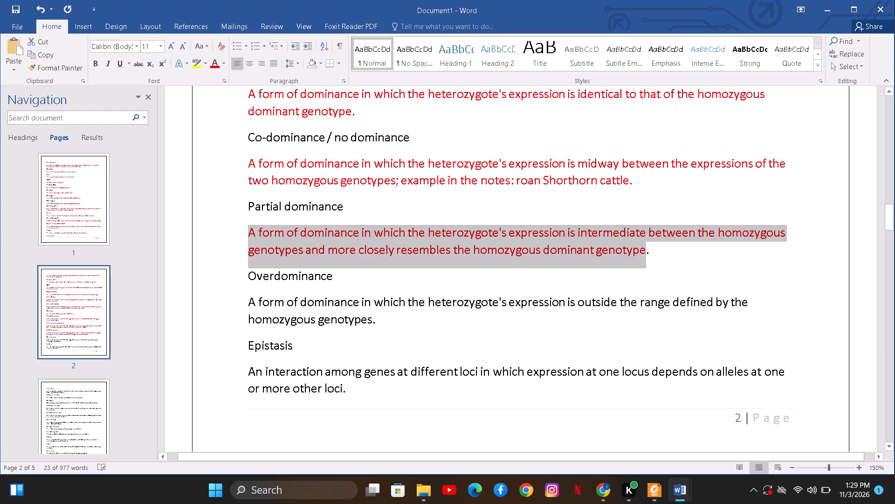
left_click_drag(246, 302, 375, 315)
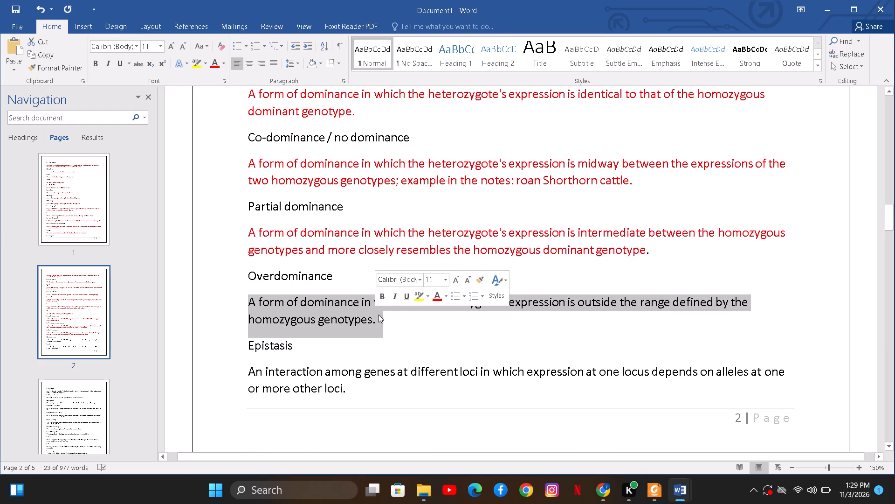
left_click(440, 299)
scroll(424, 314, "down", 2)
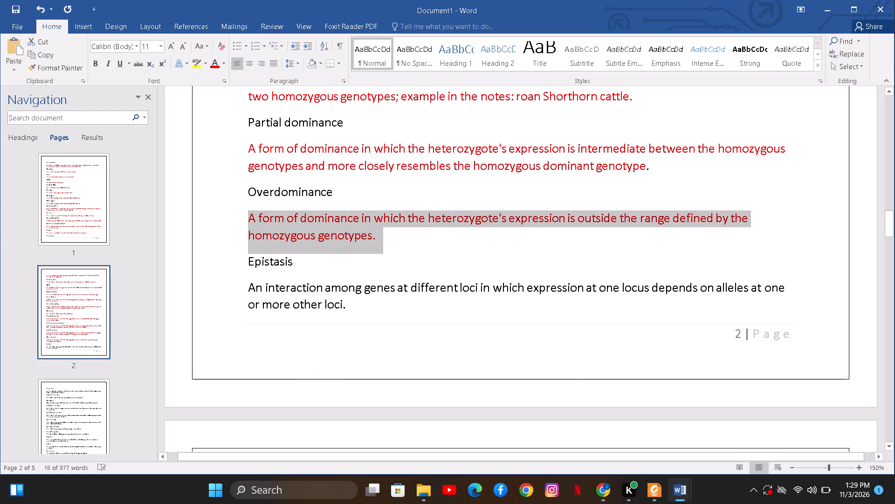
left_click_drag(249, 286, 367, 301)
left_click(428, 284)
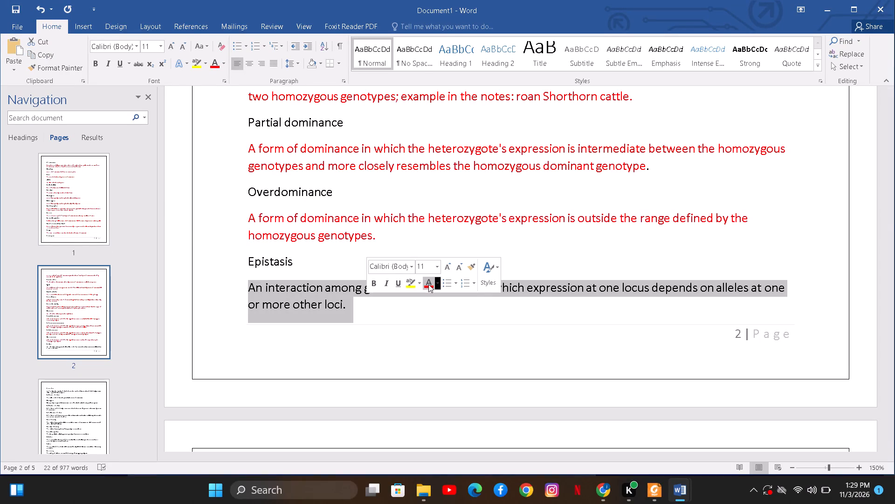
Colour the two-line definition of Breed true at the top of page 3 red.
scroll(404, 316, "down", 6)
left_click_drag(249, 283, 285, 289)
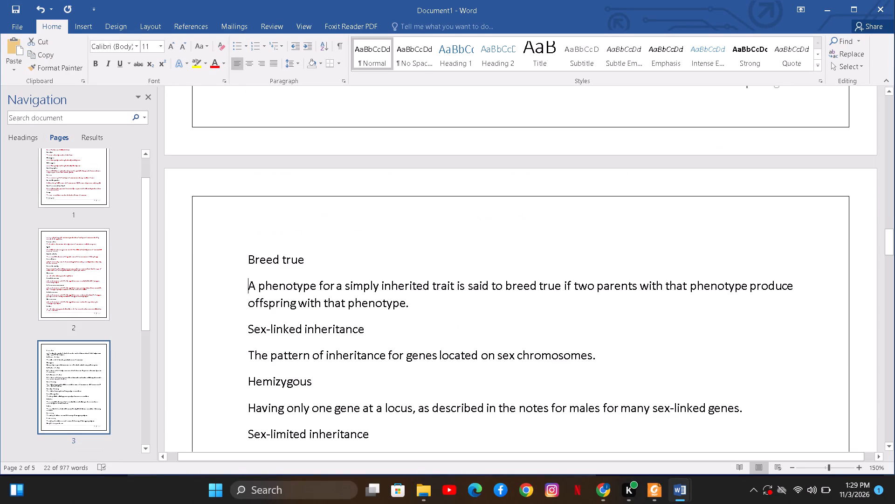
left_click_drag(285, 289, 442, 304)
left_click(505, 283)
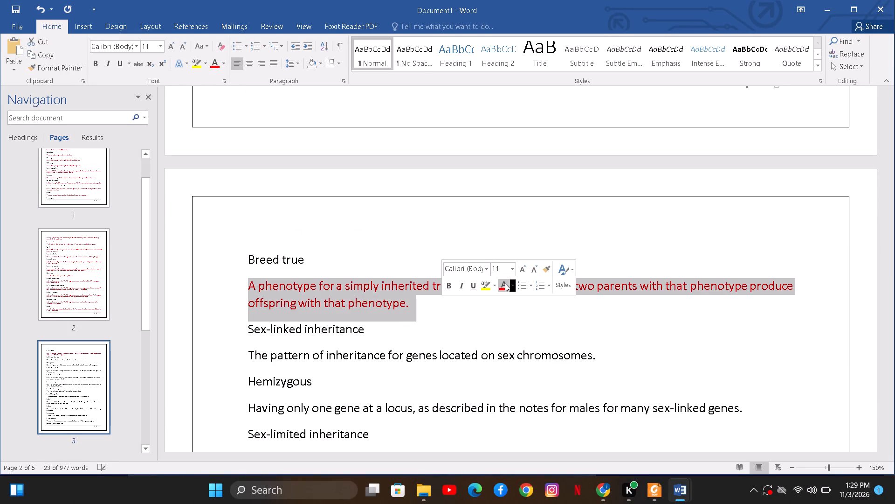
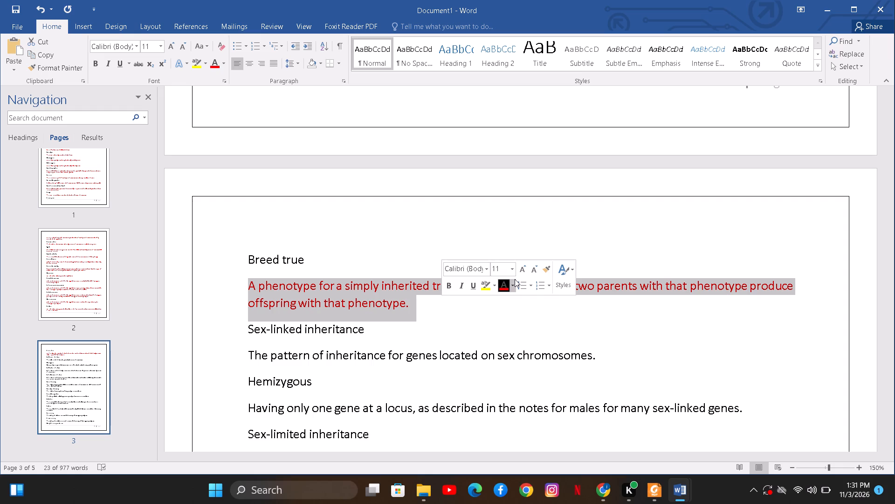
Colour the definitions of Sex-linked inheritance, Hemizygous and Sex-limited inheritance on page 3 red.
scroll(431, 404, "down", 1)
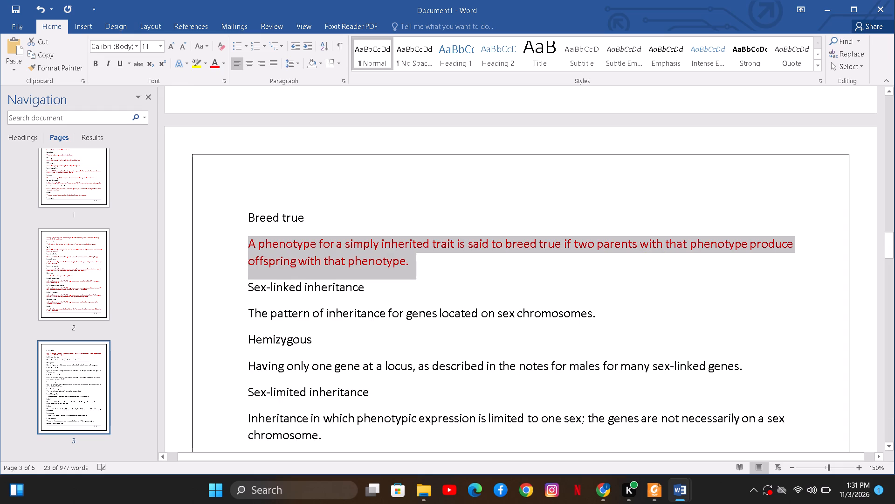
left_click(226, 321)
left_click(287, 304)
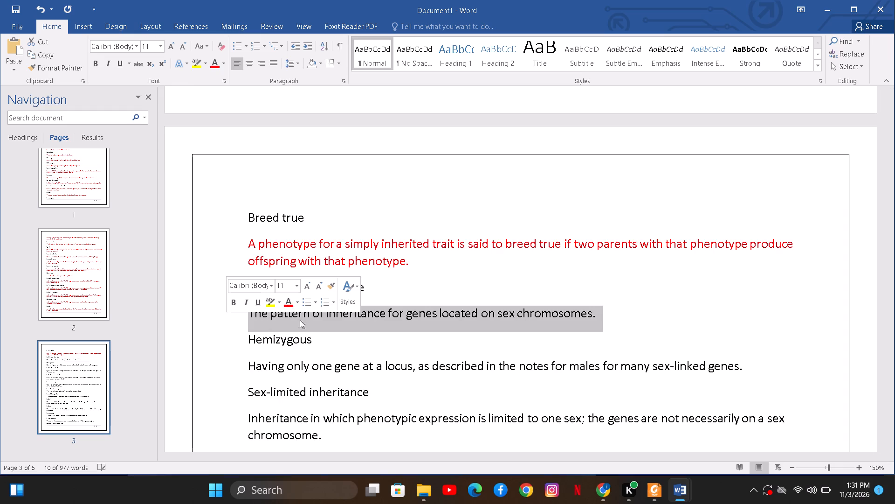
scroll(307, 329, "down", 2)
left_click(220, 283)
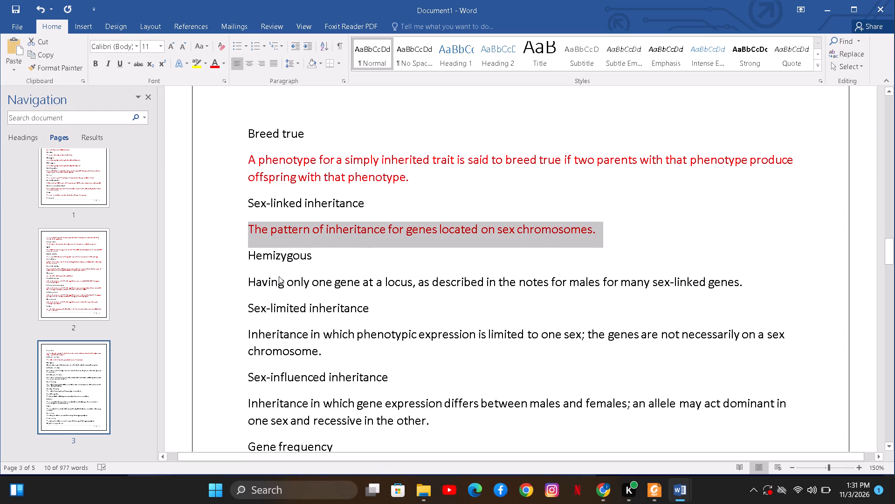
left_click(282, 265)
left_click_drag(246, 332, 326, 354)
left_click(387, 338)
Colour the two-line definitions of Sex-influenced inheritance and Gene frequency red.
scroll(379, 327, "down", 2)
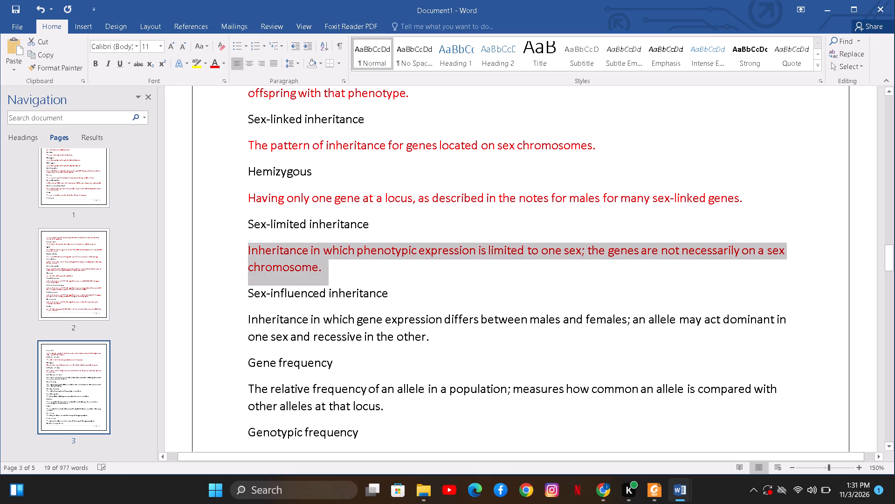
left_click_drag(243, 321, 440, 343)
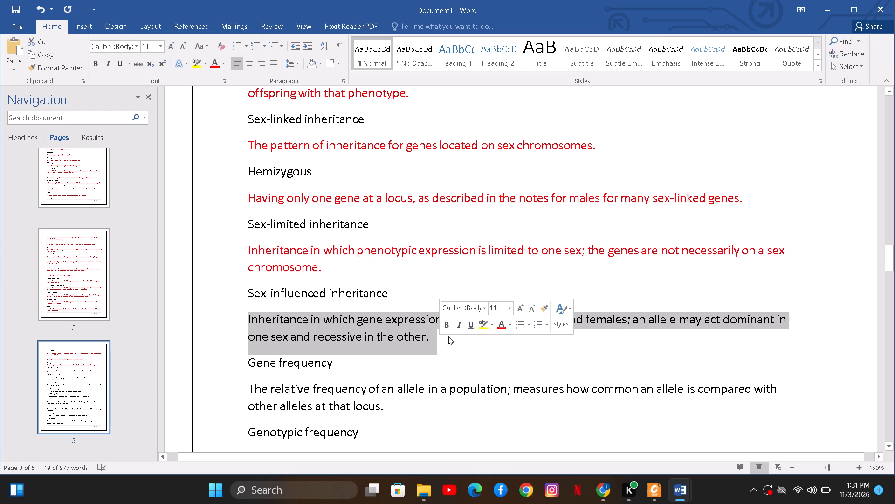
left_click(500, 322)
scroll(460, 320, "down", 3)
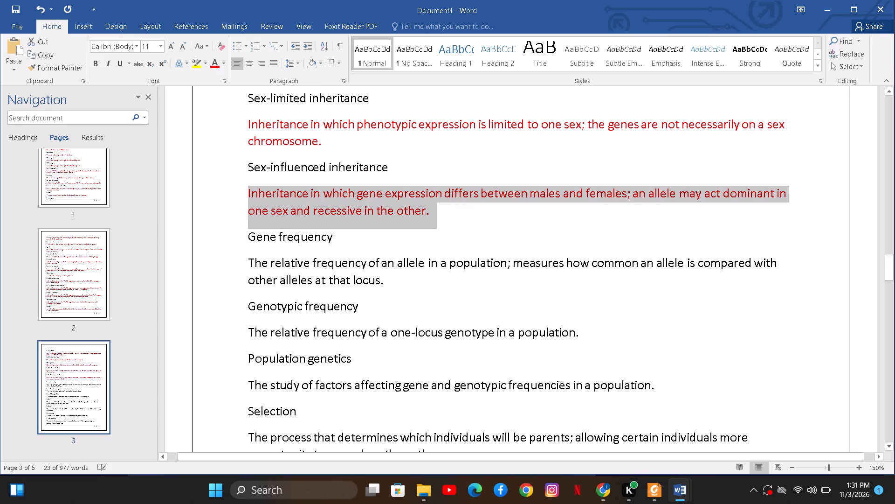
left_click_drag(247, 261, 382, 281)
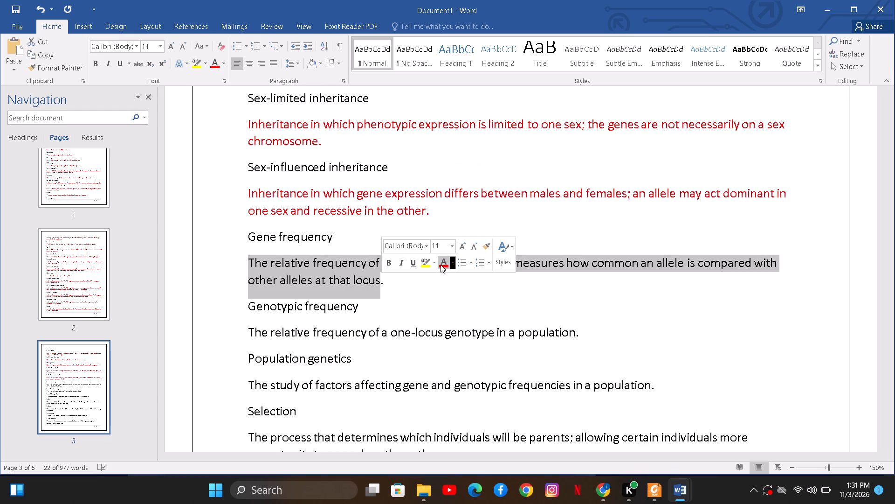
left_click(441, 265)
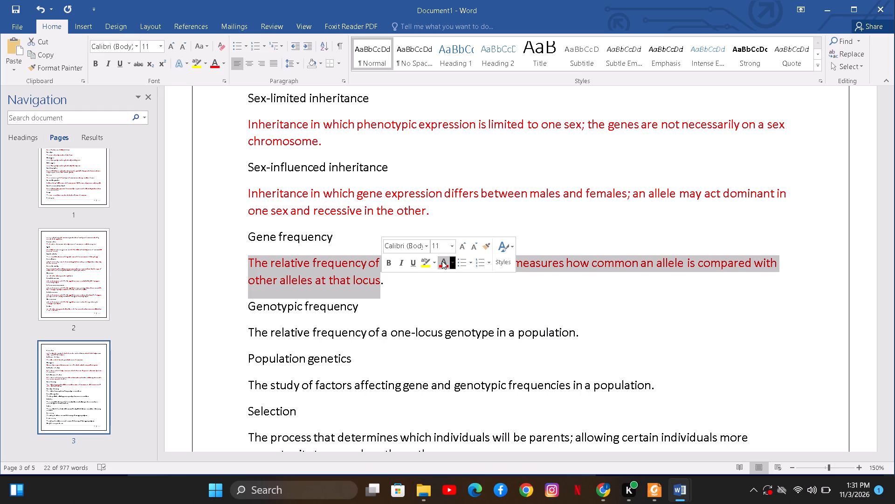
Change the one-line definitions of Genotypic frequency and Population genetics to red font.
scroll(414, 266, "down", 2)
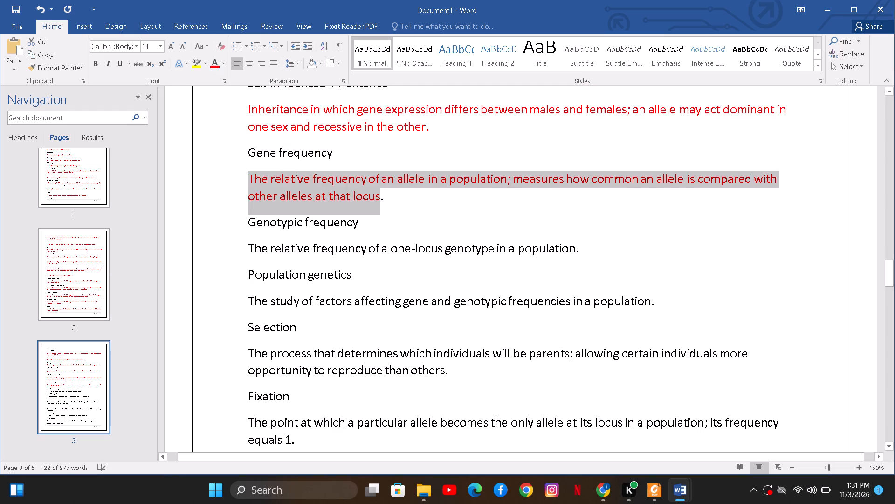
left_click(234, 248)
left_click(296, 230)
scroll(296, 230, "down", 2)
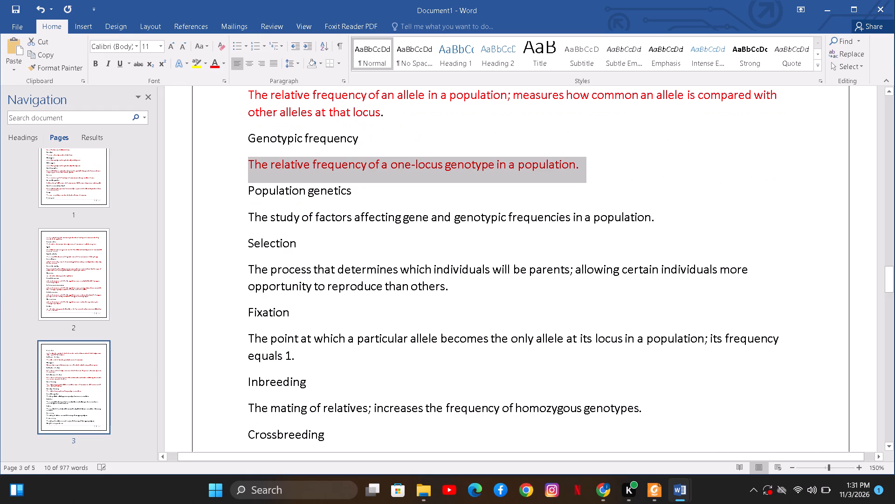
left_click(223, 222)
left_click(286, 204)
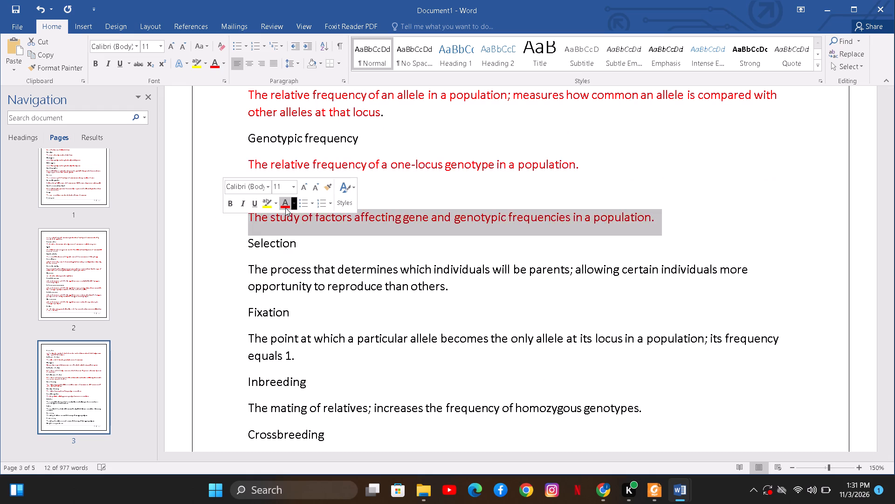
Colour the full definition of Selection and the first line of the Fixation definition red.
scroll(285, 208, "down", 1)
left_click_drag(248, 226, 483, 242)
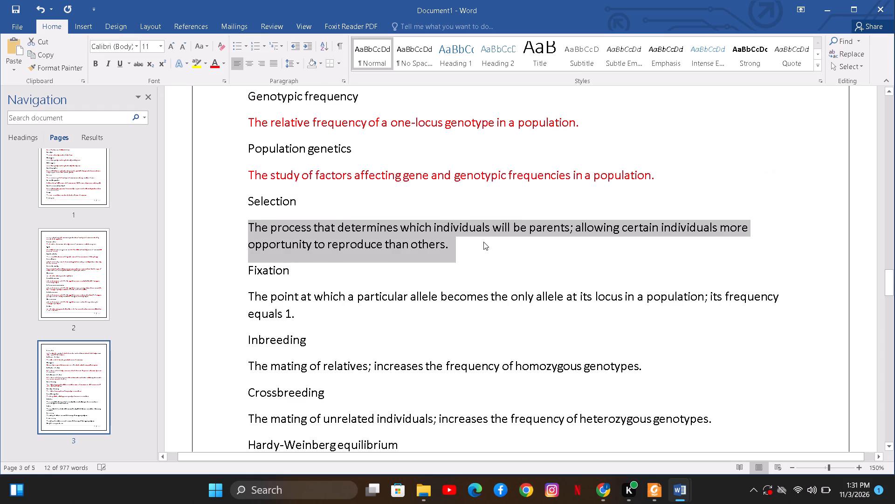
left_click(545, 222)
scroll(485, 231, "down", 2)
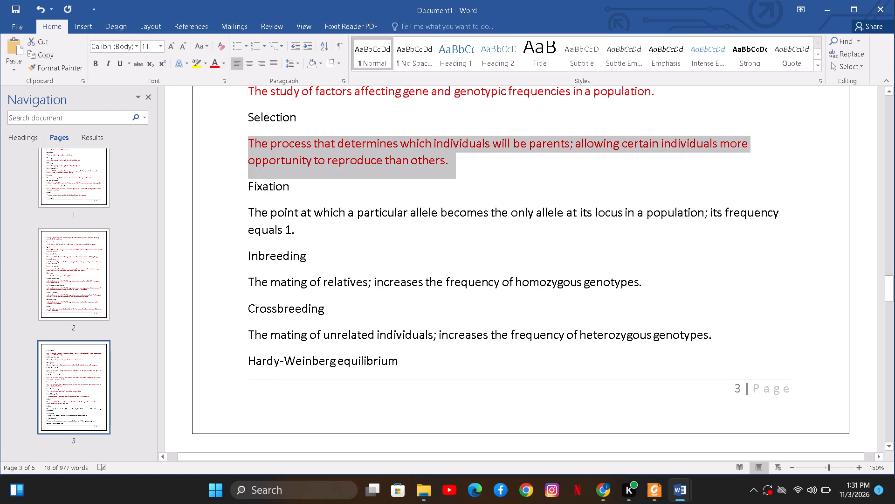
left_click(231, 210)
left_click(294, 197)
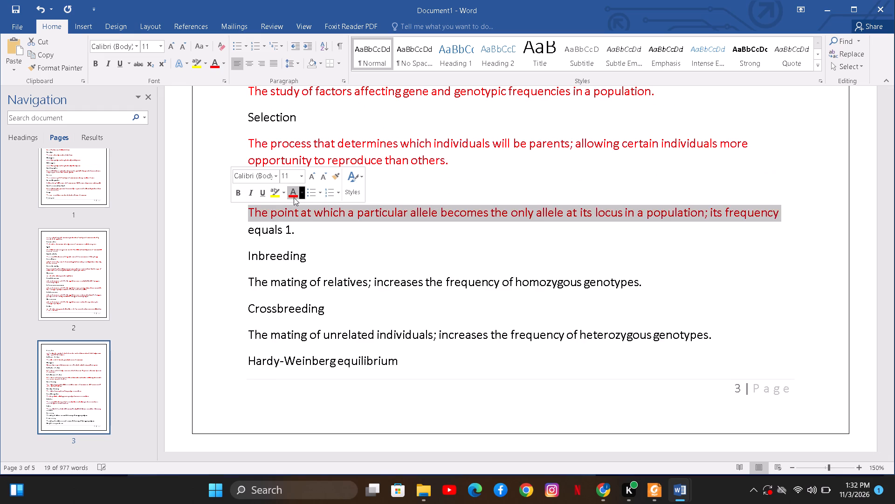
Switch to Chrome and look through the Quizlet ANSC 4395 flashcards from Gene down to Fixation, Inbreeding and Crossbreeding.
scroll(294, 197, "down", 2)
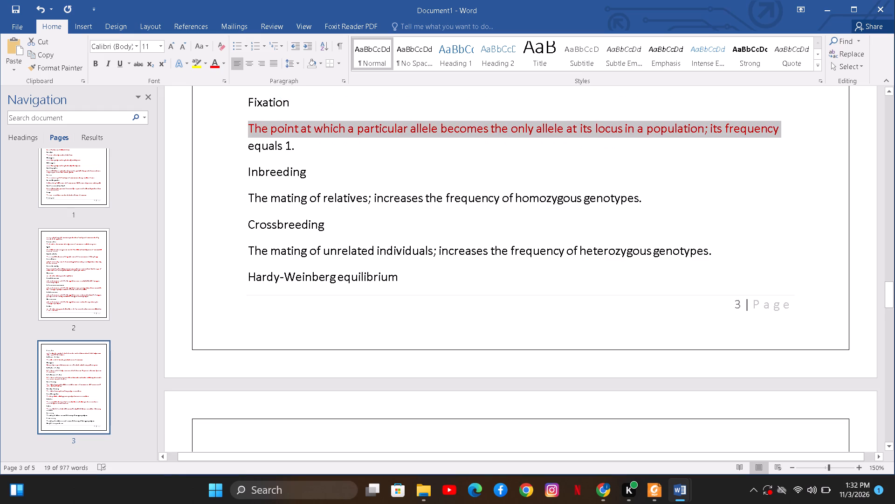
scroll(284, 146, "up", 2)
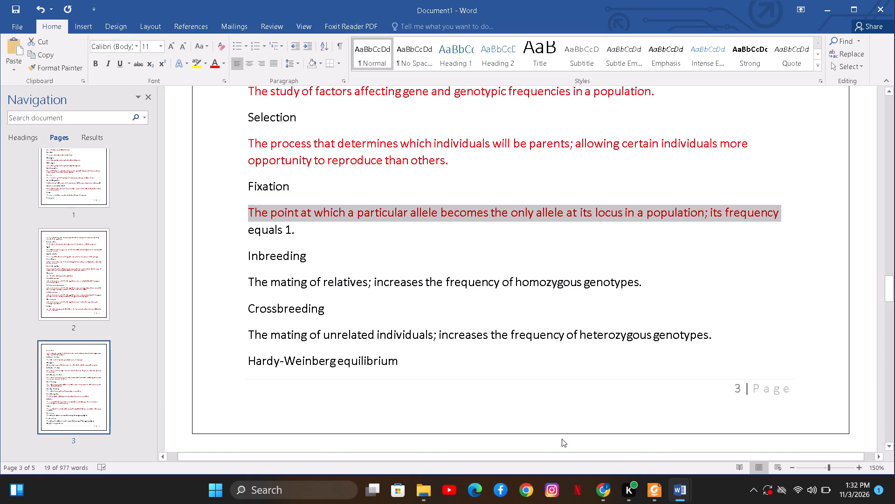
left_click(603, 488)
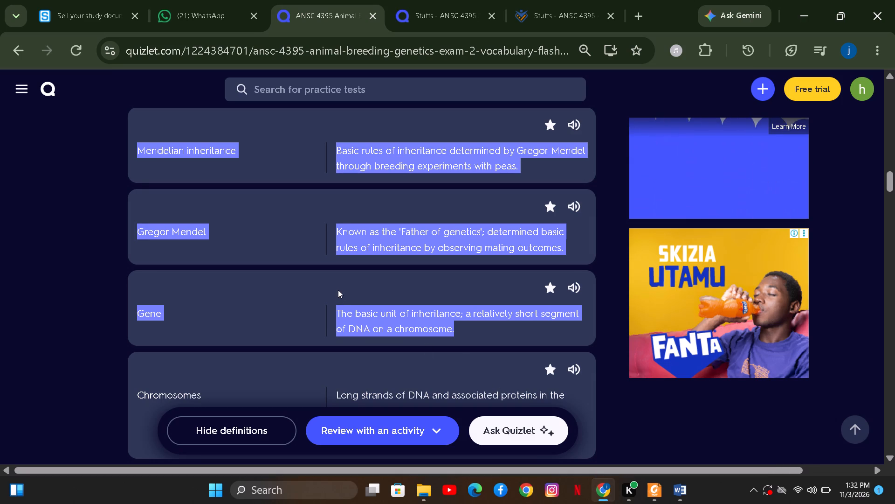
scroll(338, 289, "down", 10)
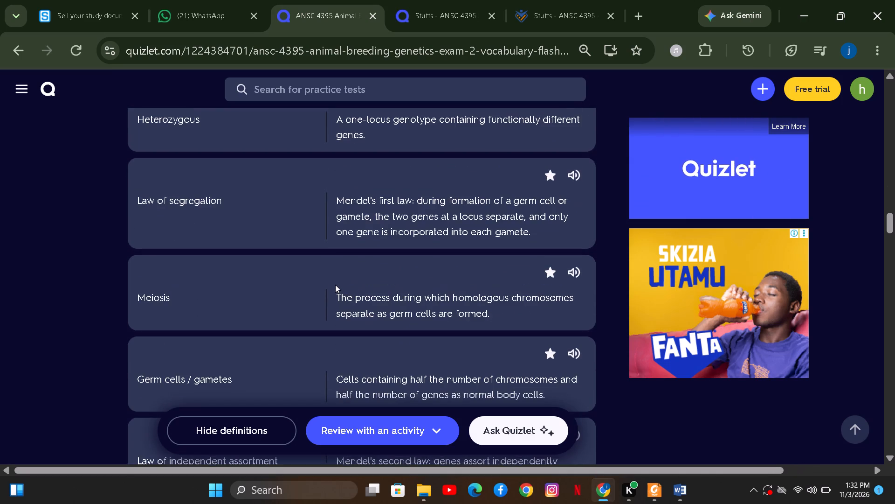
scroll(335, 285, "down", 6)
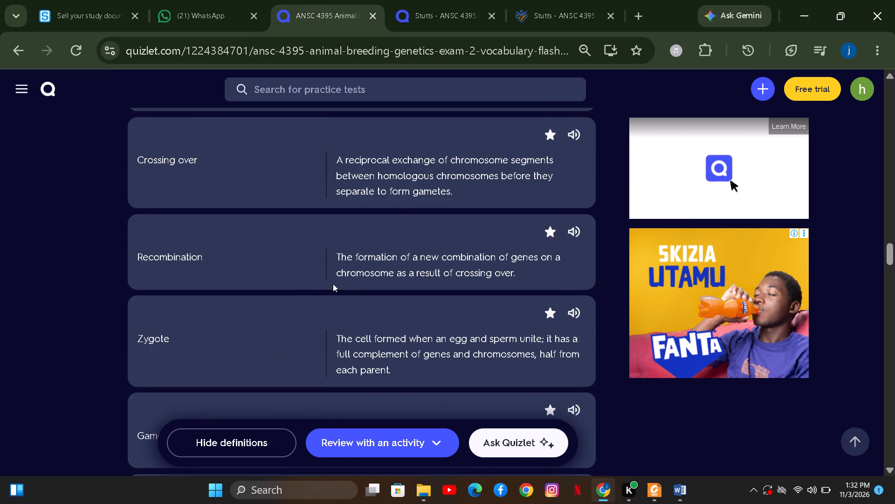
scroll(333, 283, "down", 1)
scroll(293, 287, "down", 2)
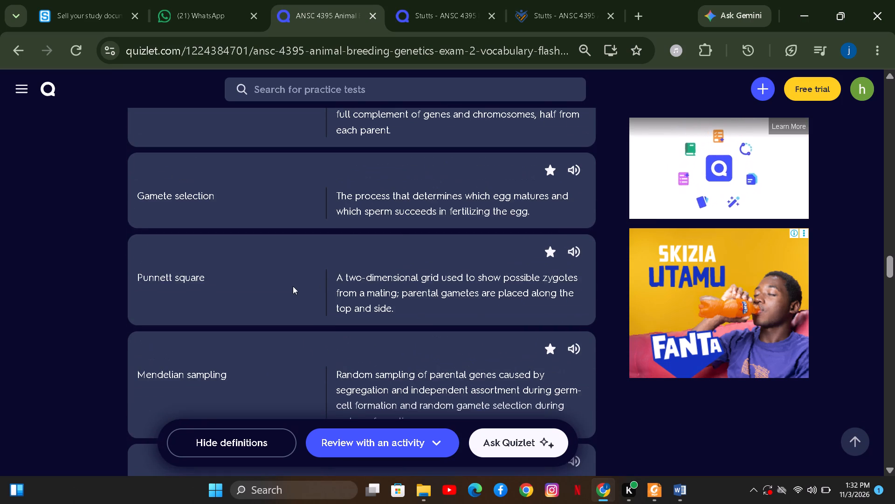
scroll(293, 284, "down", 3)
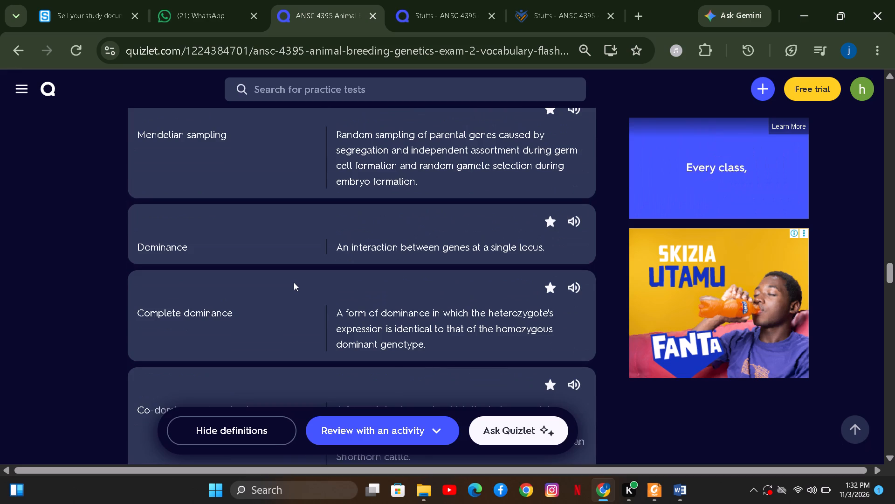
scroll(294, 282, "down", 5)
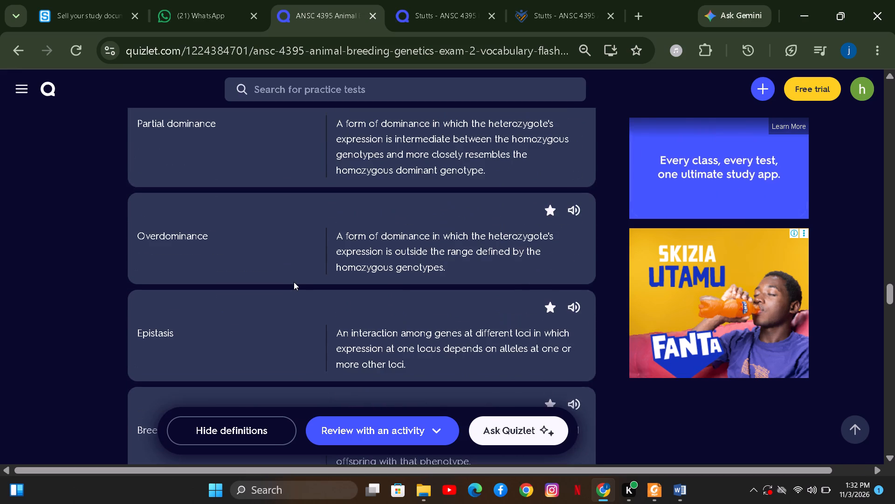
scroll(294, 282, "down", 3)
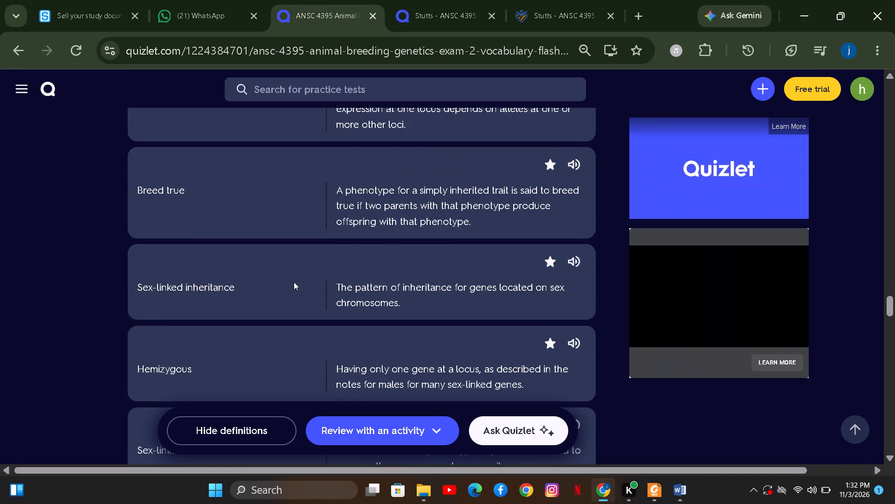
scroll(294, 282, "down", 5)
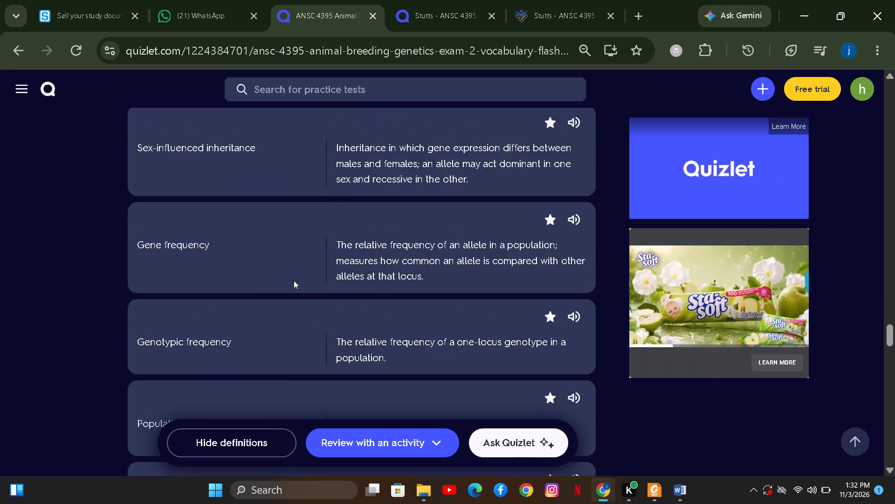
scroll(294, 280, "down", 3)
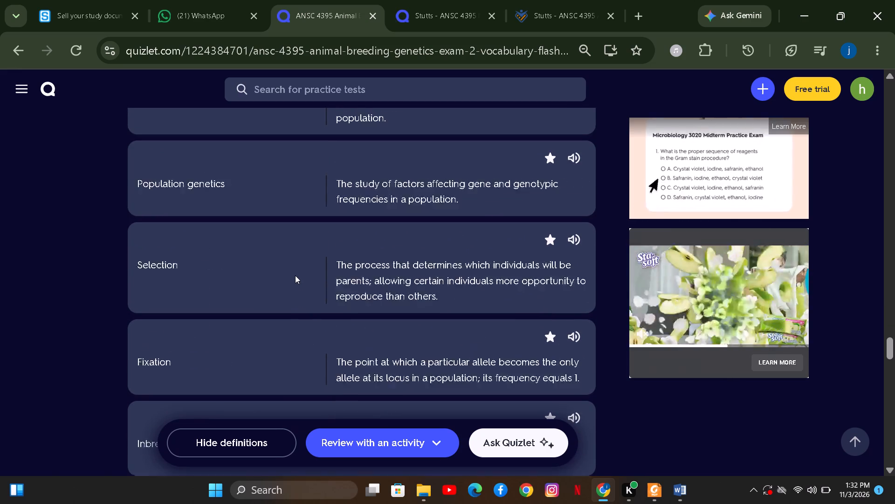
scroll(295, 275, "down", 2)
scroll(295, 275, "up", 2)
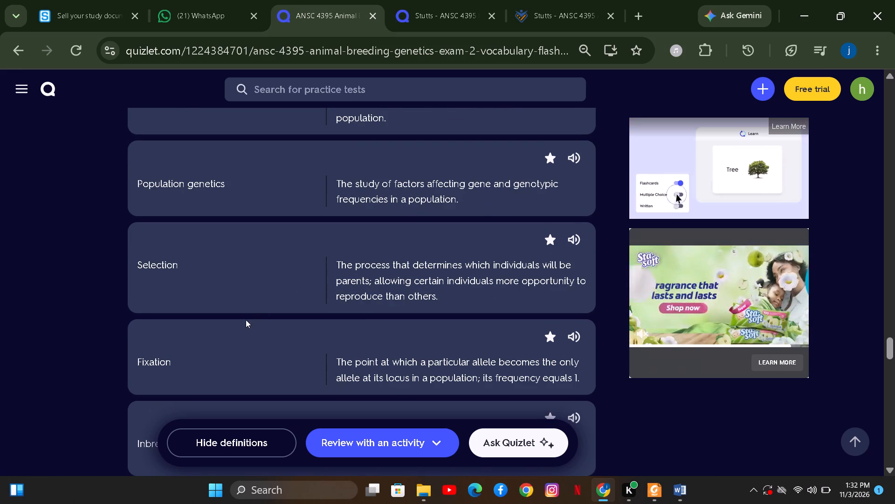
scroll(246, 320, "down", 2)
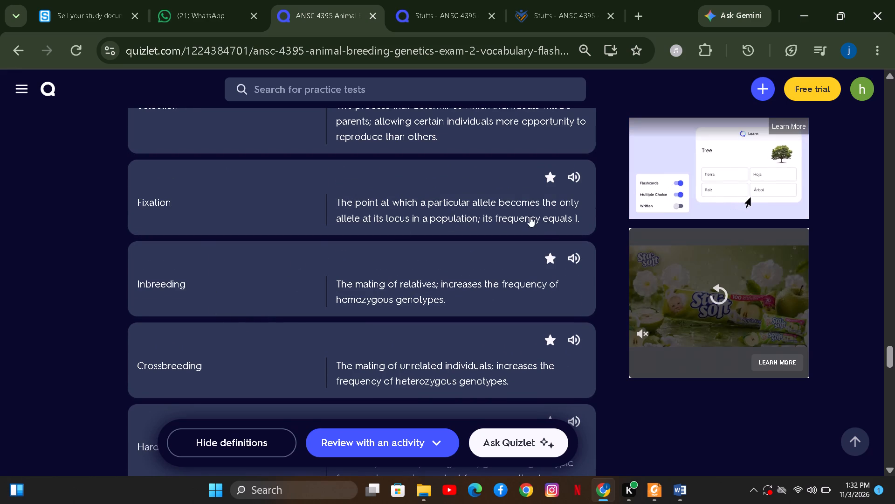
Back in Word, colour the remaining line of the Fixation definition and the definitions of Inbreeding and Crossbreeding red.
left_click(599, 488)
left_click(235, 234)
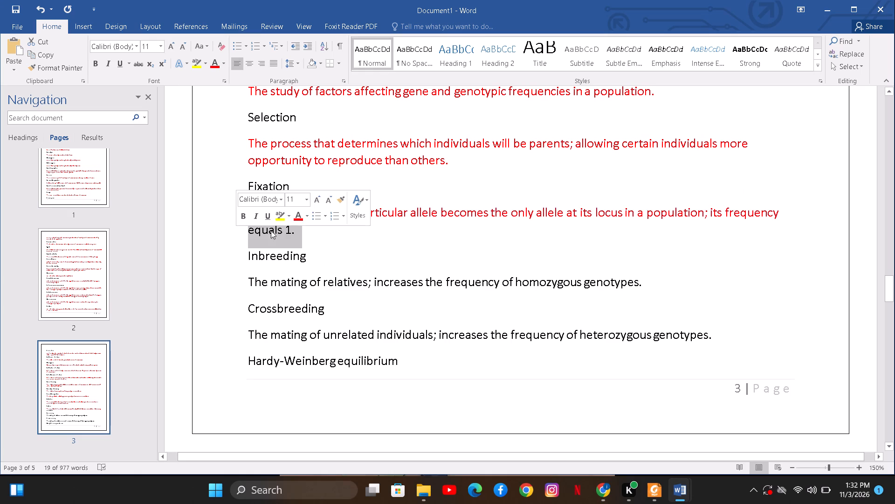
left_click(295, 216)
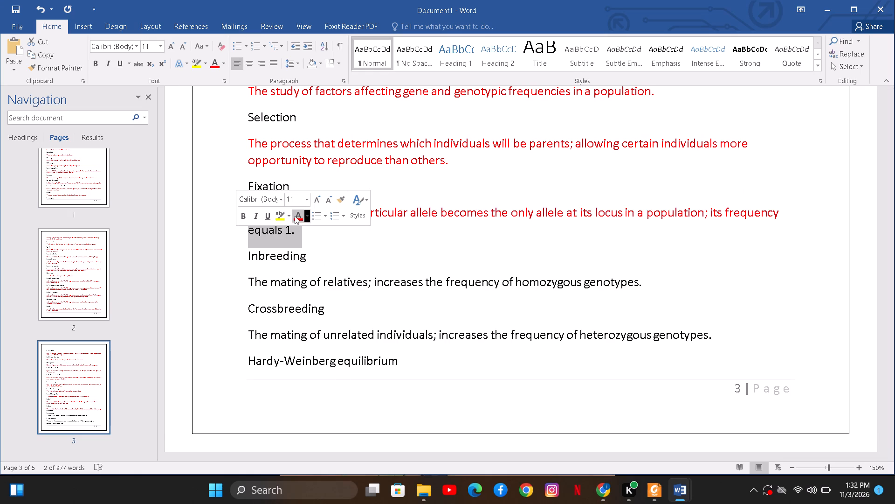
scroll(295, 216, "down", 1)
left_click(231, 237)
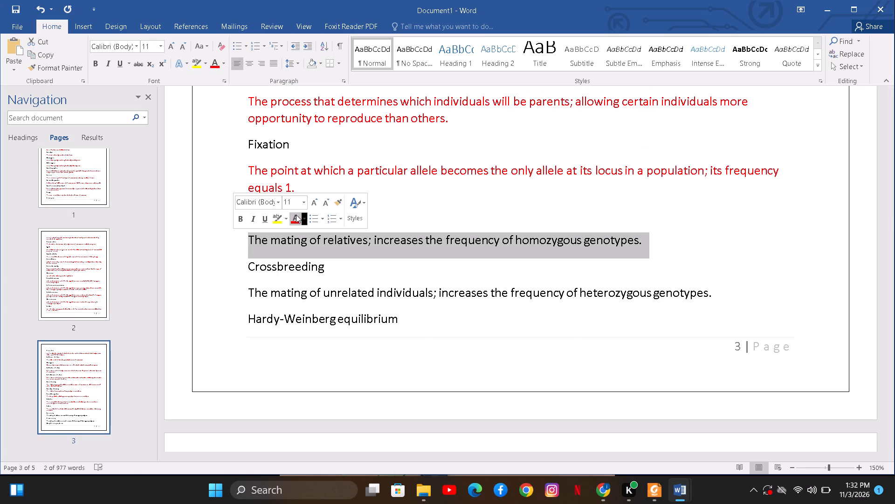
left_click(296, 215)
scroll(296, 215, "down", 1)
left_click_drag(238, 248, 246, 249)
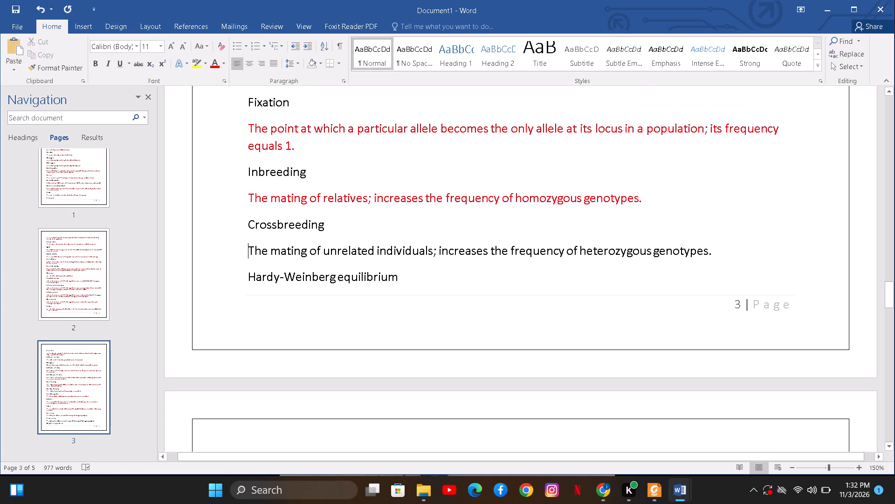
left_click(226, 250)
left_click(292, 235)
Colour the two-line definition of Hardy-Weinberg equilibrium at the top of page 4 red.
scroll(288, 233, "down", 3)
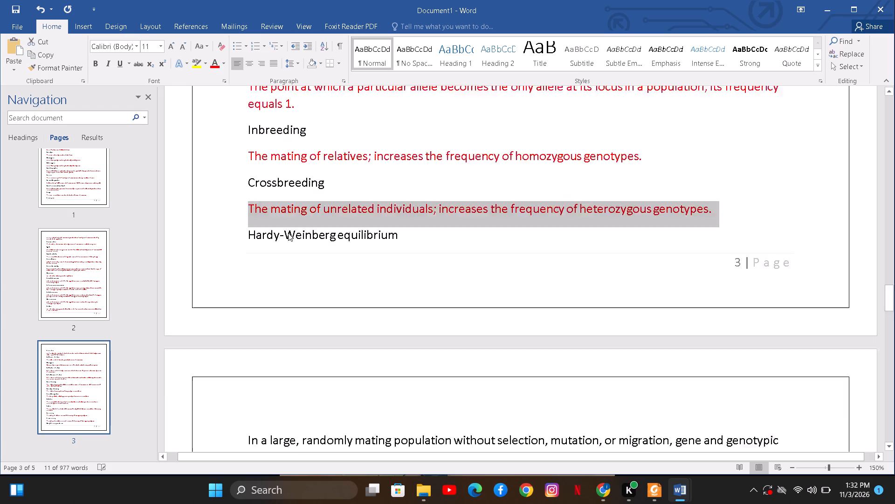
scroll(288, 233, "down", 3)
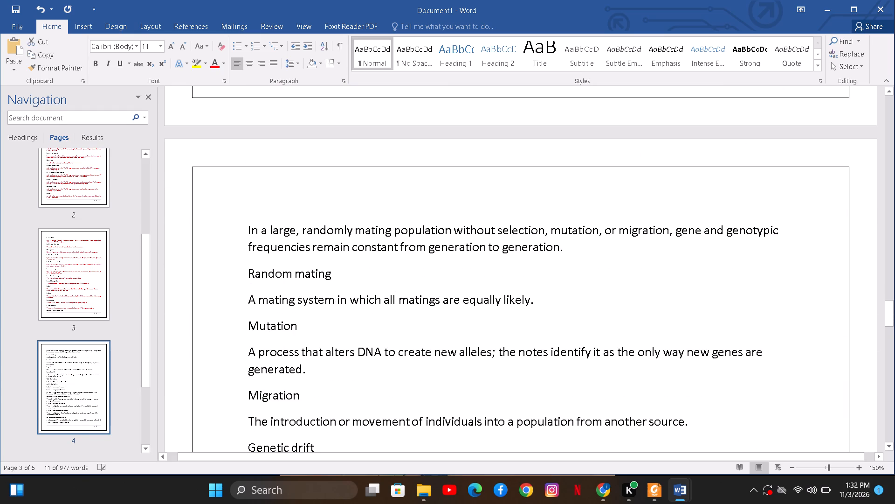
left_click_drag(245, 228, 563, 246)
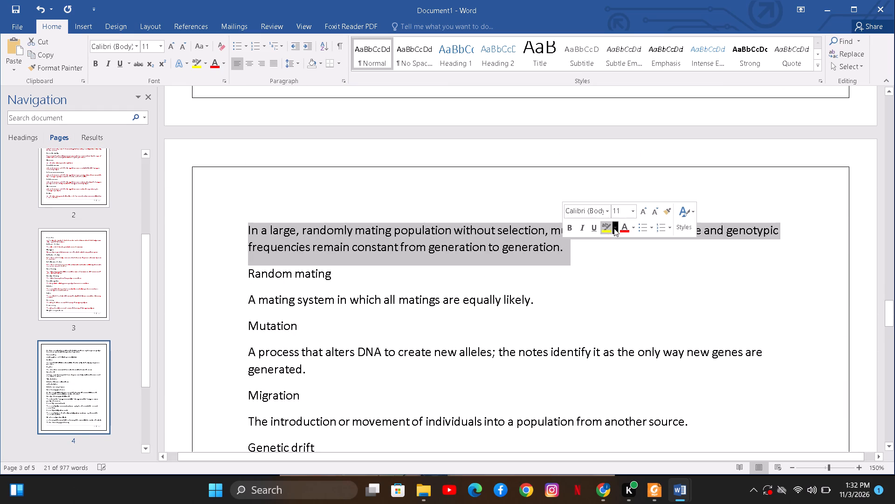
left_click(620, 227)
scroll(619, 226, "down", 2)
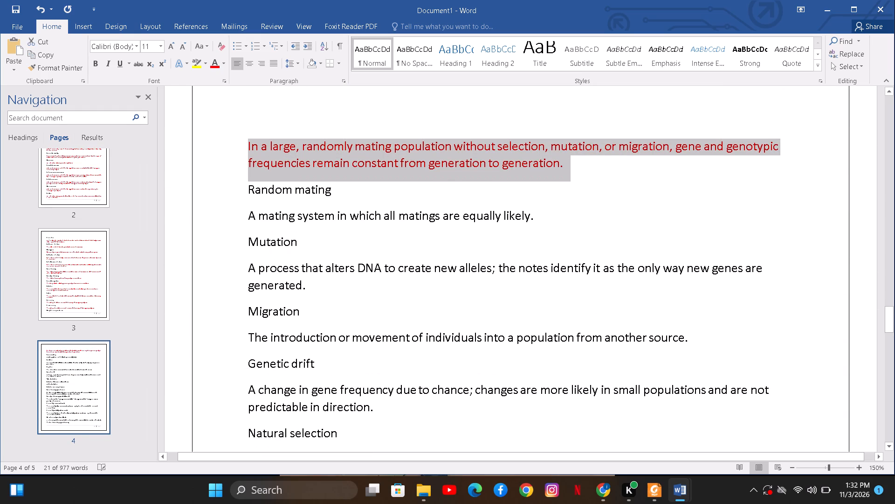
Colour the definitions of Random mating, Mutation and Migration on page 4 red.
left_click_drag(213, 219, 217, 220)
left_click(276, 200)
scroll(276, 200, "down", 1)
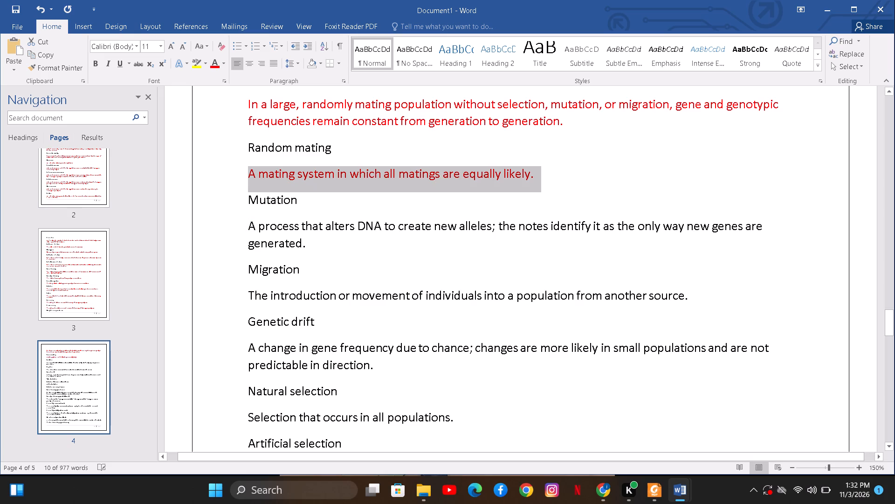
left_click_drag(247, 227, 313, 239)
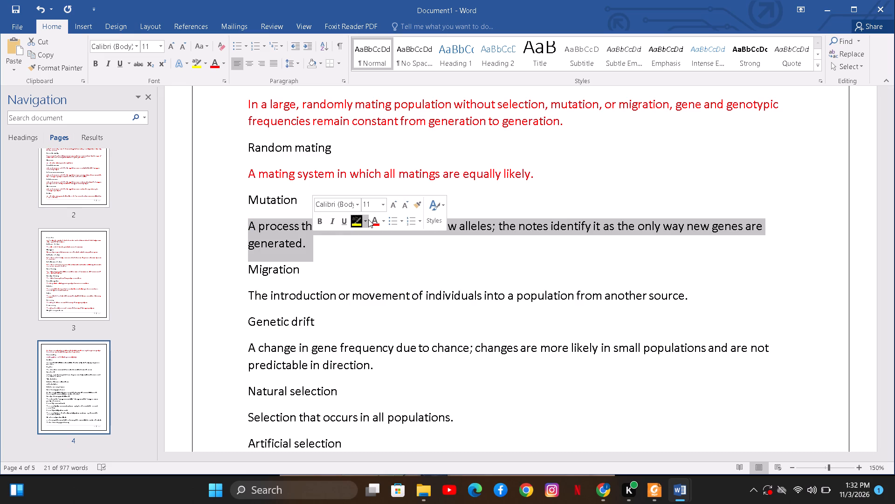
left_click(369, 219)
scroll(369, 219, "down", 2)
left_click(223, 212)
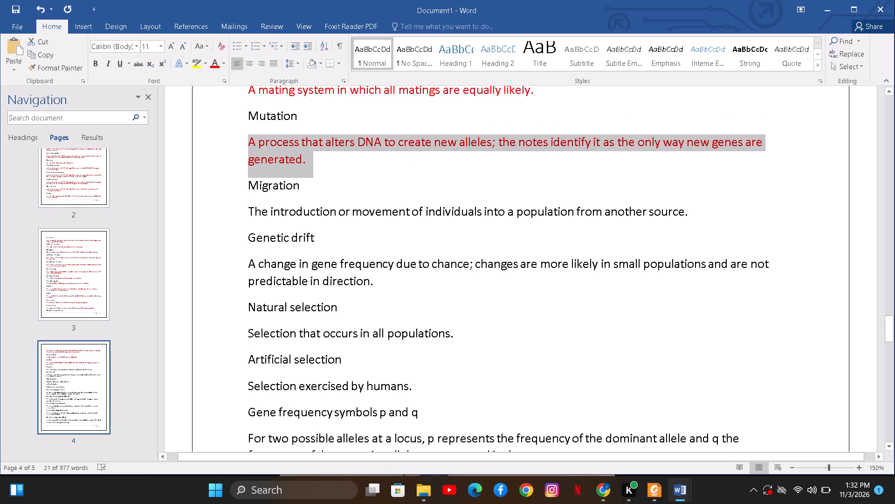
left_click(287, 194)
Colour the definitions of Genetic drift, Natural selection and Artificial selection red.
scroll(285, 199, "down", 2)
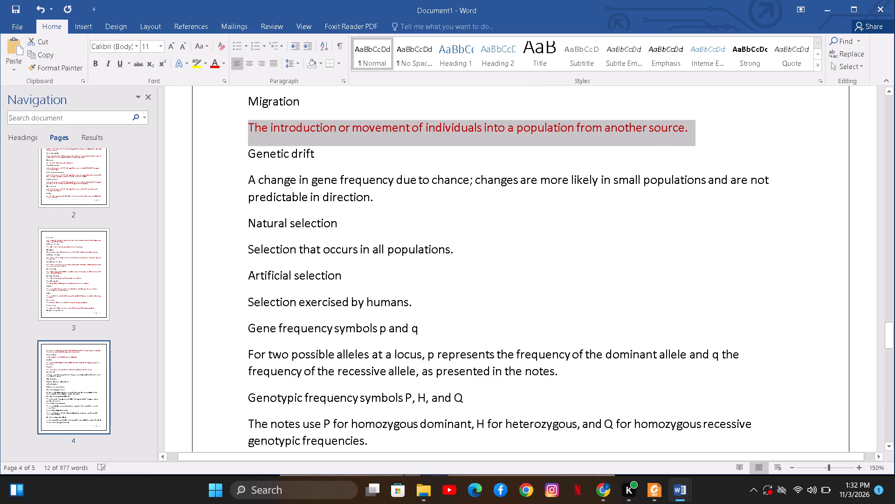
left_click_drag(249, 180, 394, 198)
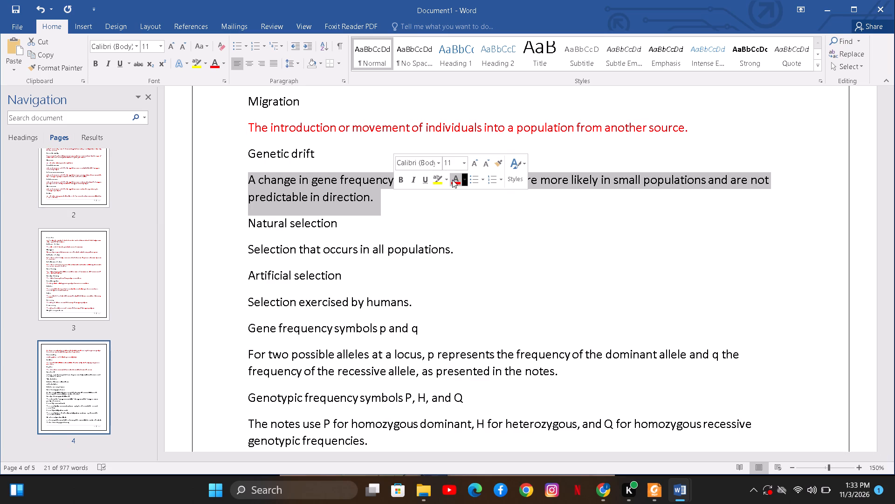
left_click(453, 180)
scroll(453, 180, "down", 2)
left_click(222, 169)
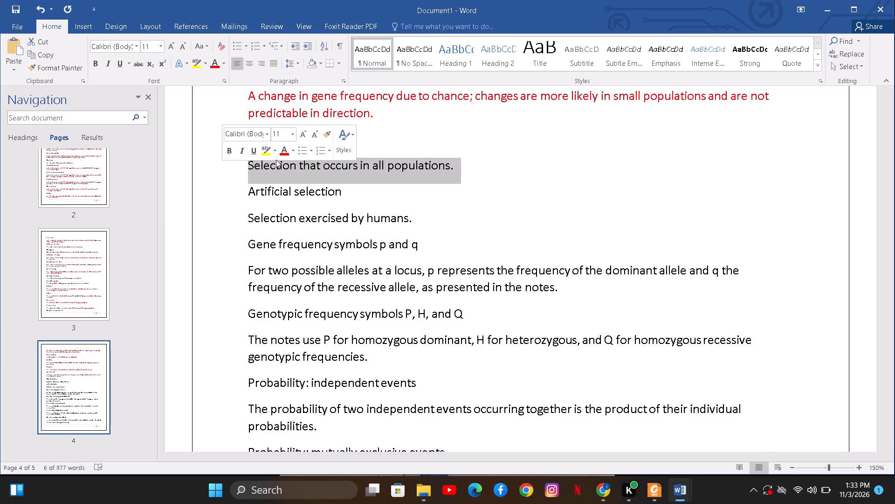
left_click(282, 150)
left_click(233, 225)
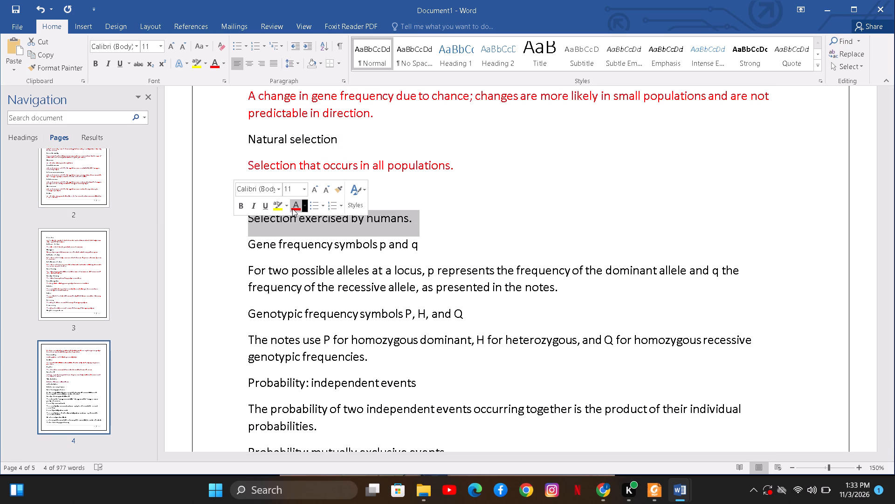
left_click(293, 209)
Colour the two-line definitions of Gene frequency symbols p and q and Genotypic frequency symbols P, H, and Q red.
scroll(293, 208, "down", 1)
left_click_drag(244, 230, 265, 228)
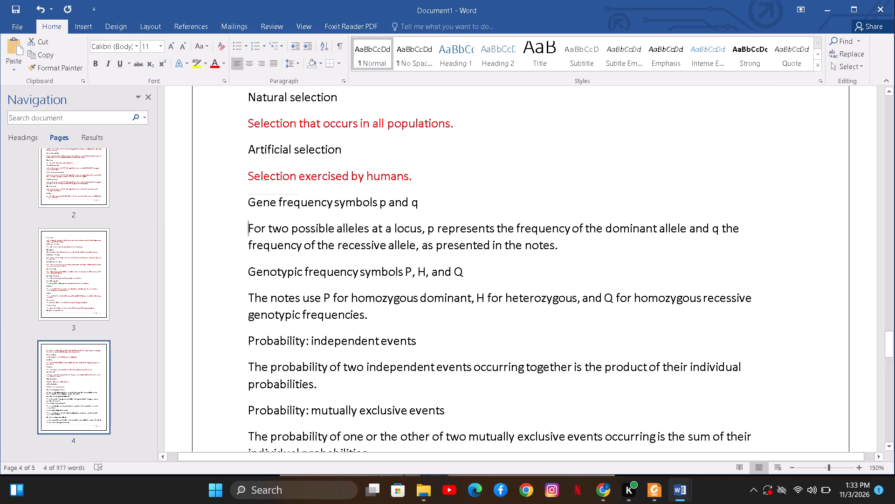
left_click_drag(265, 228, 567, 248)
left_click(624, 229)
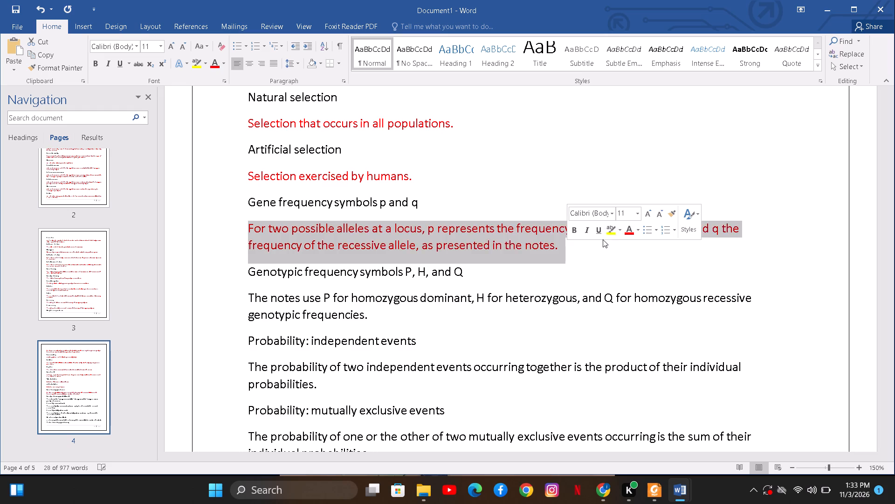
scroll(599, 240, "down", 2)
left_click_drag(246, 210, 392, 228)
left_click(449, 208)
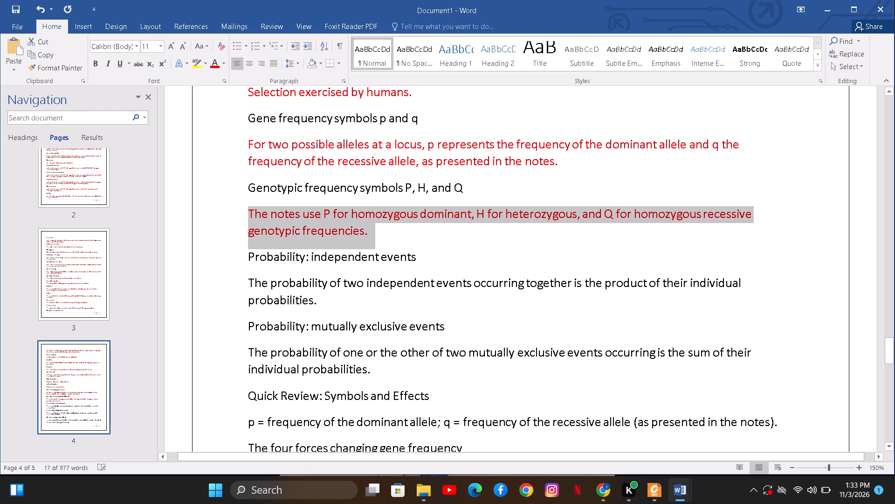
Colour the definitions of both Probability terms and of Quick Review: Symbols and Effects red.
left_click_drag(242, 280, 326, 300)
left_click(386, 280)
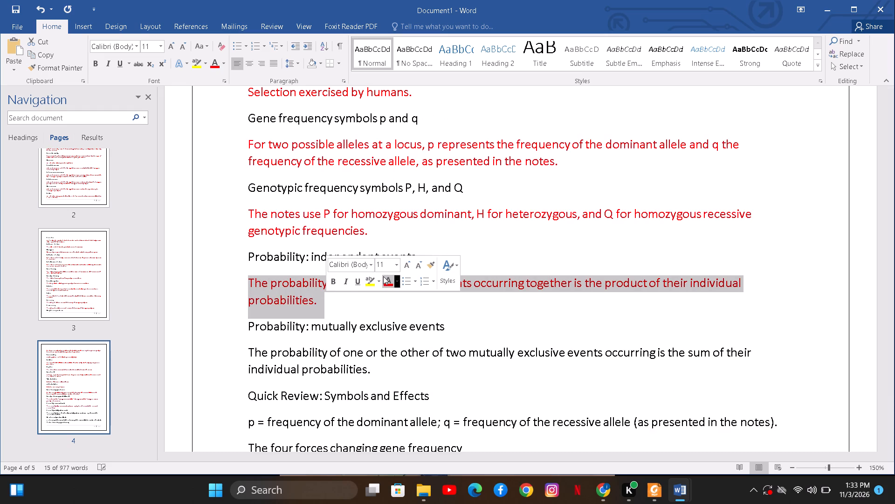
scroll(380, 272, "down", 2)
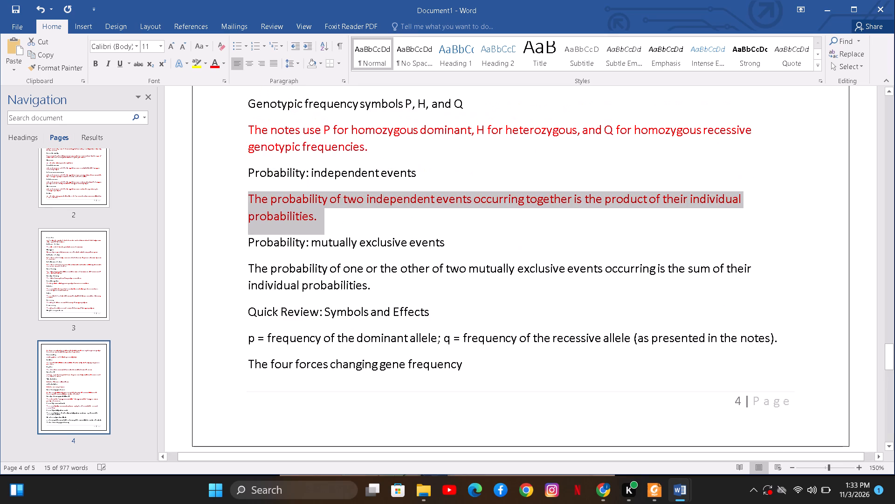
left_click_drag(244, 263, 395, 287)
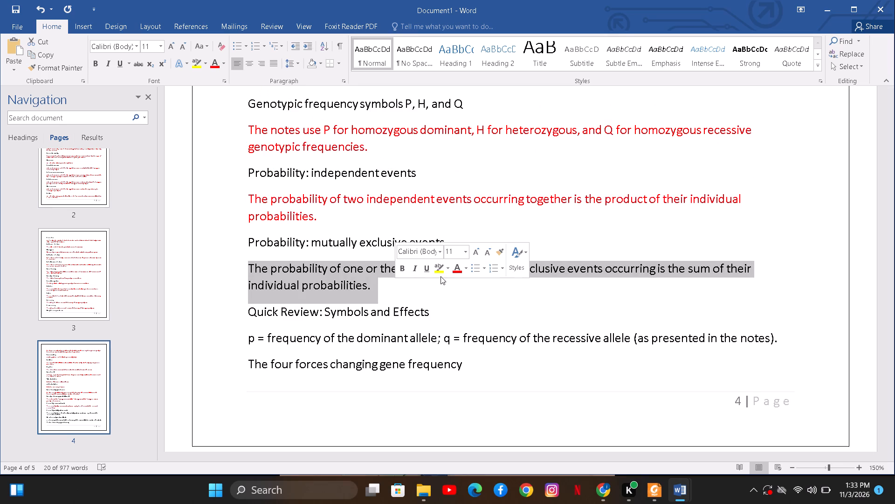
left_click(453, 271)
scroll(448, 272, "down", 3)
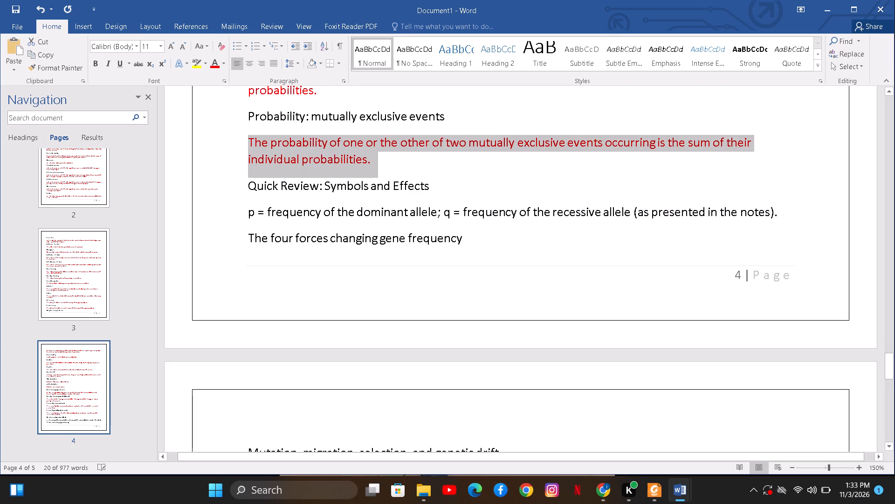
left_click(222, 220)
left_click(283, 202)
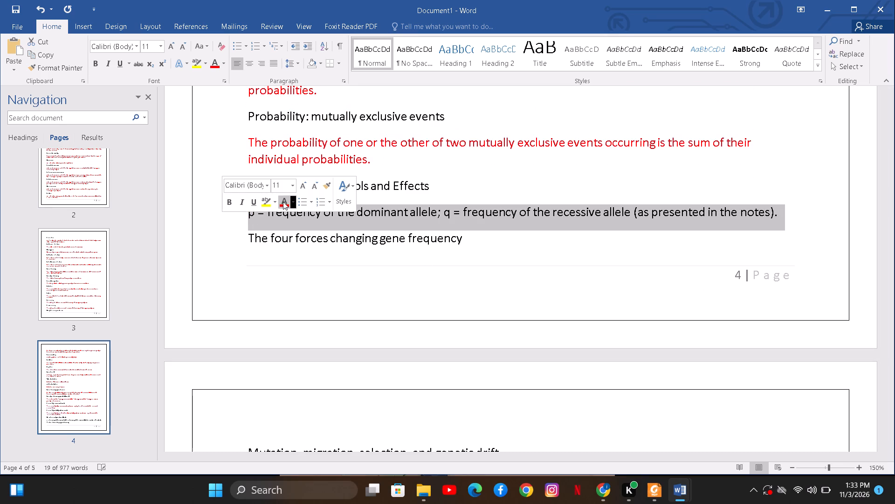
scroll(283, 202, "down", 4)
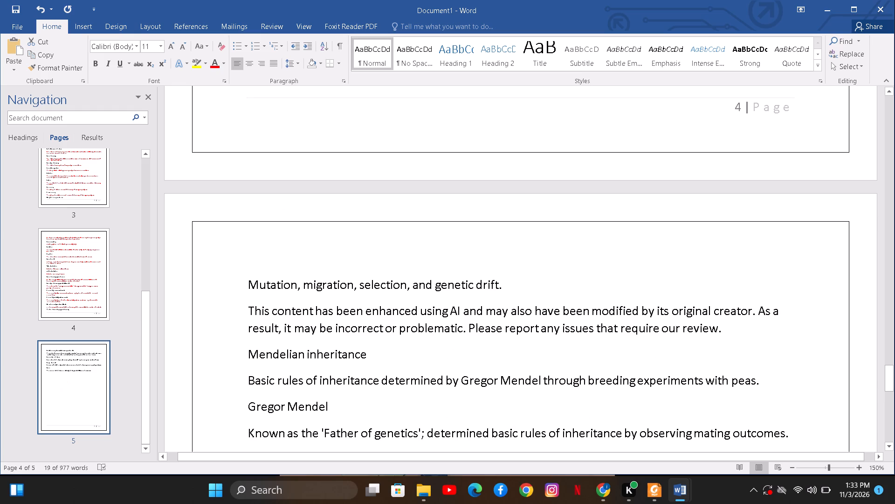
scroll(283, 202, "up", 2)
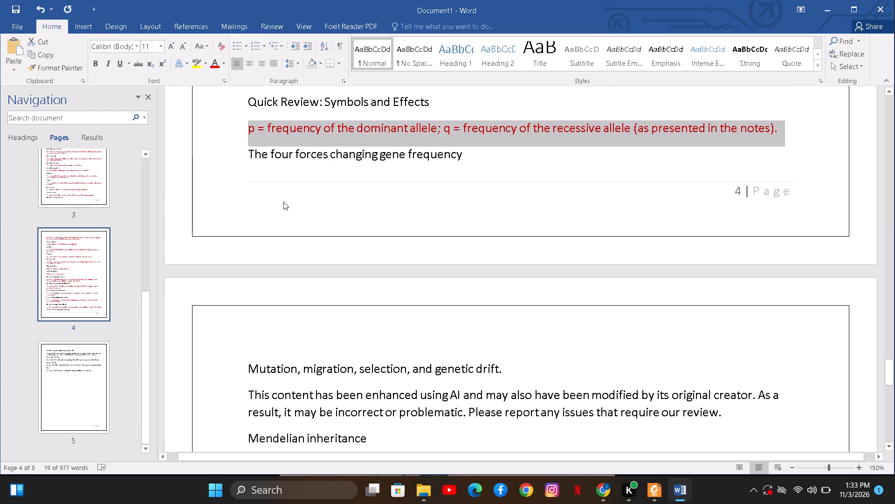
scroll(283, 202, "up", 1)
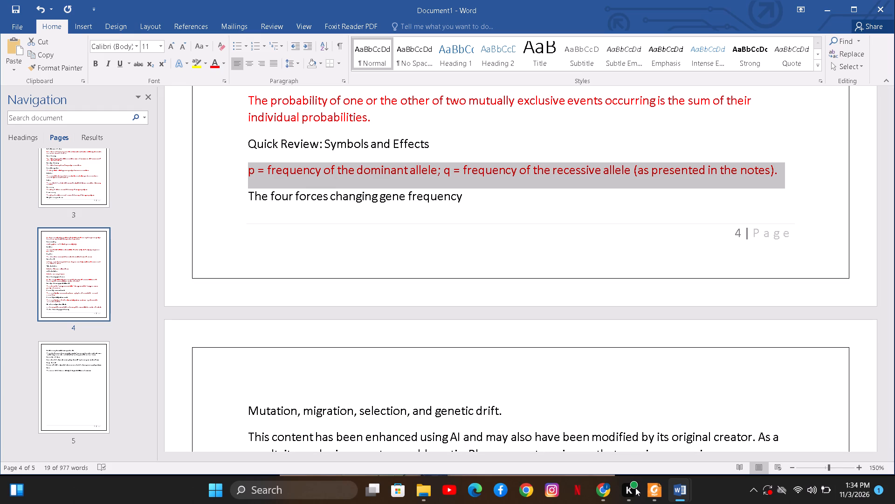
Switch to Chrome, look through the Quizlet flashcards from Inbreeding down to Gene frequency symbols p and q, and return to the end of page 4 in Word.
left_click(597, 490)
scroll(199, 328, "down", 2)
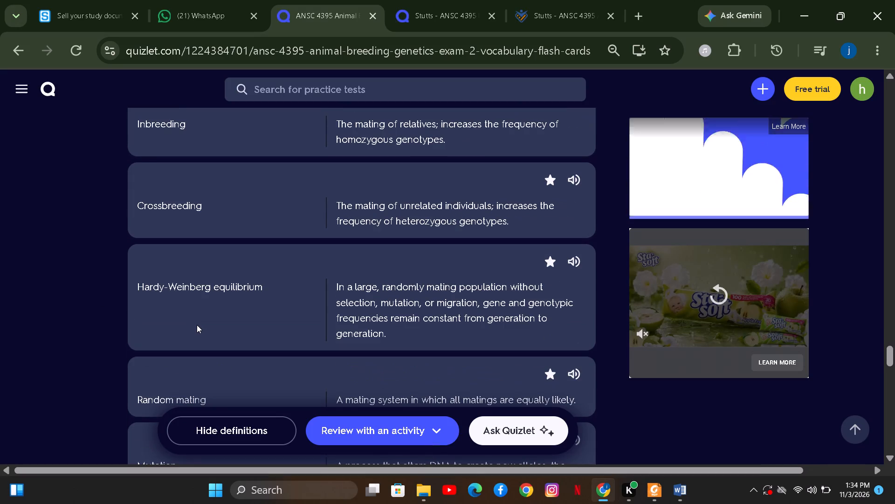
scroll(197, 325, "down", 3)
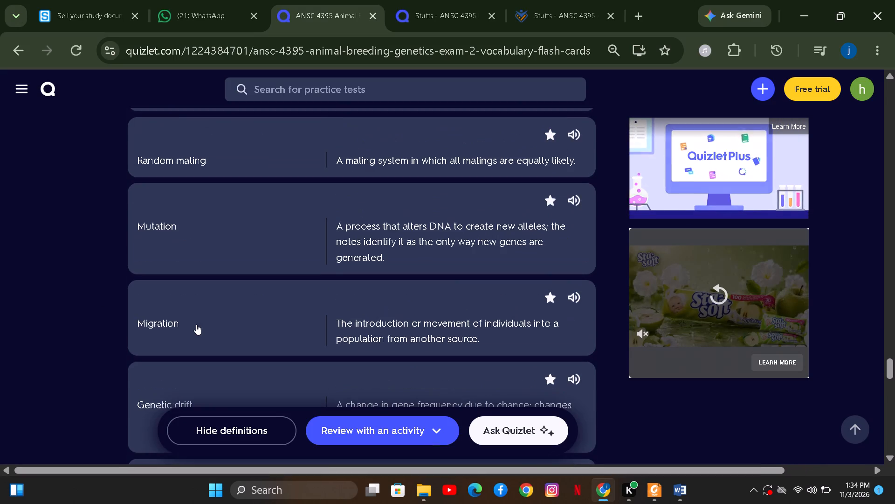
scroll(196, 324, "down", 2)
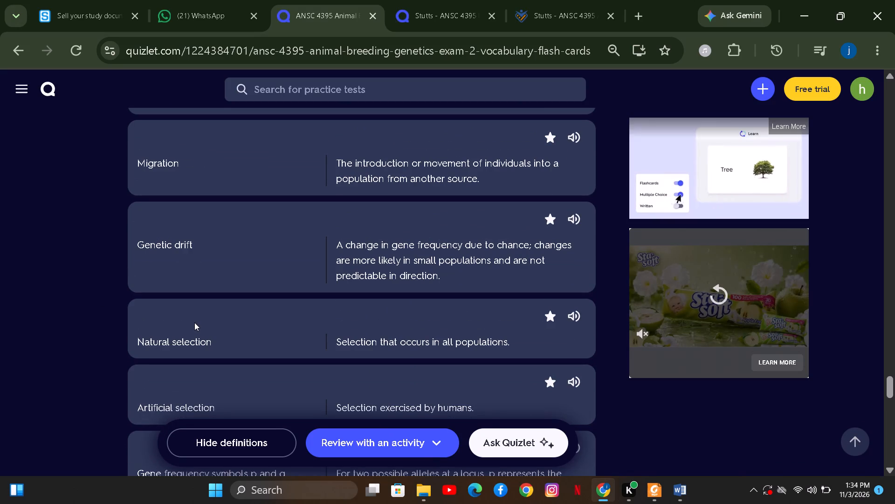
scroll(199, 318, "down", 1)
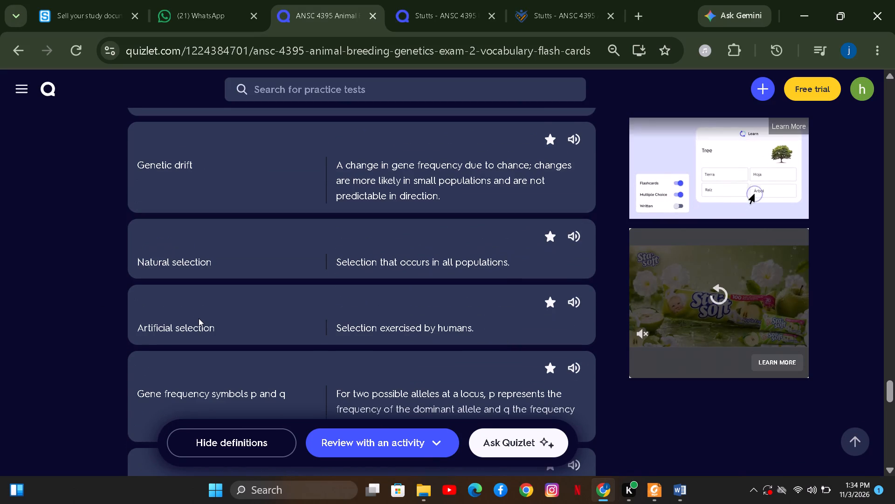
scroll(199, 318, "down", 1)
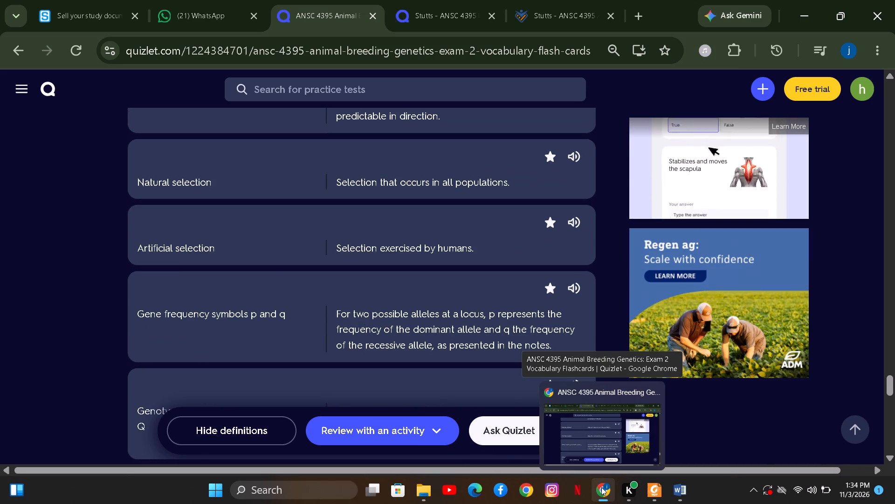
left_click(601, 488)
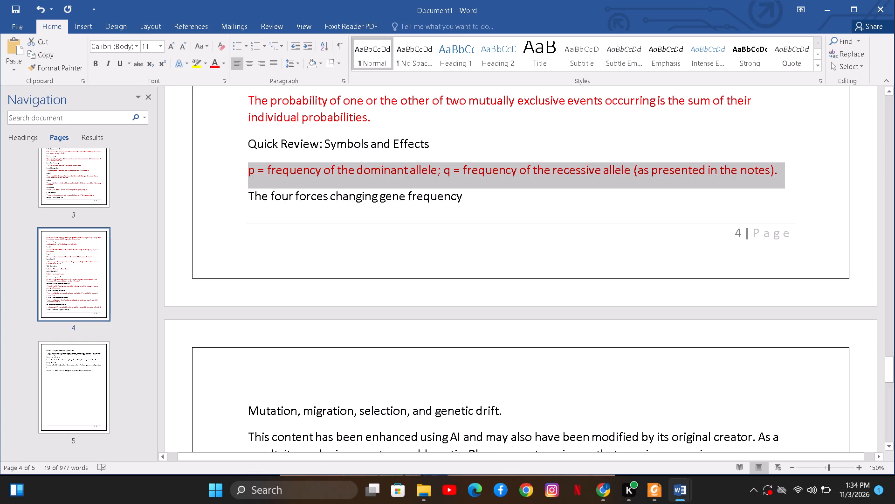
scroll(387, 292, "up", 3)
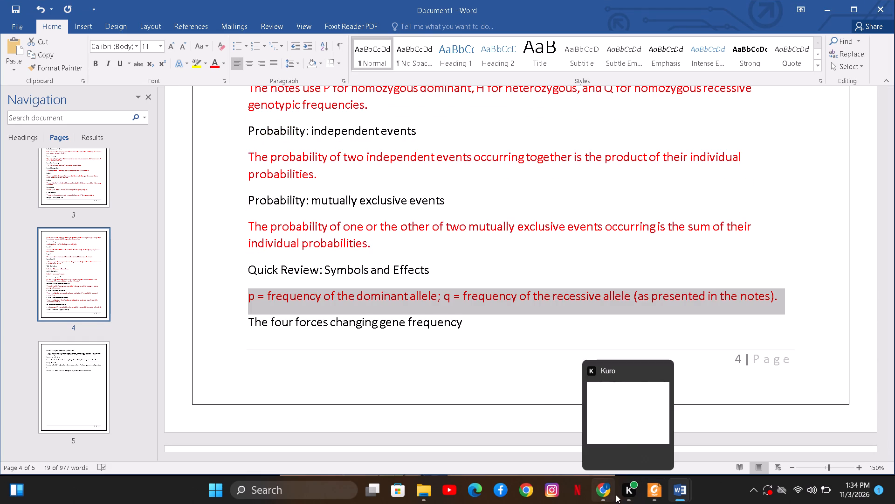
Switch to Chrome, check the Quizlet flashcards from Random mating down to The four forces changing gene frequency, and return to Word.
left_click(600, 494)
scroll(271, 286, "up", 1)
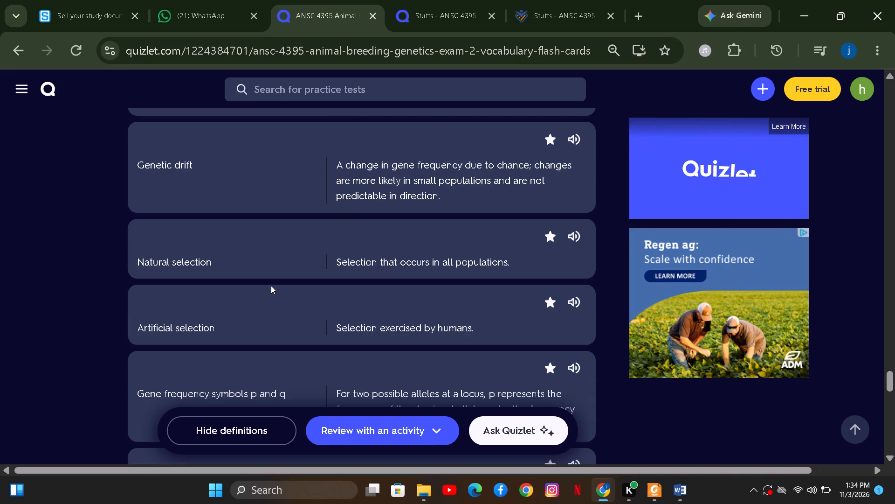
scroll(270, 285, "up", 3)
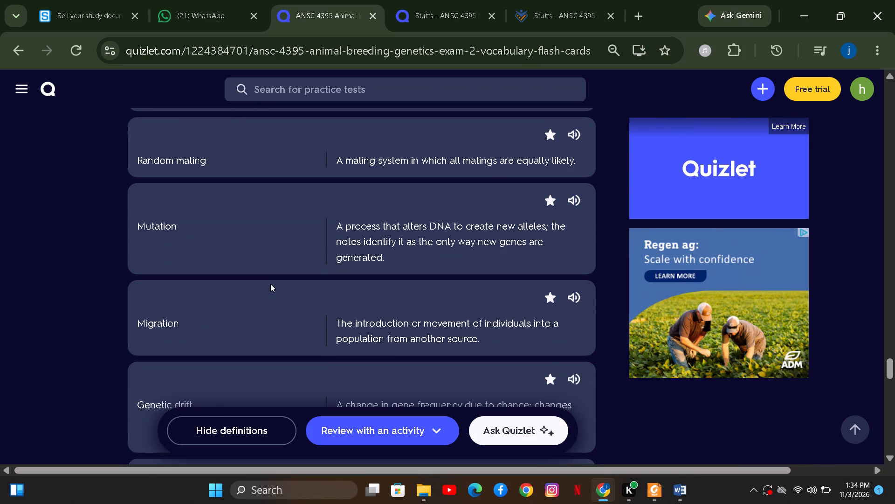
scroll(270, 284, "down", 5)
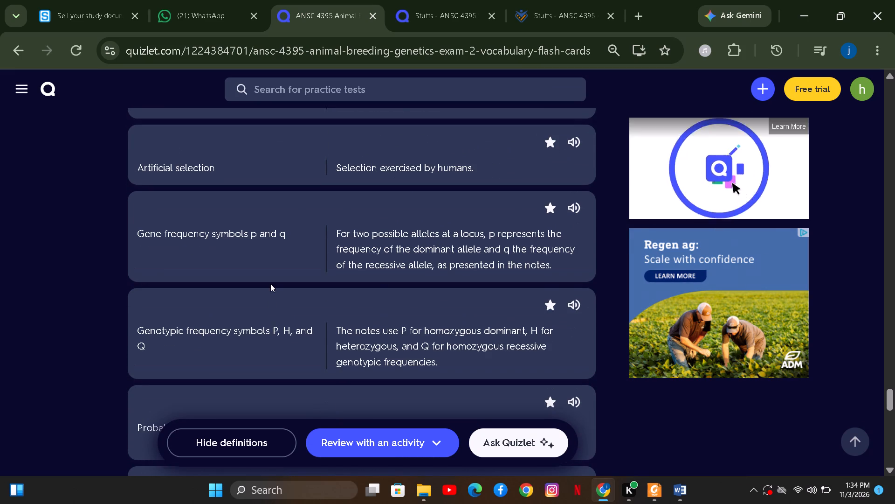
scroll(270, 284, "down", 3)
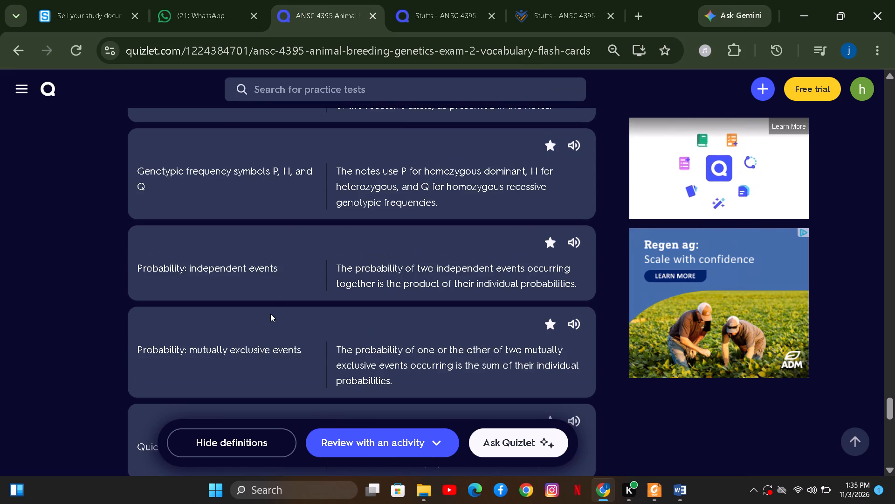
scroll(262, 352, "down", 1)
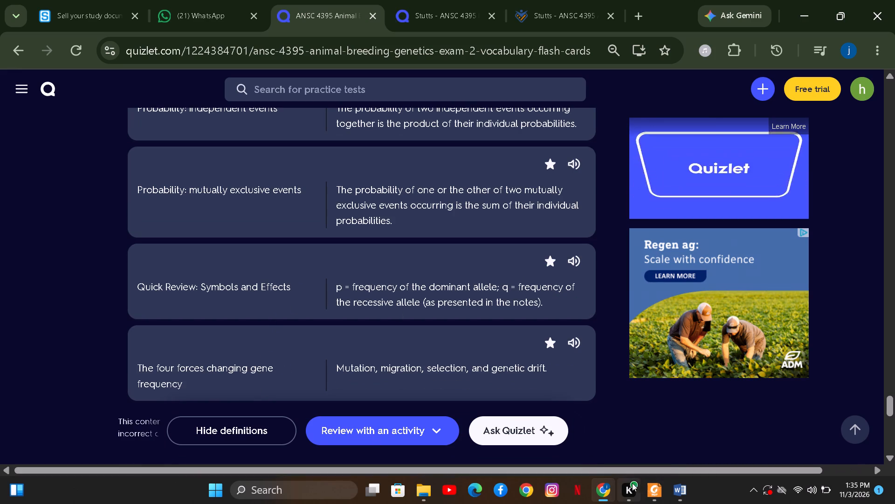
left_click(602, 486)
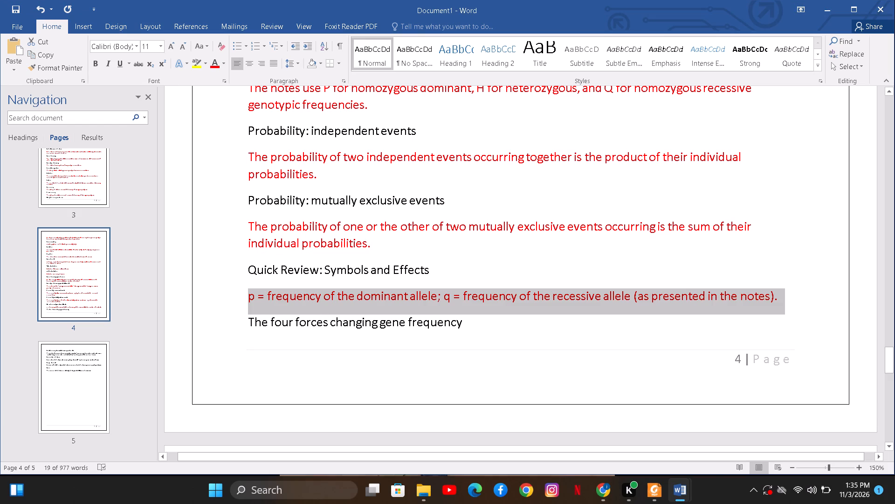
left_click(598, 491)
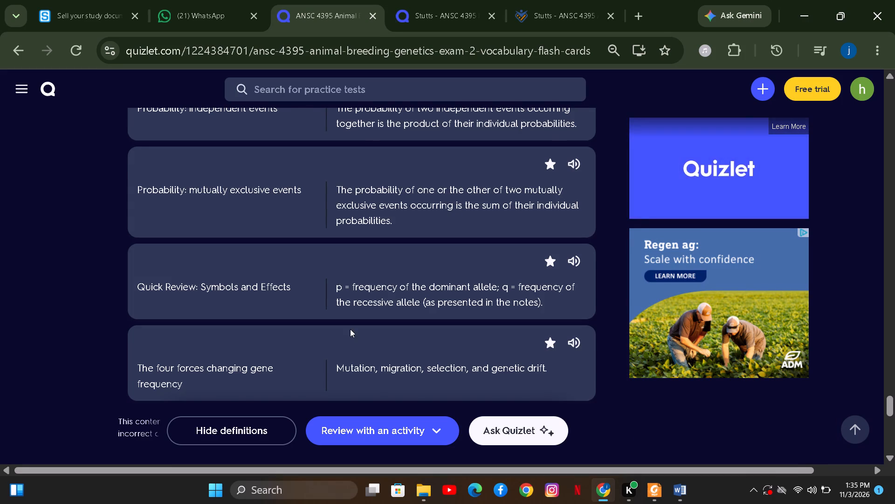
scroll(350, 329, "down", 1)
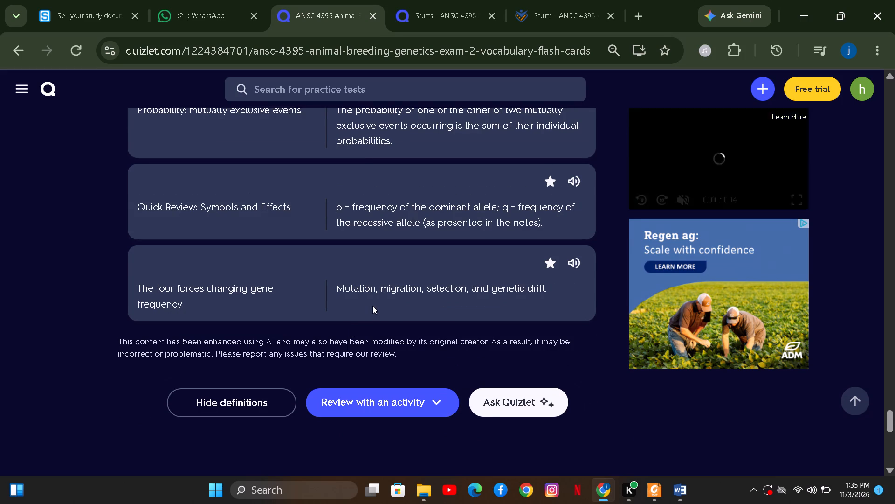
left_click(605, 491)
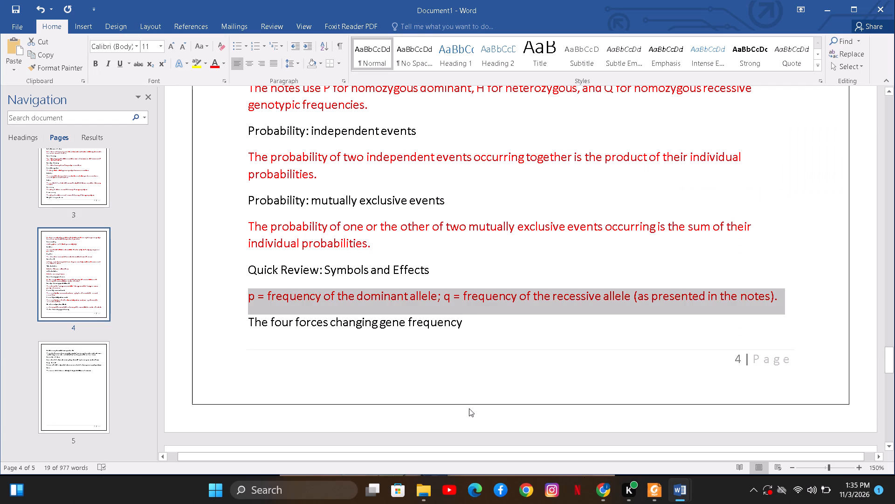
Colour the AI-content notice and the definitions of Mendelian inheritance, Gregor Mendel and Gene on page 5 red.
scroll(390, 348, "down", 7)
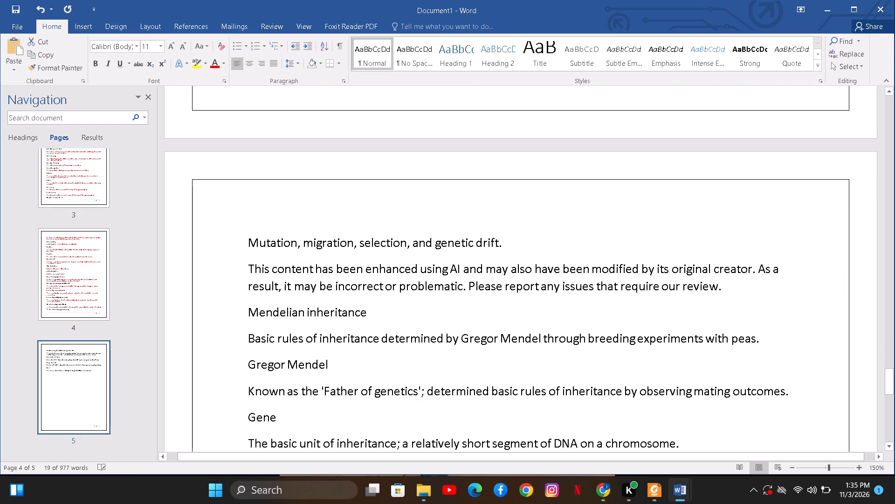
left_click_drag(248, 270, 734, 291)
left_click(798, 272)
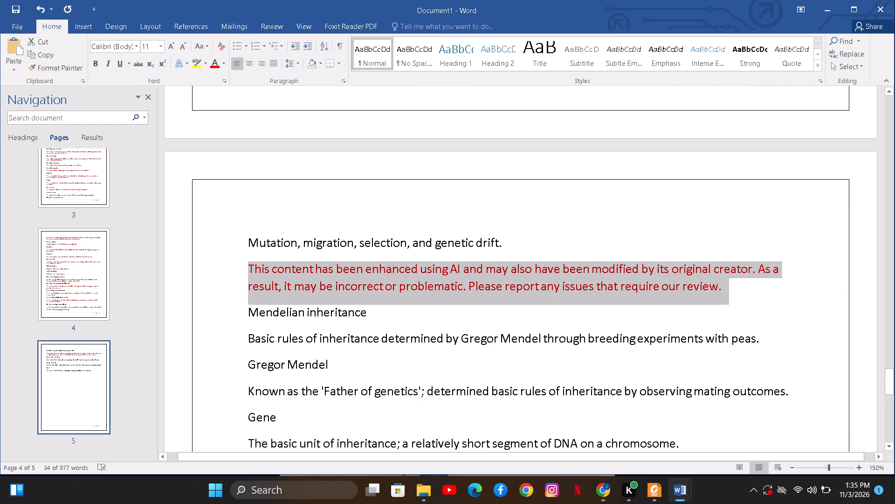
left_click(222, 346)
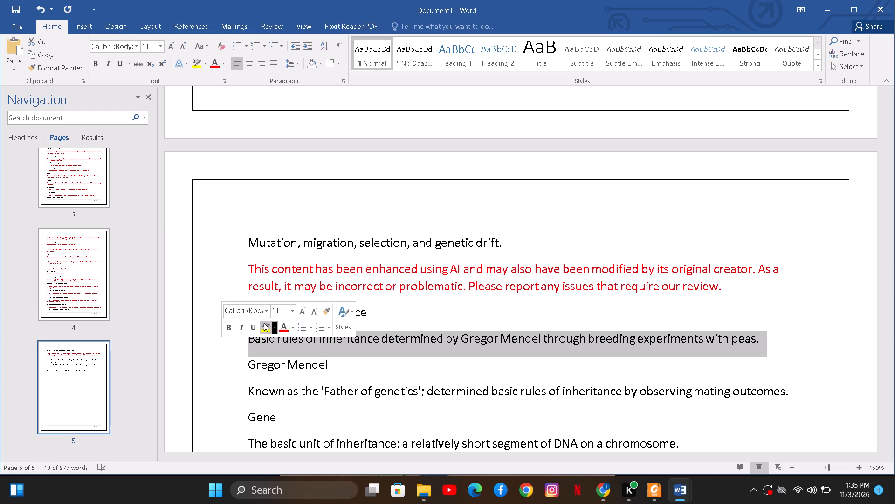
left_click(283, 329)
left_click(236, 398)
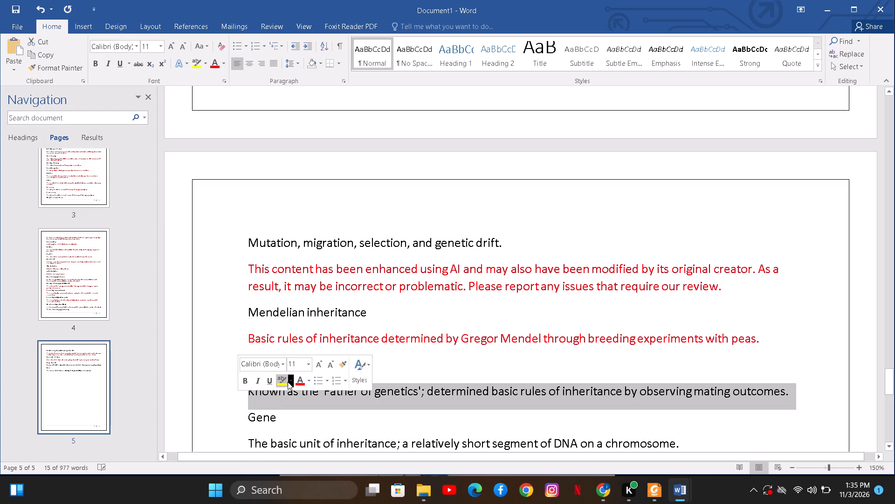
left_click(297, 383)
scroll(296, 381, "down", 2)
left_click(235, 360)
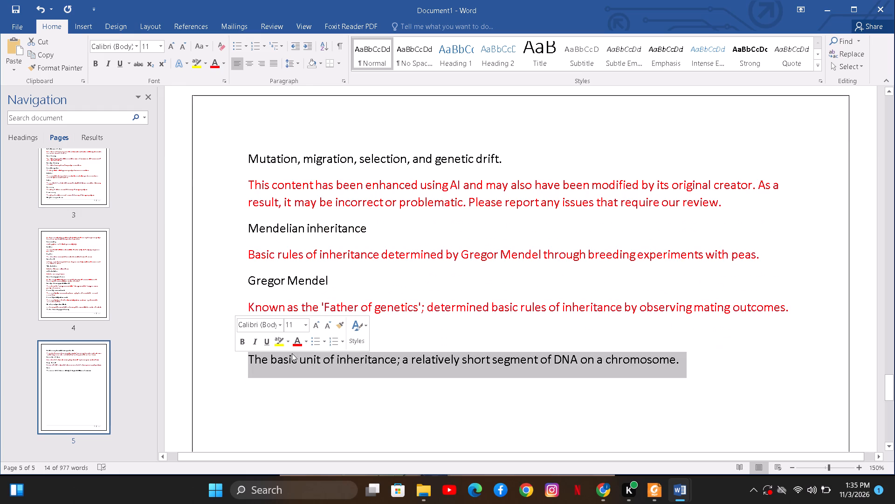
left_click(295, 346)
scroll(295, 350, "down", 6)
scroll(294, 351, "up", 5)
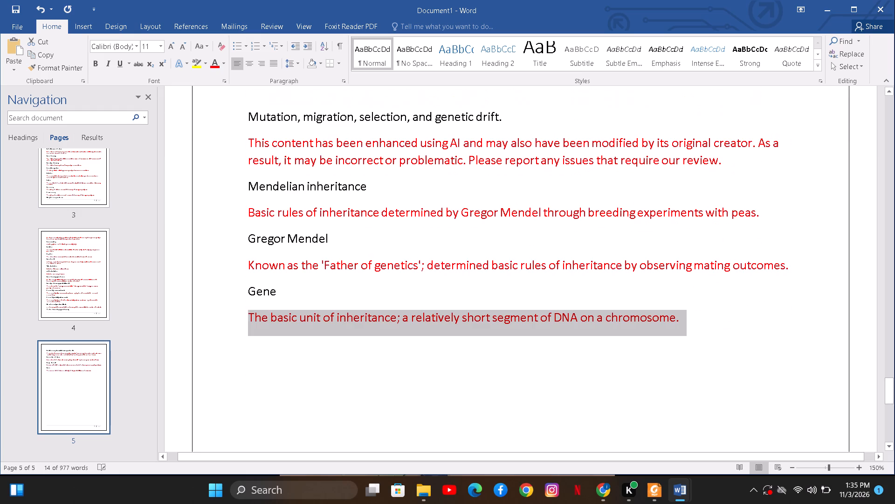
Add three blank paragraphs above Chromosomes at the start of page 1 and apply the Title style to the first blank line.
left_click_drag(143, 297, 152, 189)
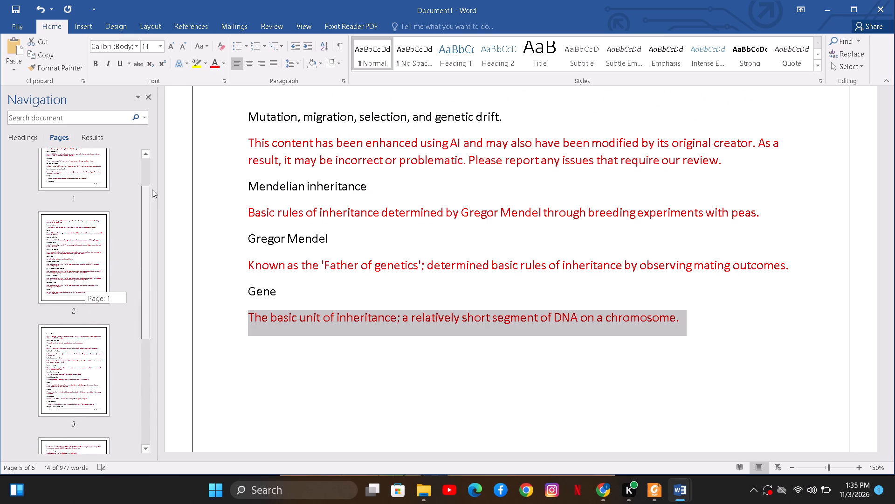
left_click_drag(152, 189, 146, 153)
left_click(71, 174)
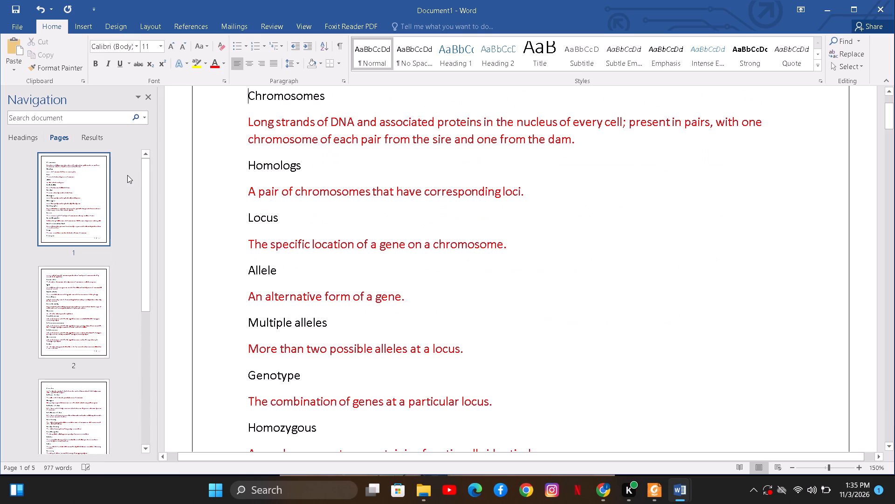
key("Return")
key("Return")
key("Return")
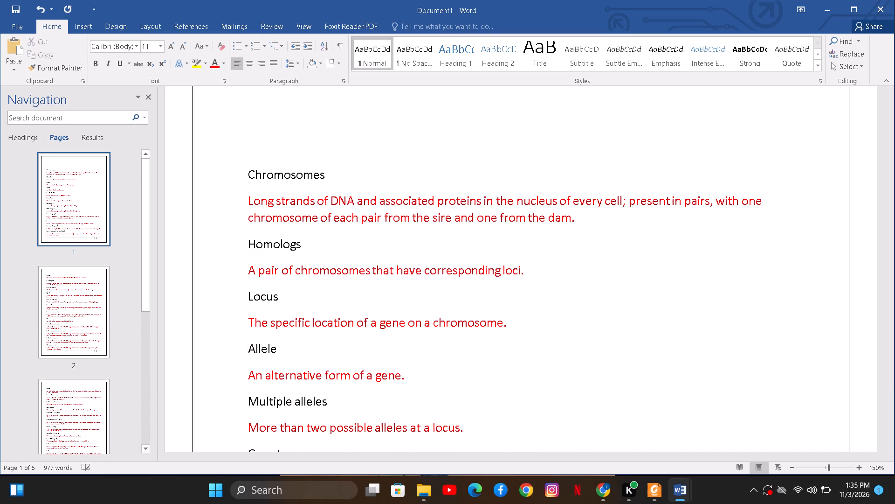
scroll(169, 197, "up", 3)
left_click(496, 182)
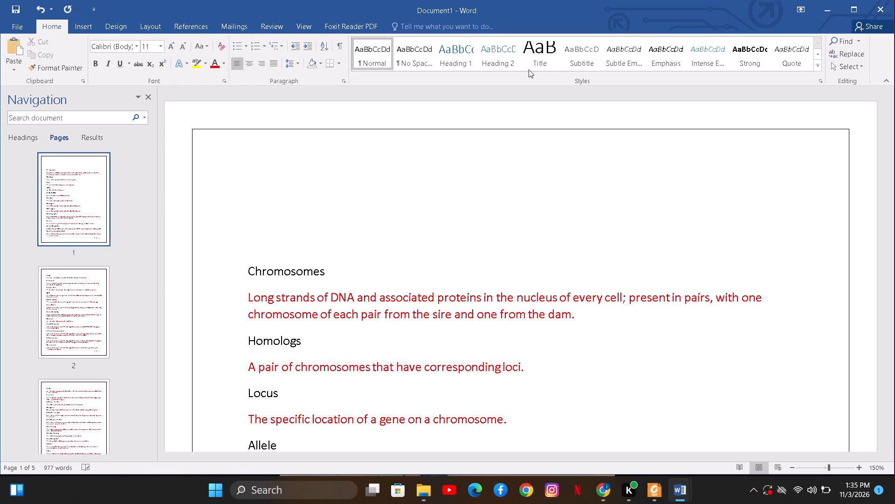
left_click(534, 66)
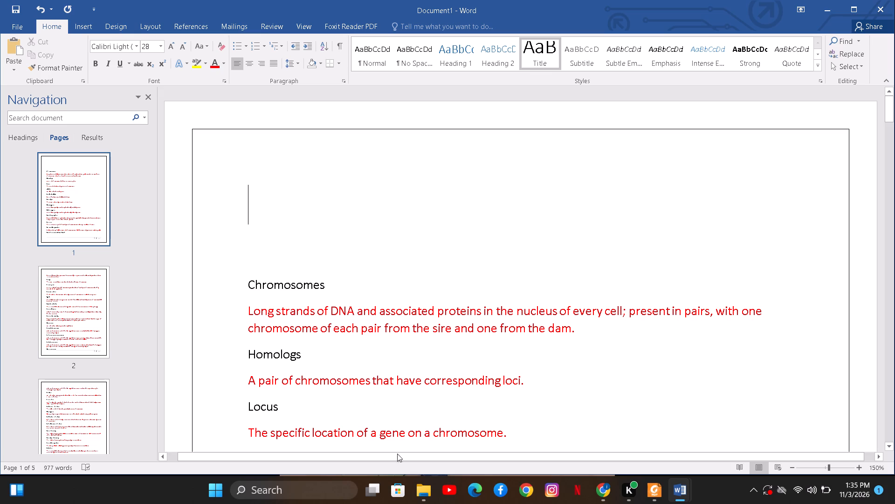
Open the ANPH 1002 FINAL ACTUAL EXAM PDF from the GAITOO folder and copy its highlighted title text into the Word title line.
left_click(420, 483)
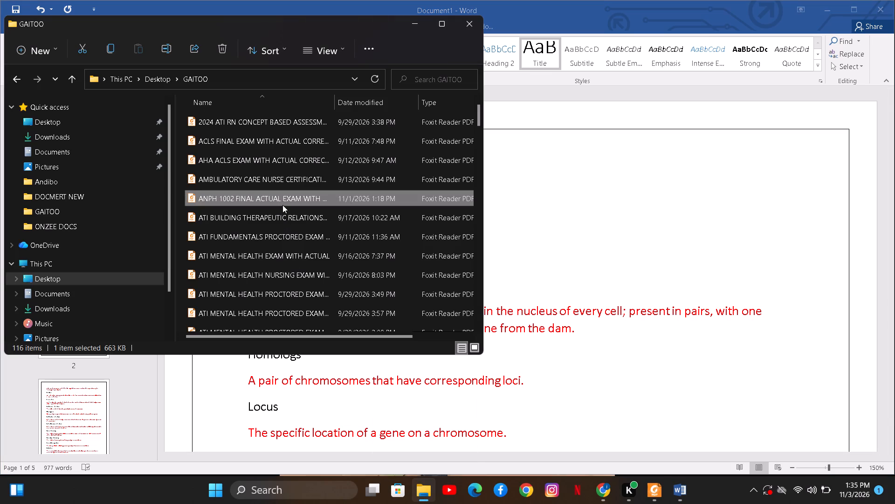
double_click(283, 199)
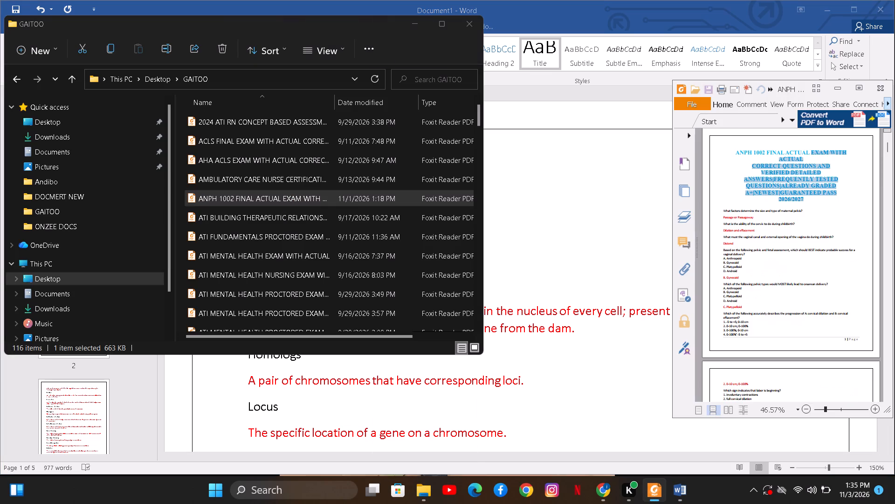
key("ctrl+c")
key("ctrl+c")
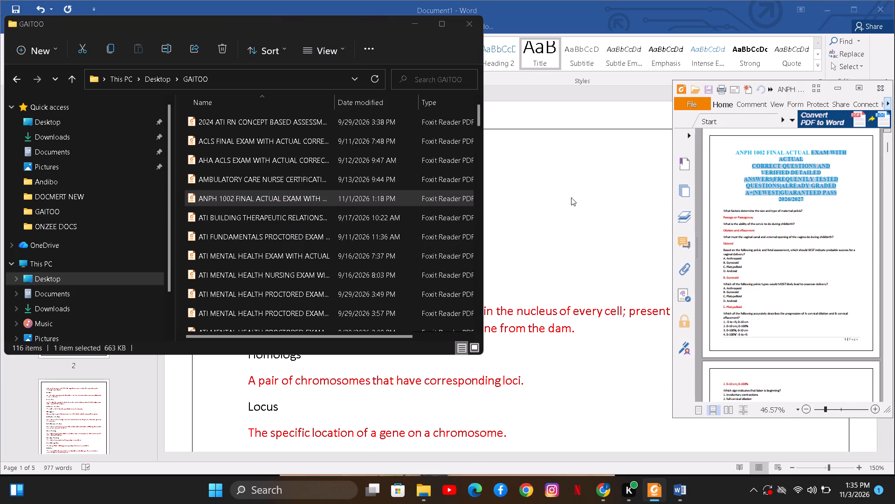
left_click(571, 197)
key("ctrl+v")
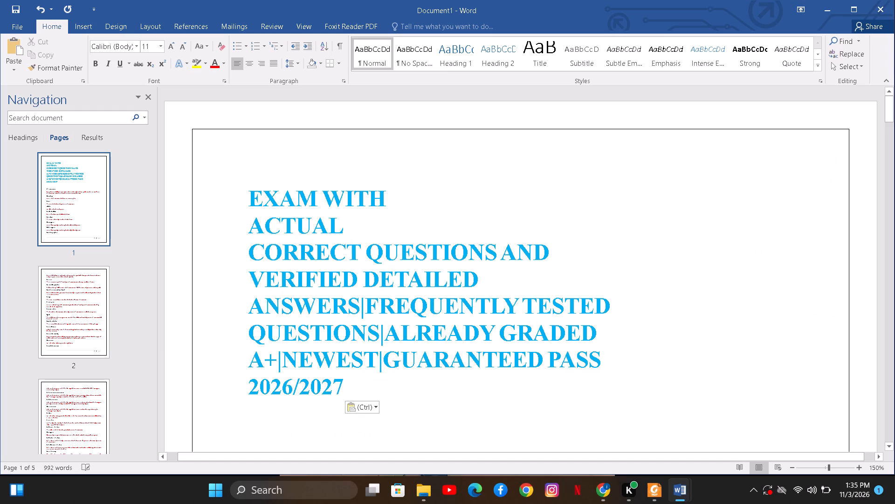
Copy "ANSC 4395 Animal Breeding Genetics: Exam 2" from the Quizlet page in Chrome and paste it before EXAM WITH in Word, separated by a space.
left_click(241, 197)
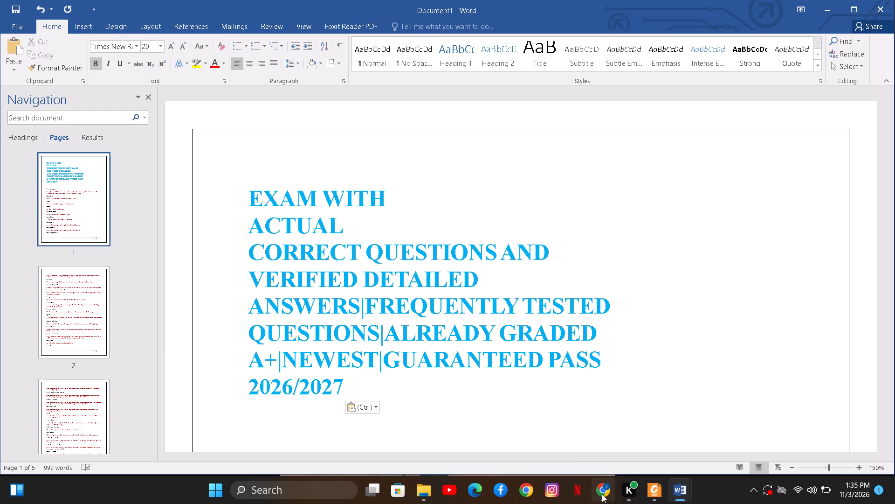
left_click(600, 491)
scroll(408, 313, "up", 20)
scroll(408, 313, "up", 9)
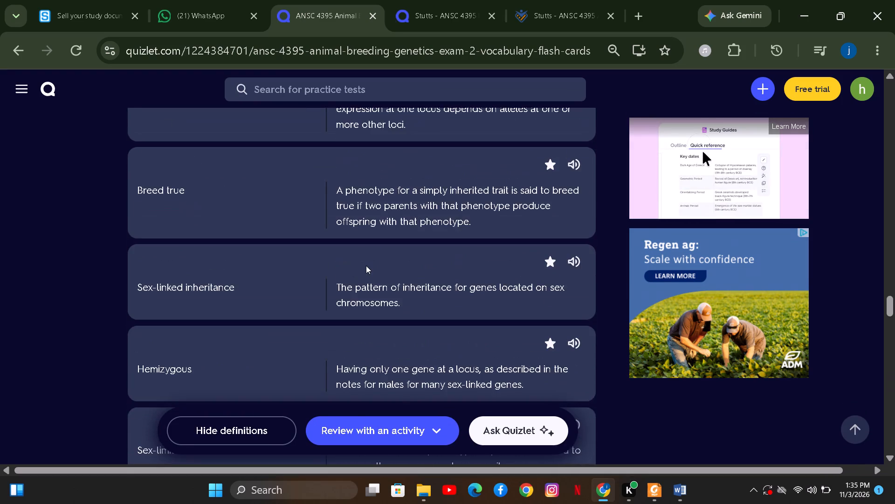
scroll(366, 266, "up", 20)
scroll(366, 266, "up", 16)
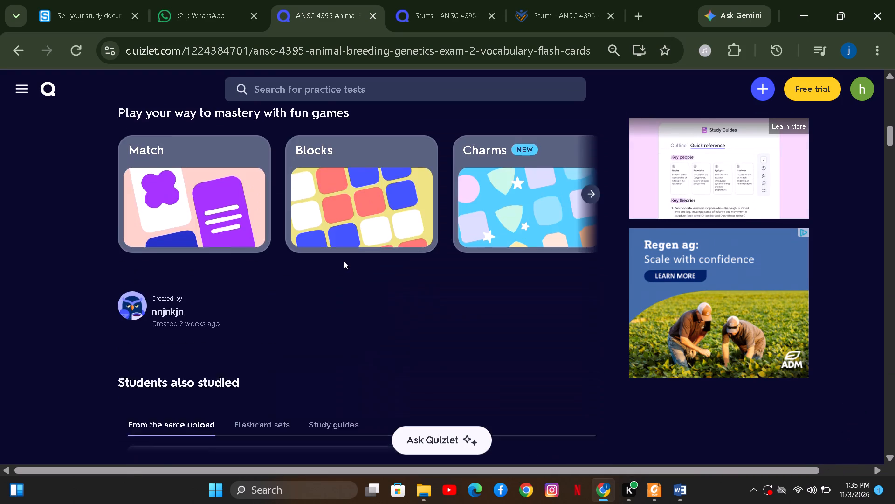
scroll(344, 261, "up", 11)
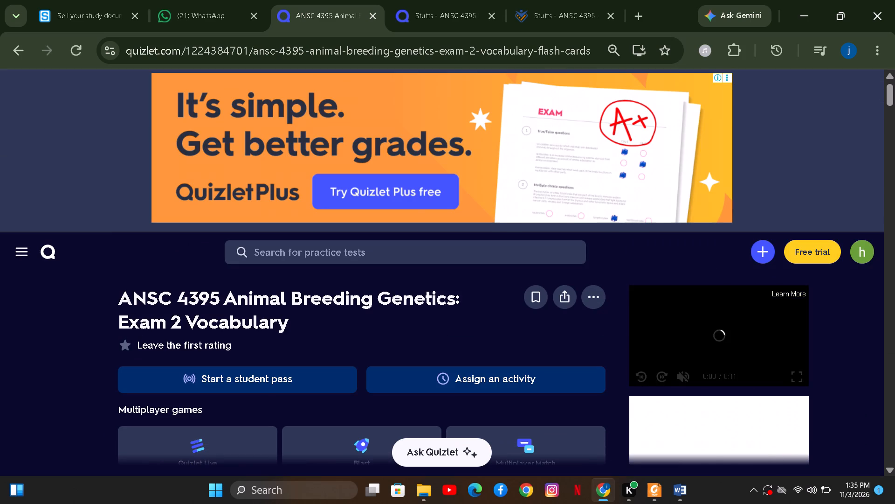
left_click_drag(117, 301, 173, 320)
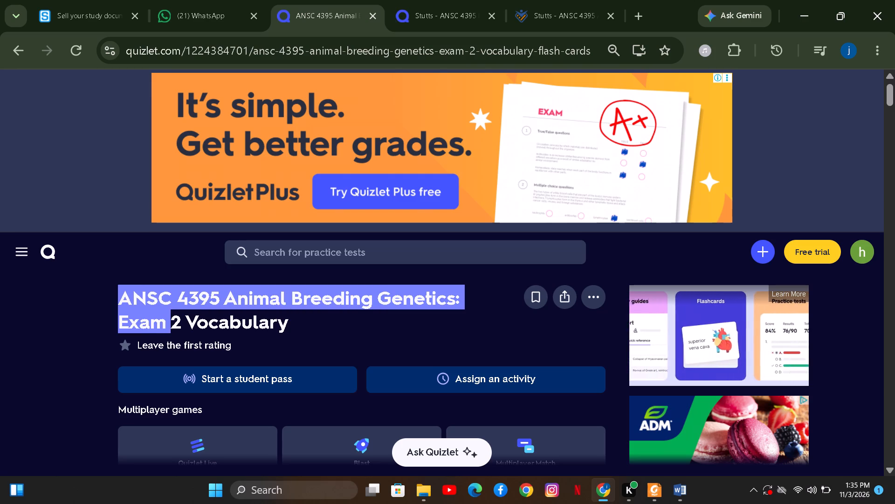
left_click_drag(173, 320, 182, 324)
key("ctrl+c")
key("ctrl+c")
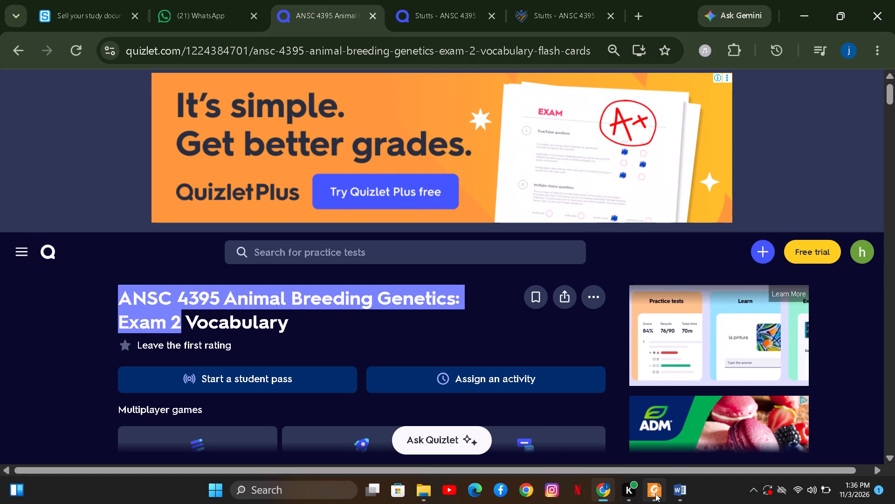
left_click(673, 493)
left_click(620, 444)
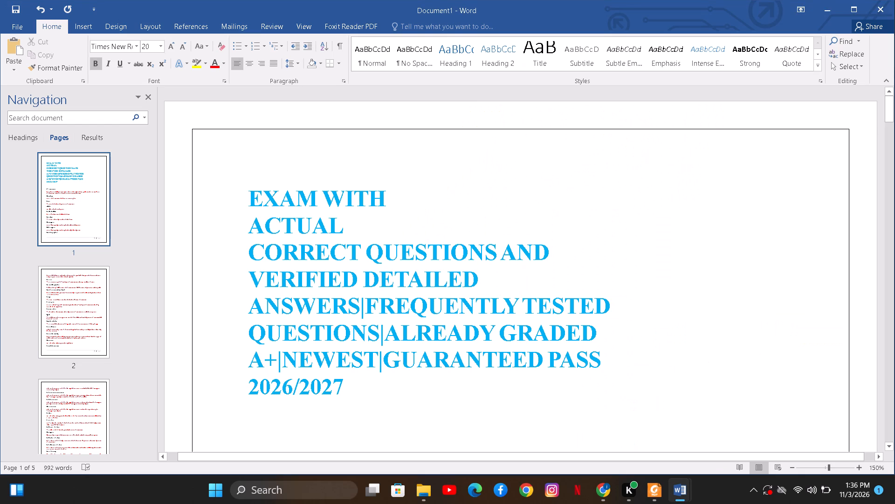
key("ctrl+v")
key("BackSpace")
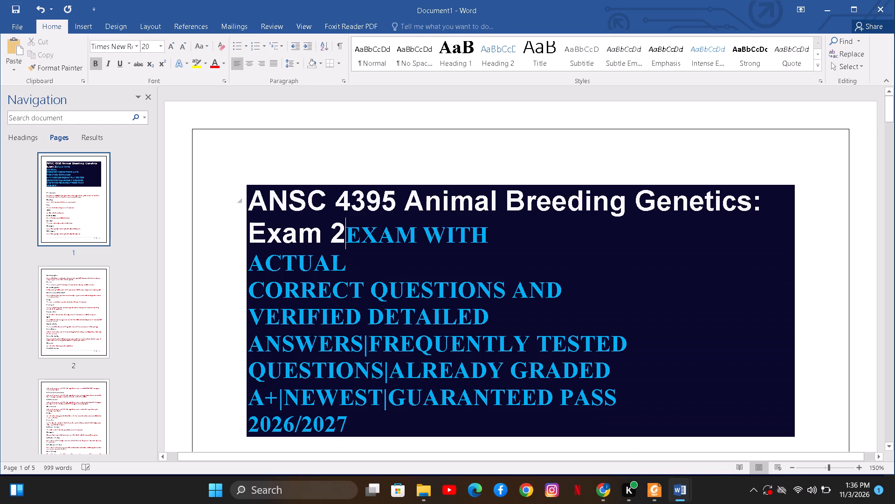
key("space")
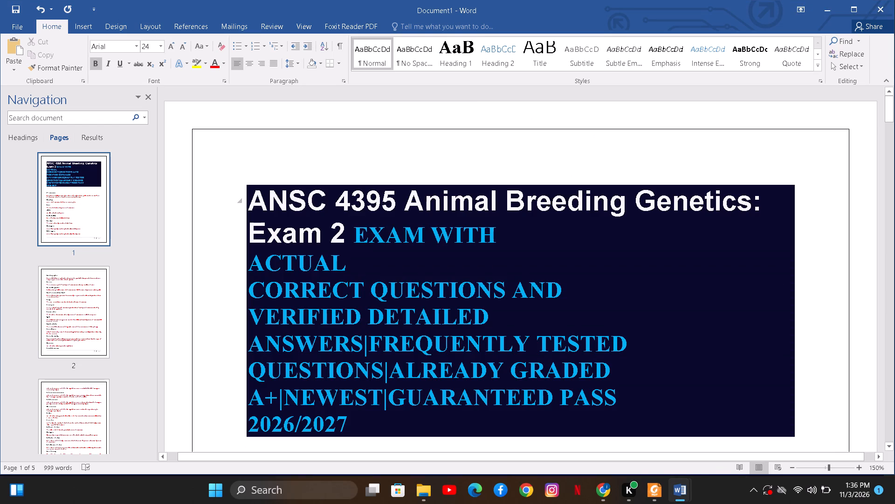
Format the pasted ANSC 4395 course title as Times New Roman, size 28, uppercase and light blue.
left_click_drag(250, 202, 348, 244)
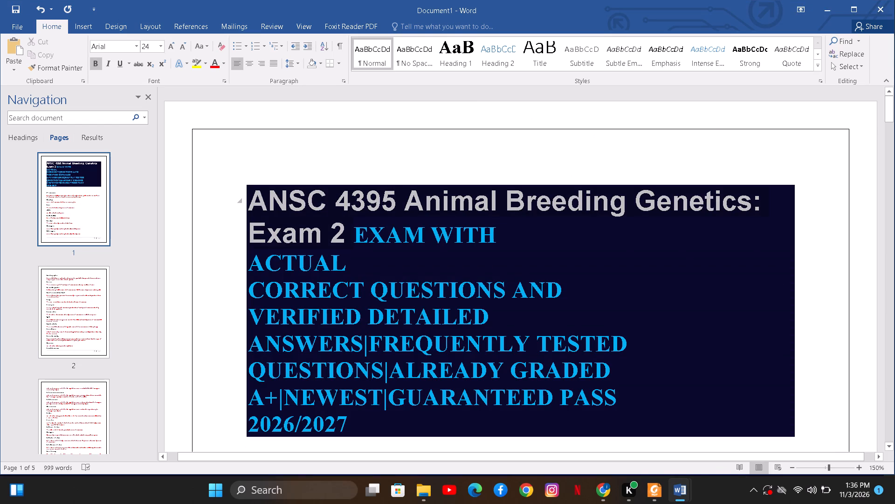
left_click_drag(348, 244, 347, 244)
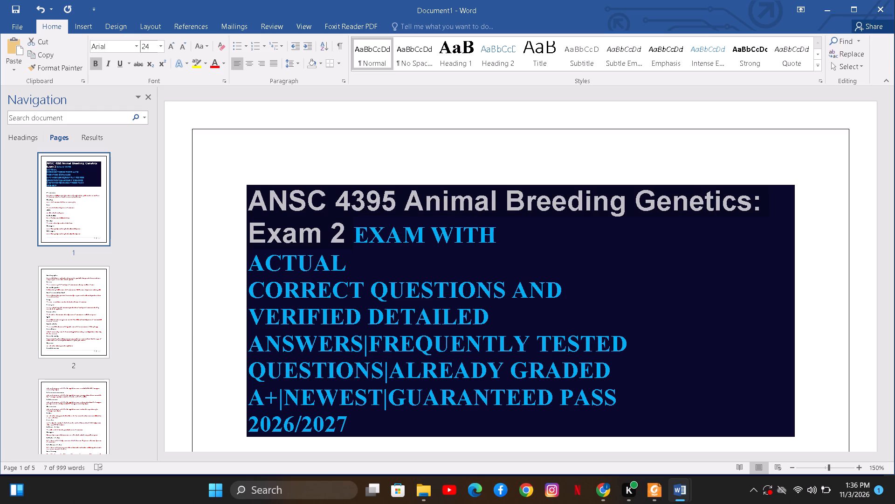
left_click(136, 48)
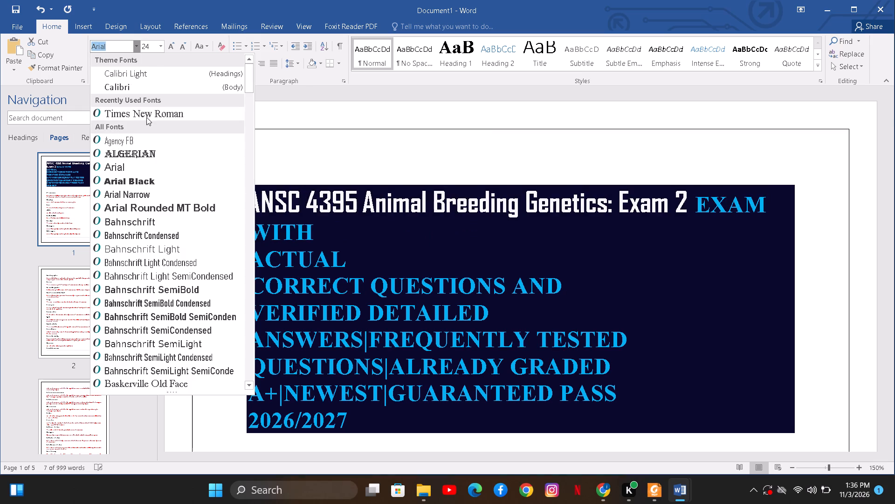
left_click(147, 115)
left_click(160, 46)
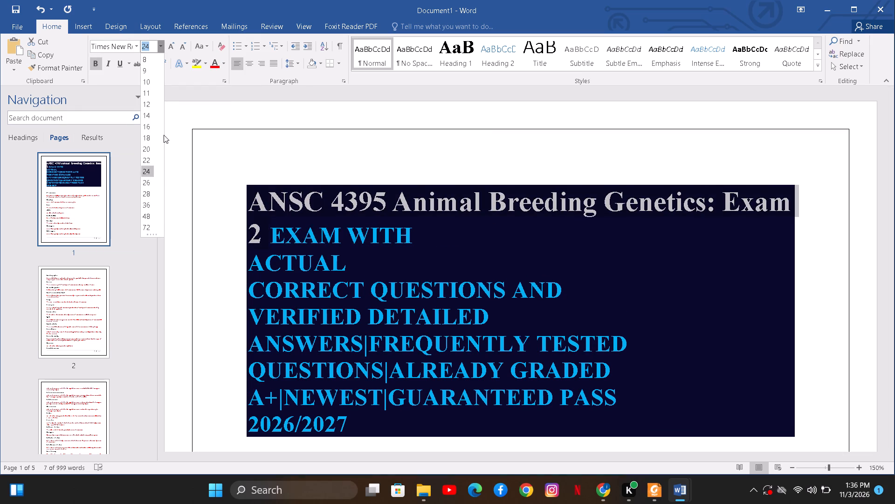
left_click(147, 192)
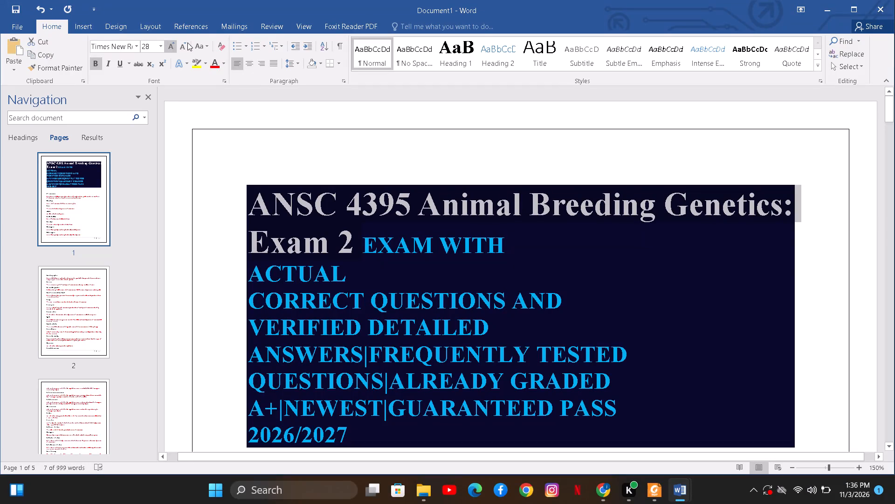
left_click(207, 46)
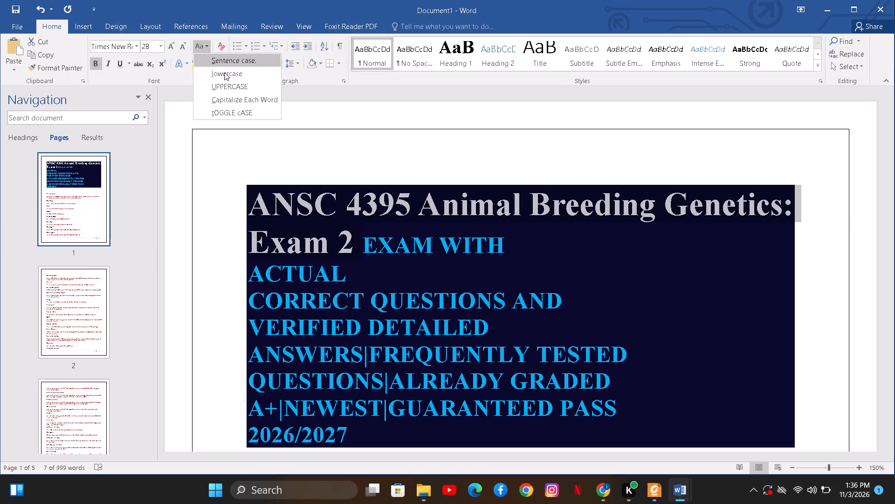
left_click(226, 85)
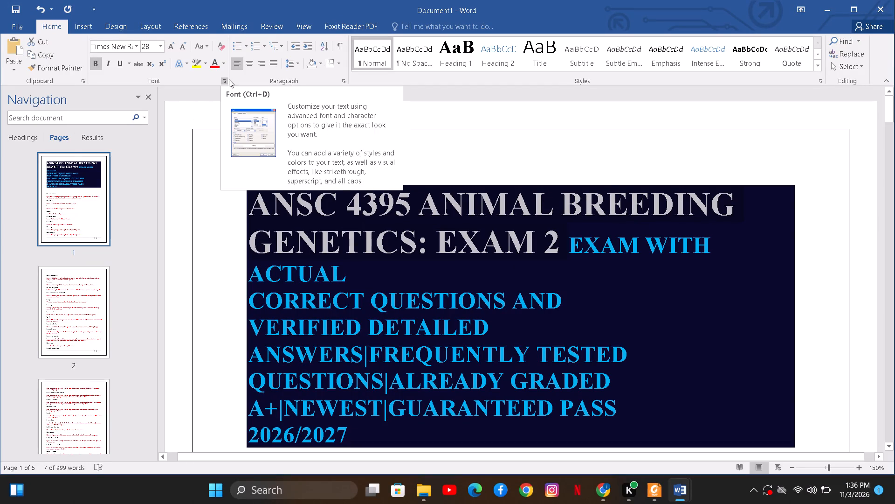
left_click(224, 65)
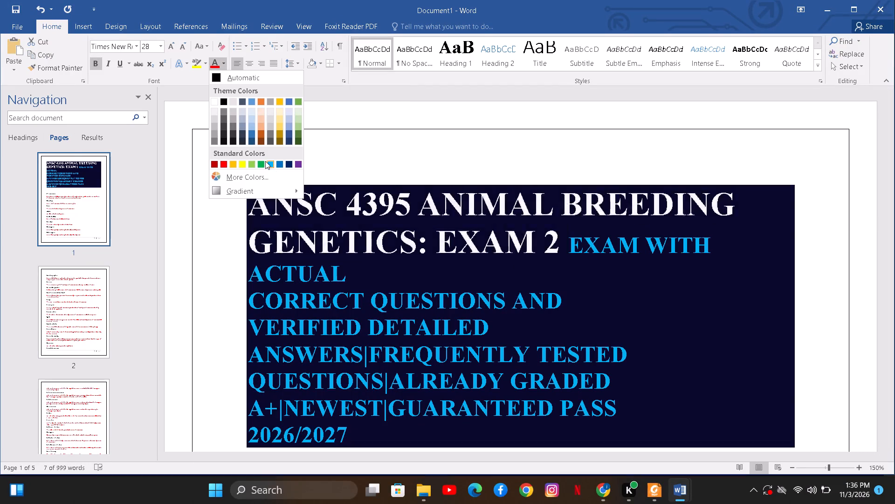
left_click(268, 162)
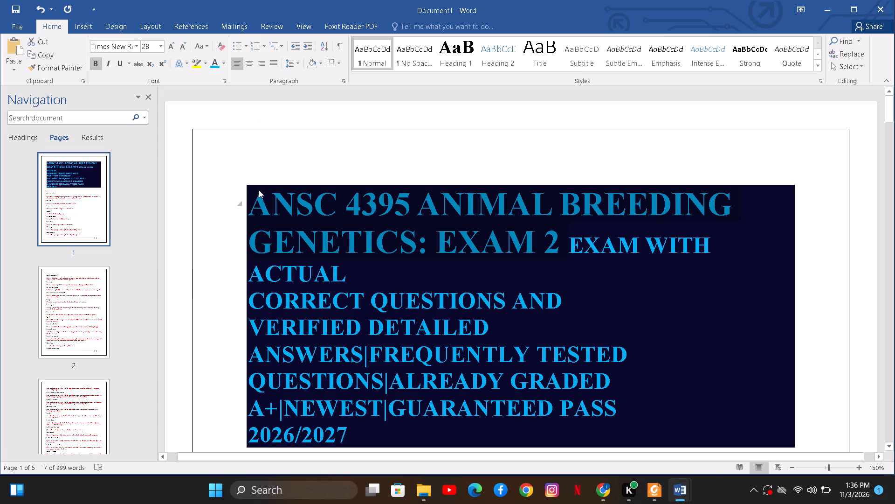
Set the rest of the title, from EXAM WITH ACTUAL through 2026/2027, to font size 28.
left_click(256, 206)
left_click_drag(256, 205, 334, 218)
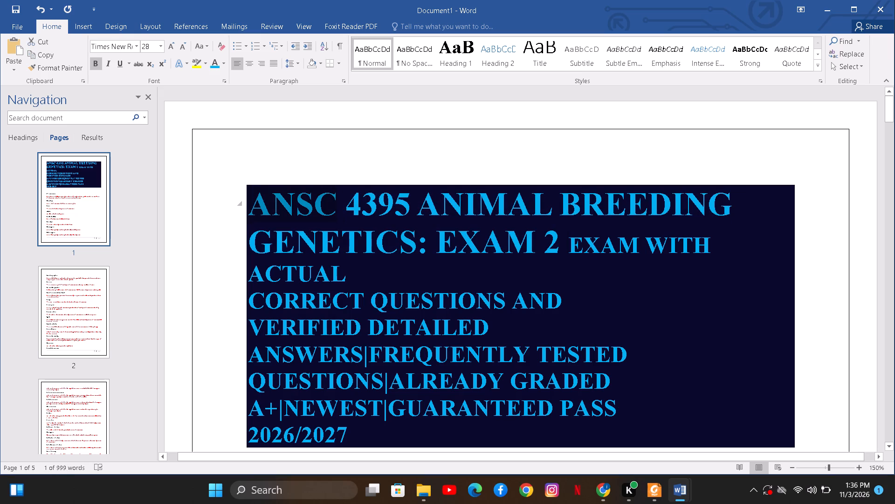
left_click_drag(570, 247, 598, 363)
scroll(598, 363, "down", 1)
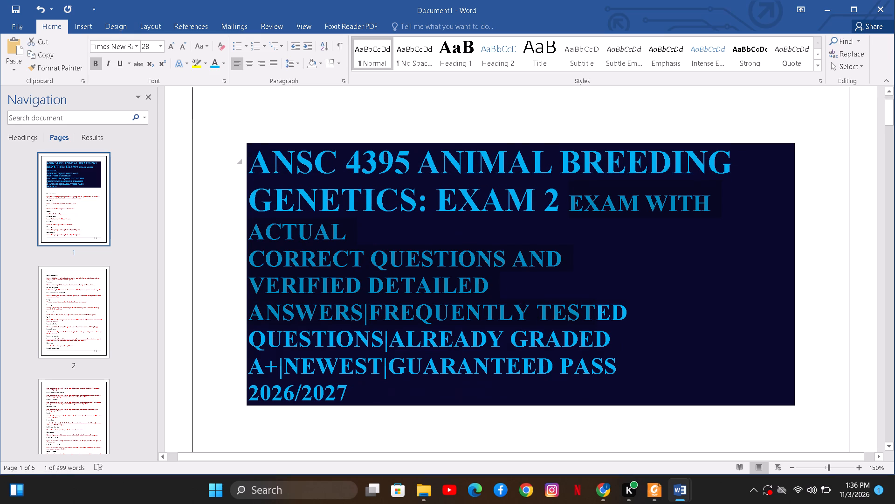
scroll(598, 363, "down", 1)
left_click_drag(598, 363, 598, 378)
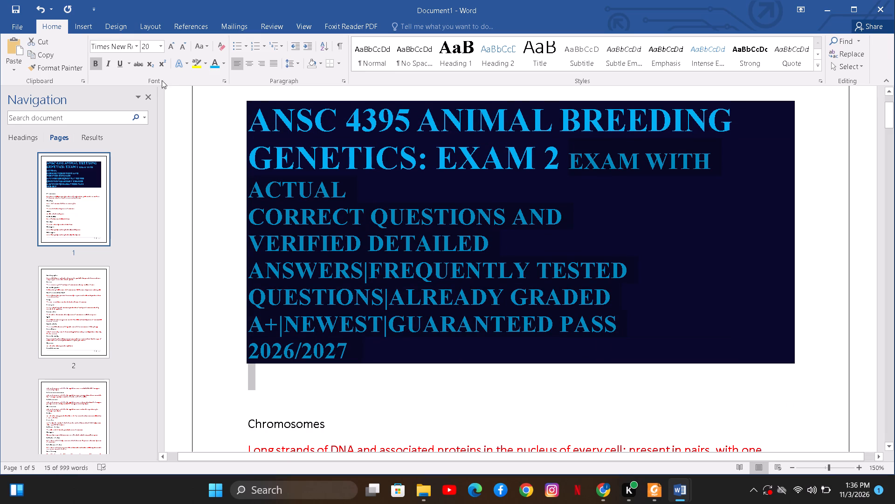
left_click(162, 48)
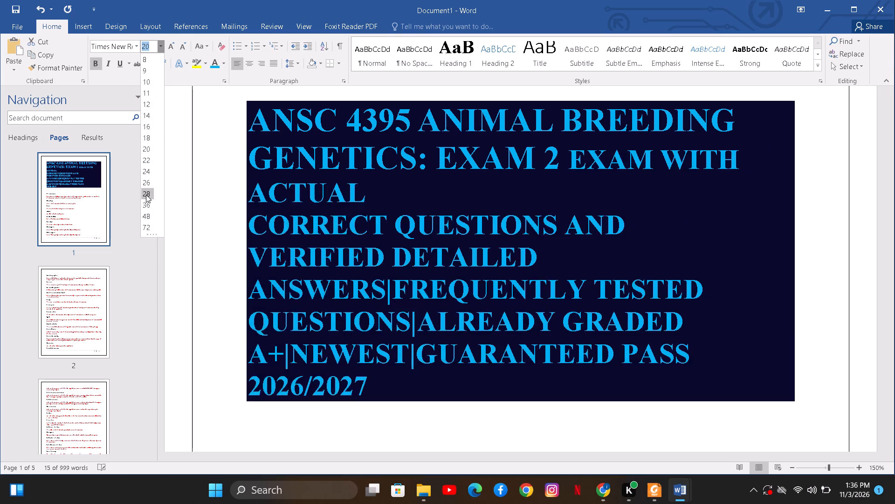
left_click(146, 195)
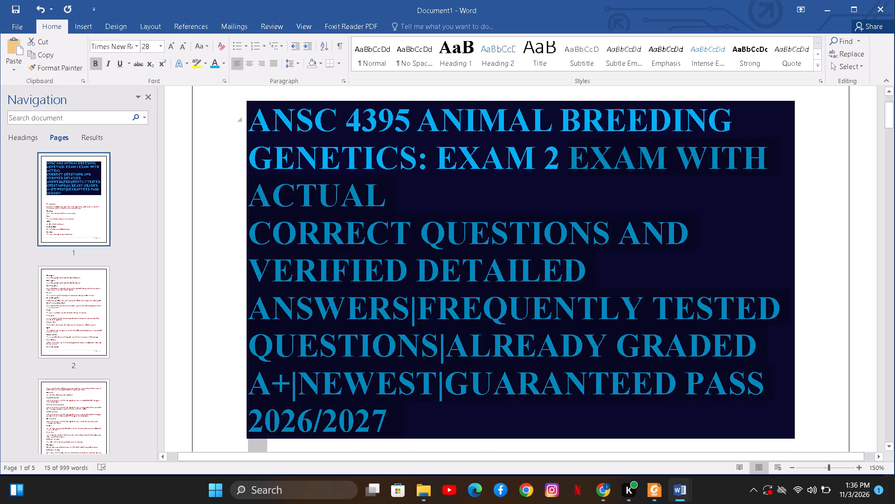
Centre the entire title block, from ANSC 4395 through 2026/2027, and reduce its font size to 24.
left_click_drag(254, 123, 487, 318)
scroll(483, 292, "down", 2)
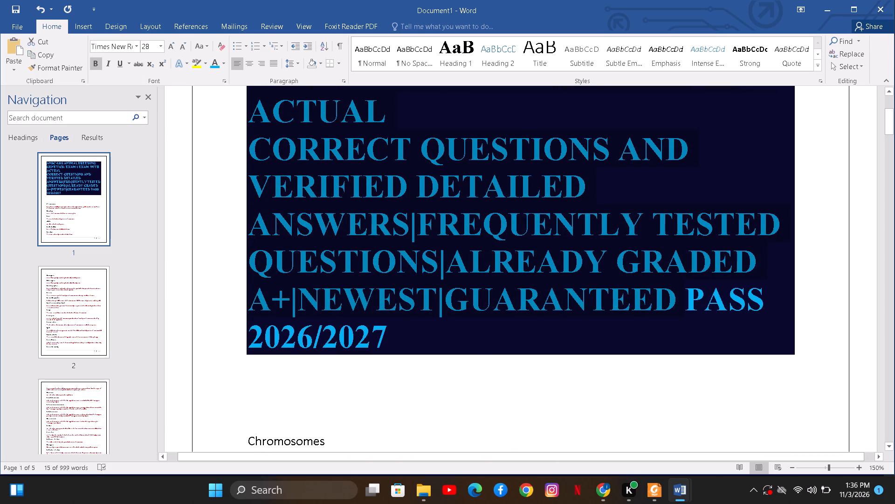
left_click_drag(487, 318, 490, 333)
scroll(392, 219, "up", 3)
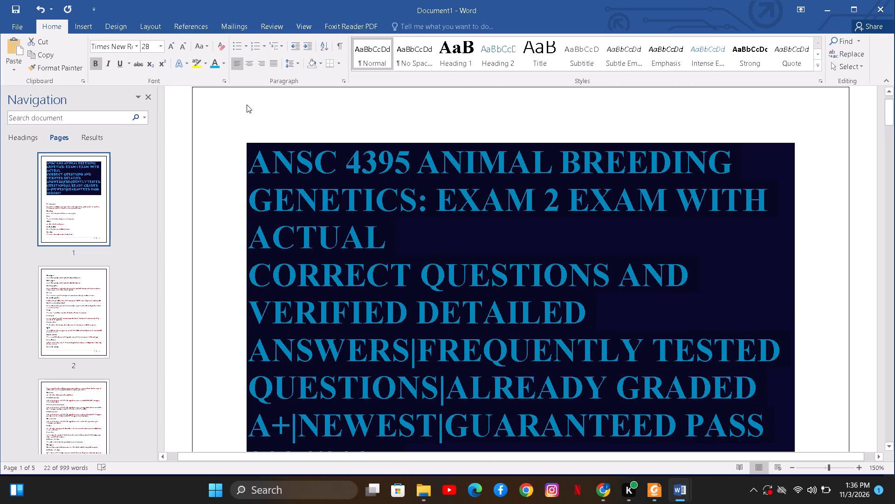
left_click(249, 63)
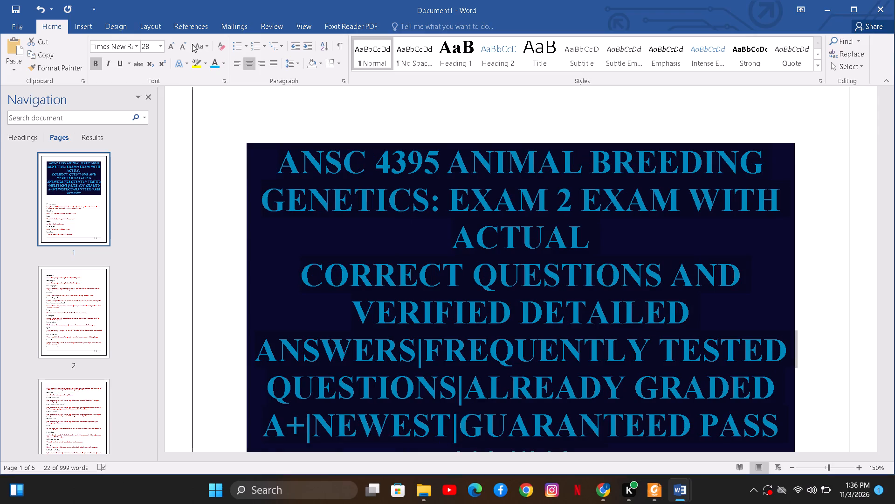
left_click(187, 43)
left_click(187, 43)
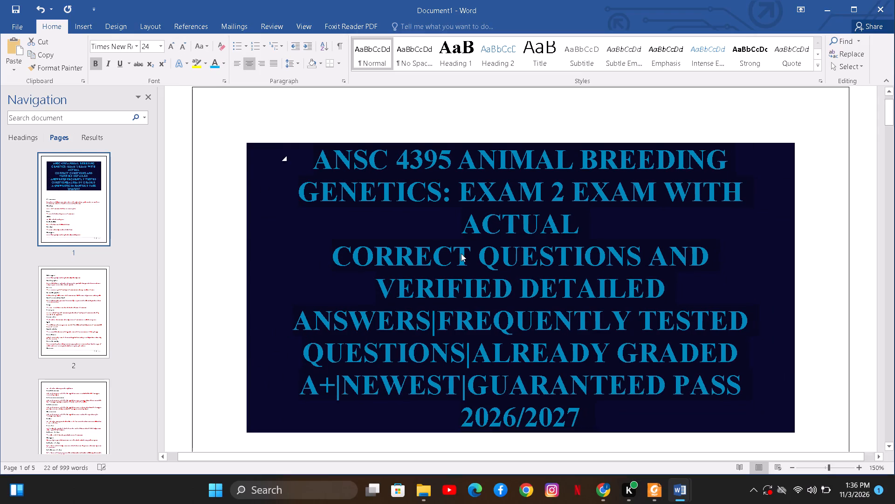
Delete one blank paragraph between the title block and the Chromosomes term.
scroll(461, 253, "down", 2)
scroll(386, 280, "down", 1)
left_click(247, 364)
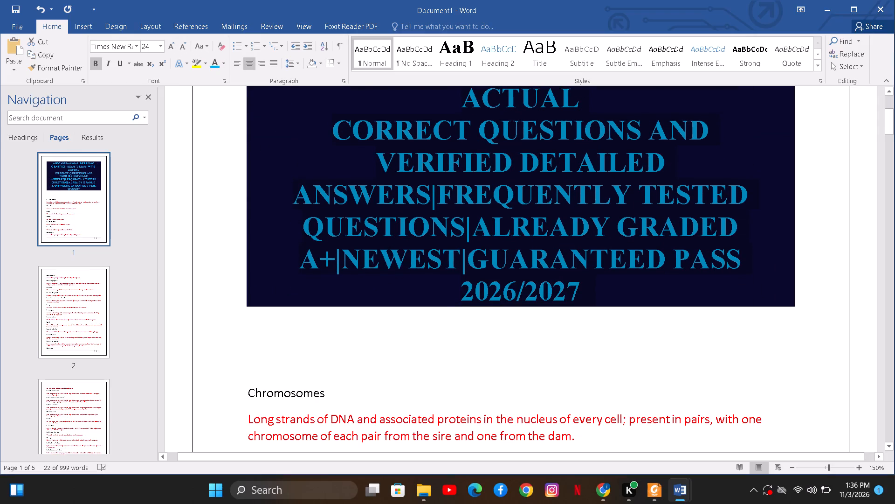
key("BackSpace")
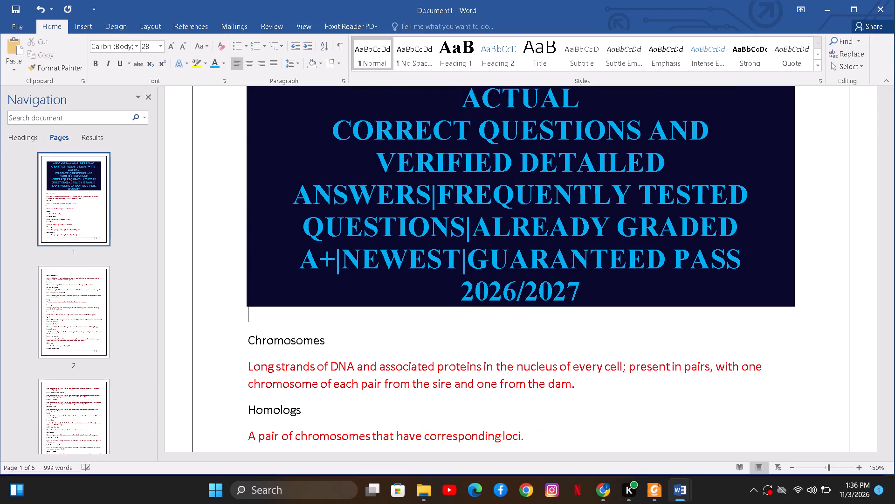
Save the document as a PDF named ANSC 4395 ANIMAL BREEDING GENETICS in the GAITOO folder on the Desktop.
key("ctrl+s")
left_click(127, 119)
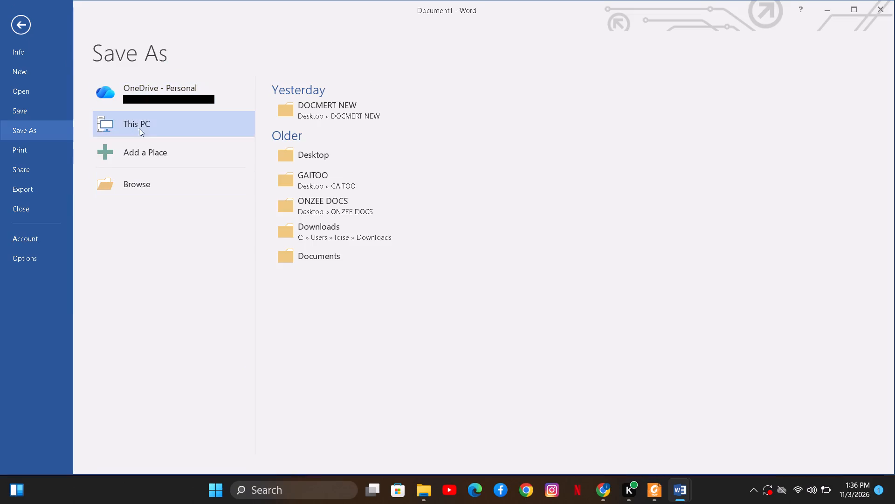
left_click(319, 183)
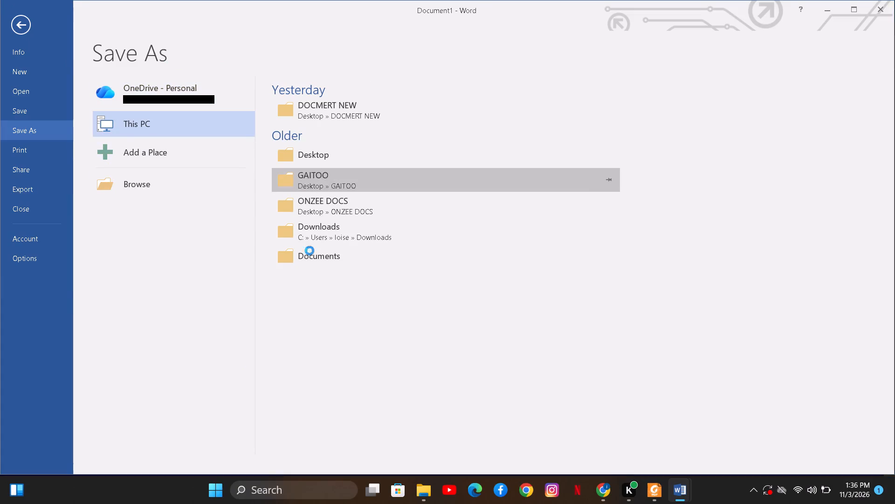
left_click(142, 212)
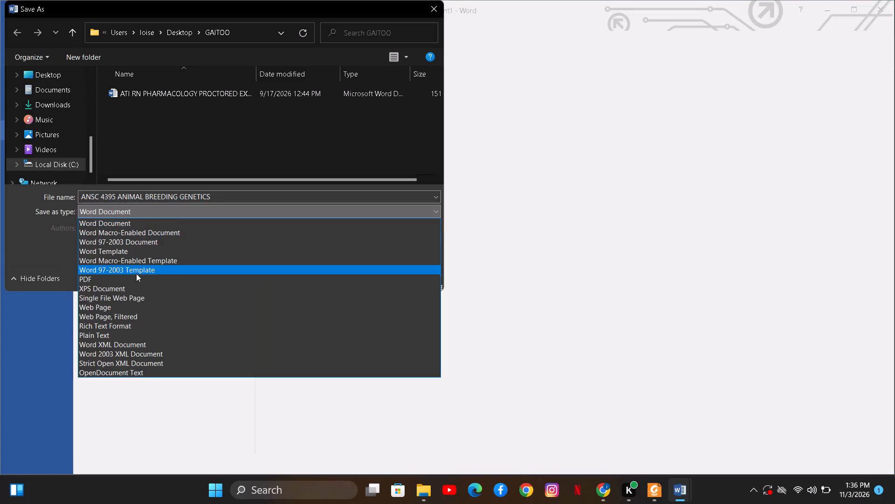
left_click(131, 280)
left_click(356, 307)
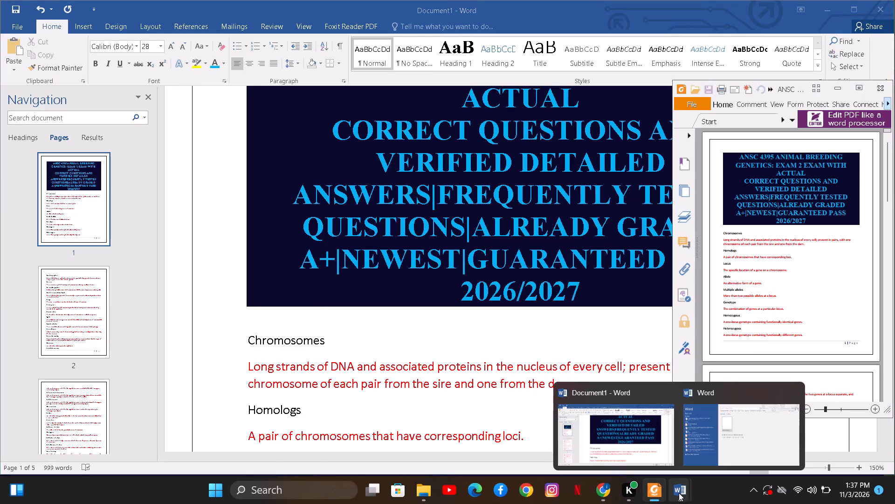
Switch to Chrome, return to the Quizlet search results and open the "Stutts - ANSC 4395 Breeding & Genetics - Test 3" flashcard set.
left_click(603, 483)
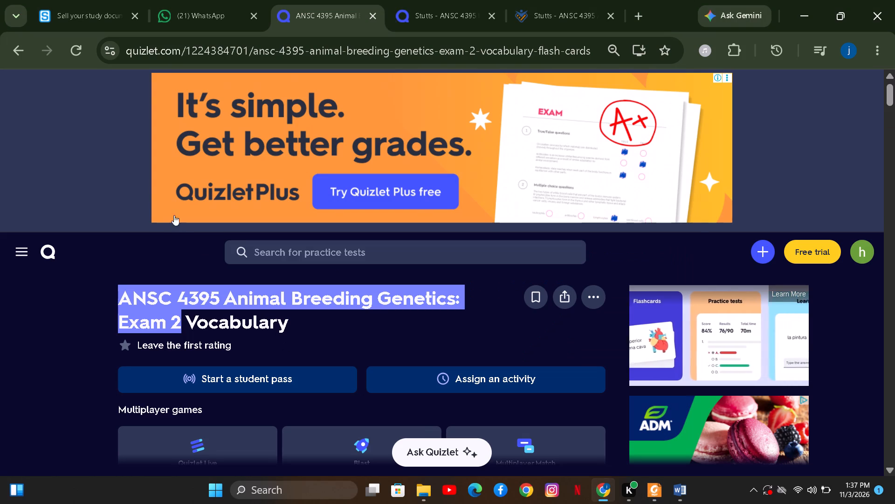
left_click(357, 21)
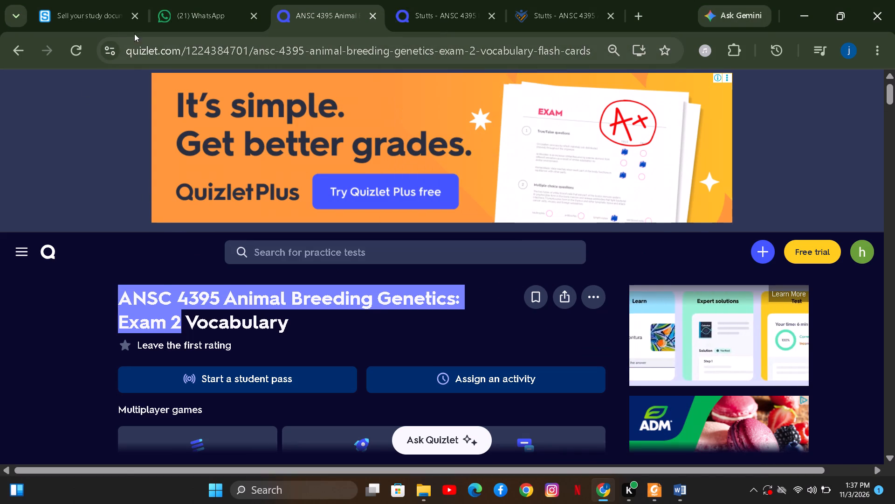
left_click(26, 48)
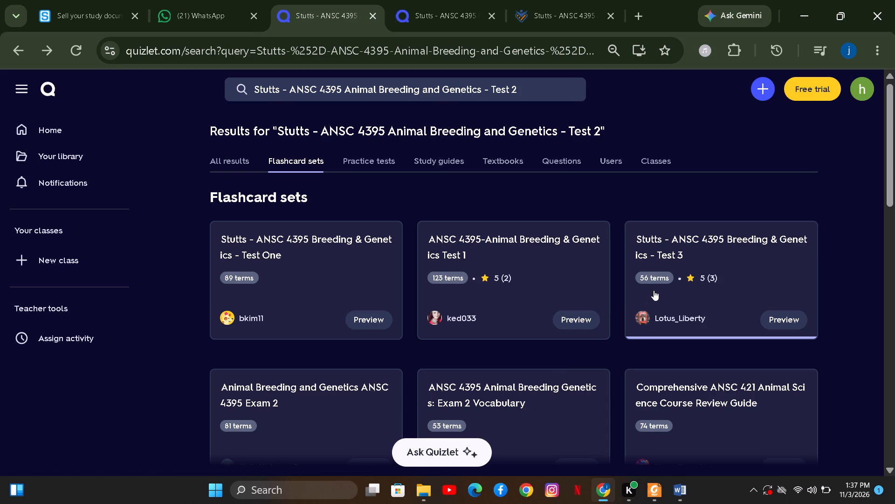
left_click(681, 237)
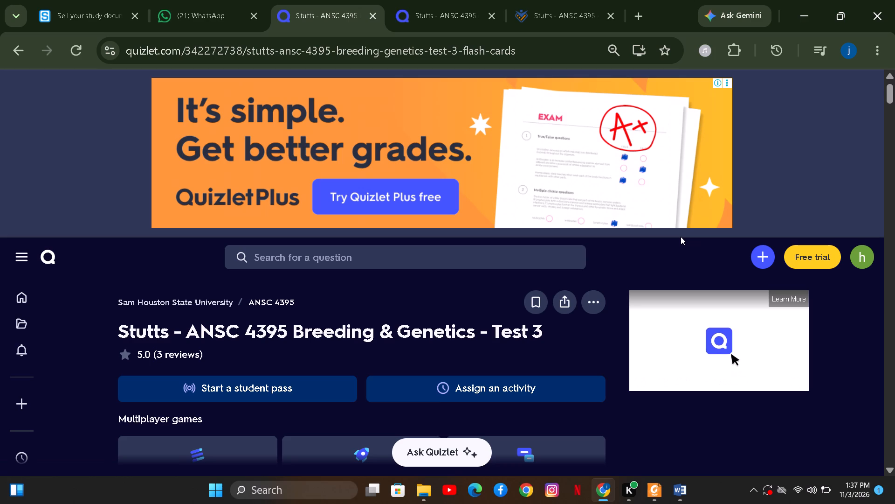
Copy all terms and definitions in the Test 3 set, from Simply-Inherited Traits through Regression line.
scroll(389, 342, "down", 6)
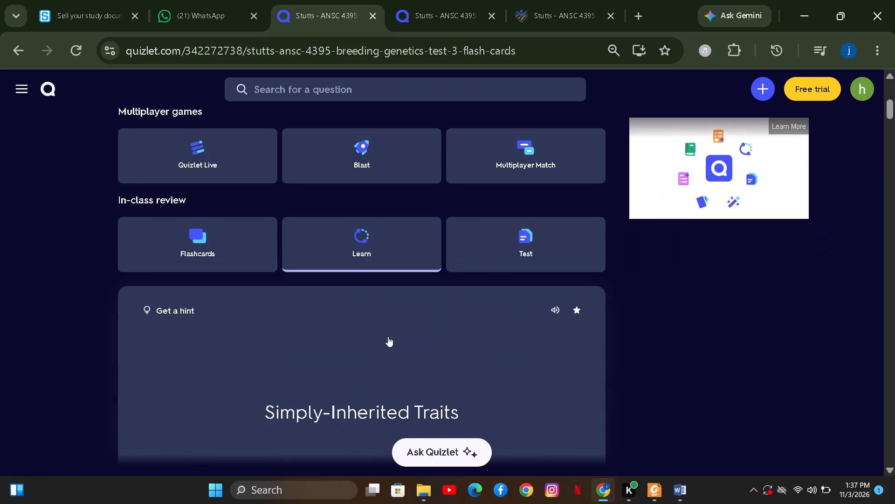
scroll(388, 336, "down", 14)
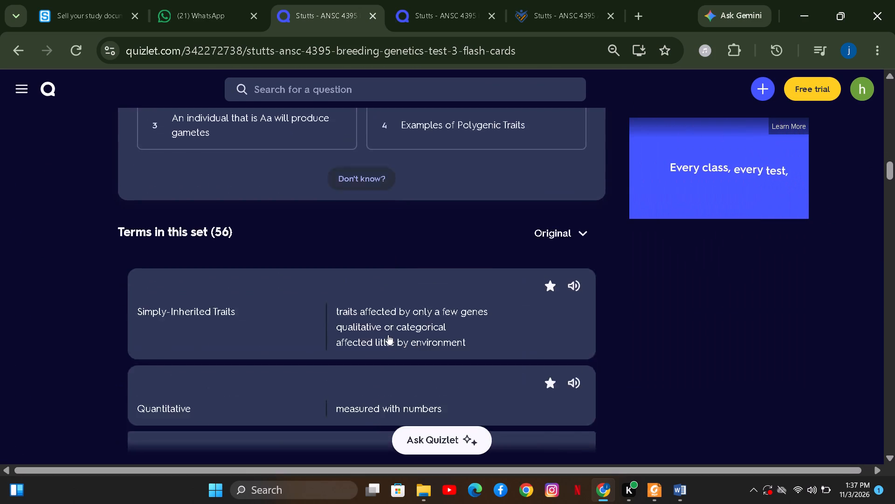
scroll(388, 335, "down", 3)
scroll(388, 334, "up", 1)
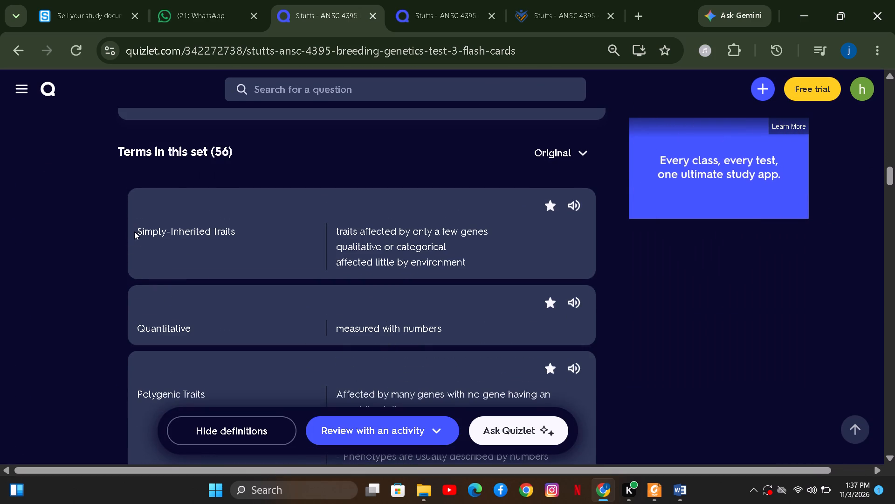
left_click_drag(135, 229, 475, 503)
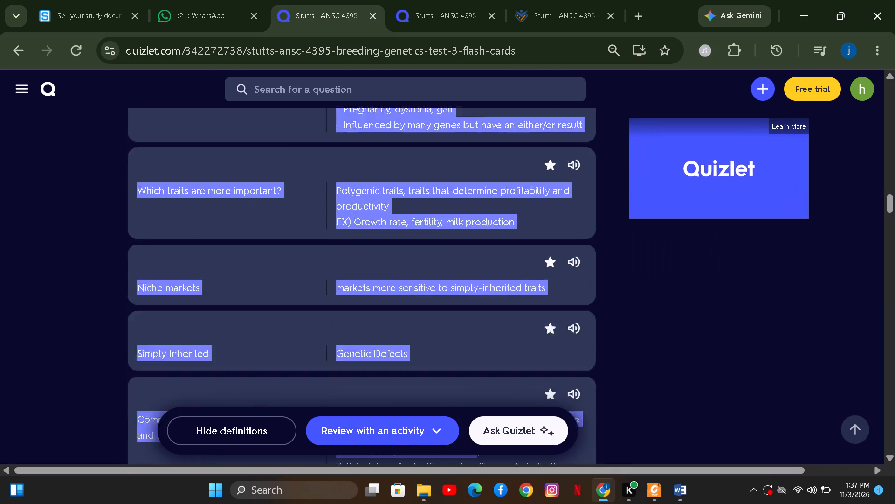
left_click_drag(475, 503, 453, 503)
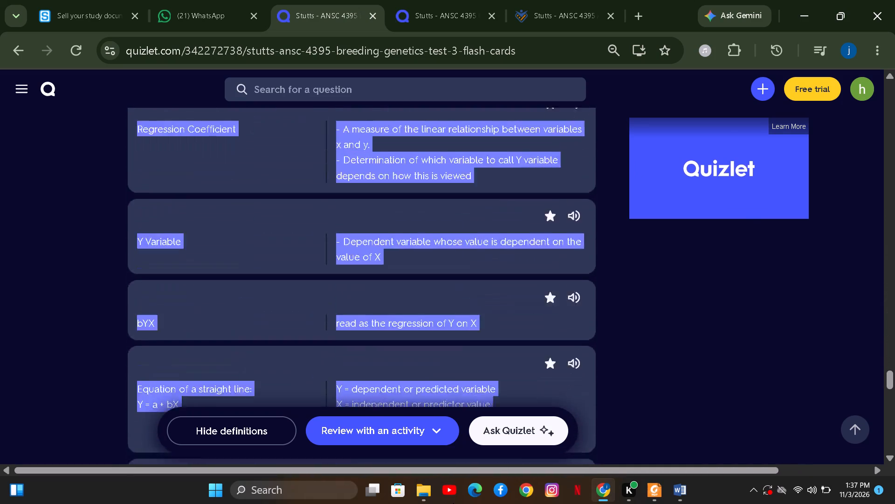
left_click_drag(453, 503, 447, 372)
scroll(447, 372, "up", 3)
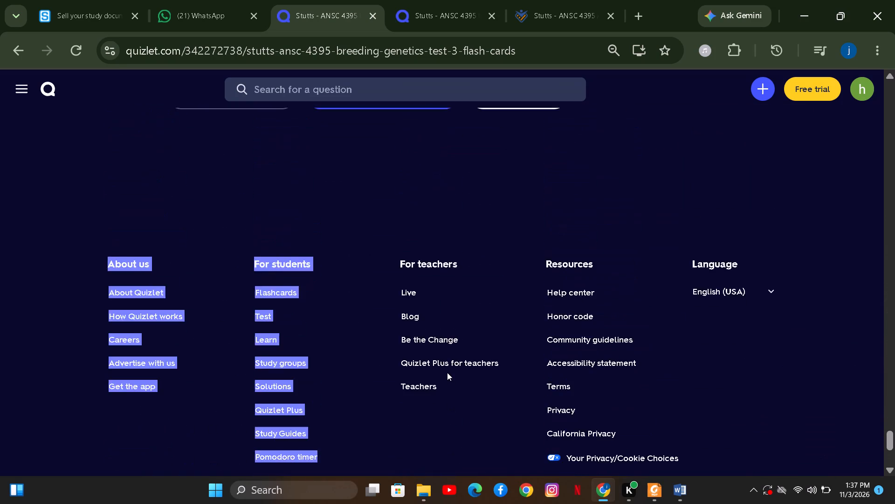
left_click_drag(447, 372, 506, 369)
scroll(447, 372, "up", 4)
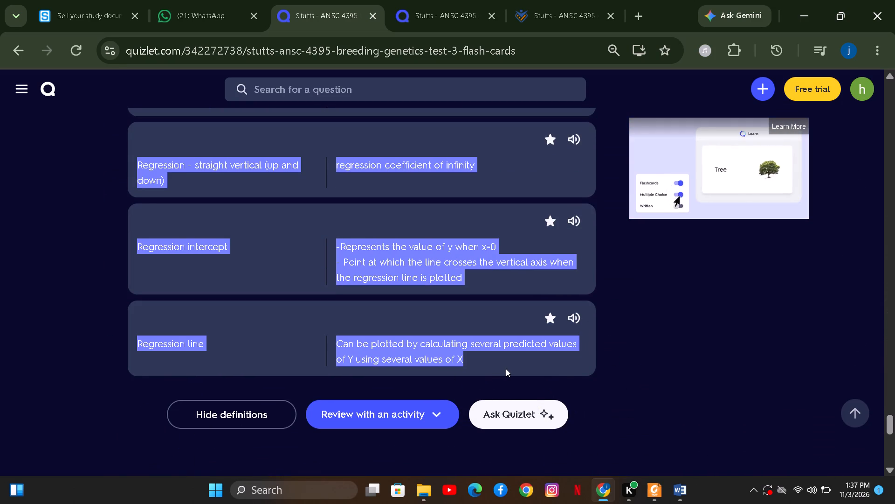
key("ctrl+c")
key("ctrl+c")
key("ctrl+c")
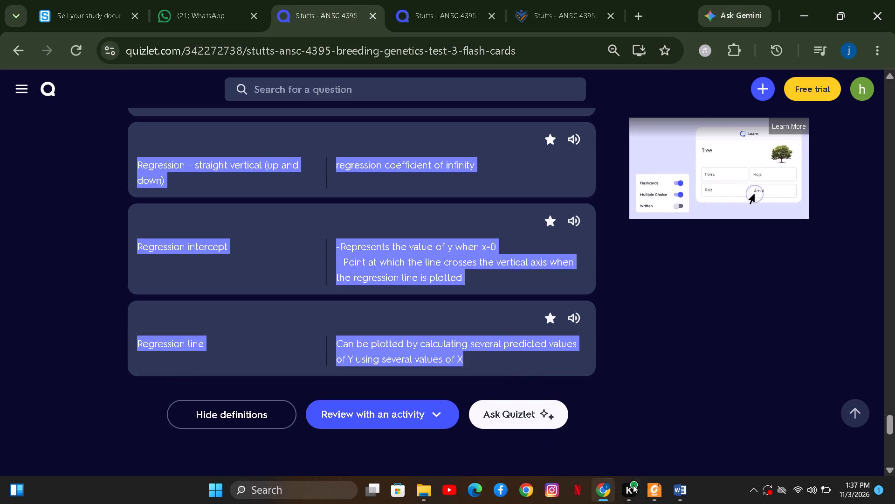
Close both open Word windows, discarding the unsaved changes to Document1.
left_click(685, 492)
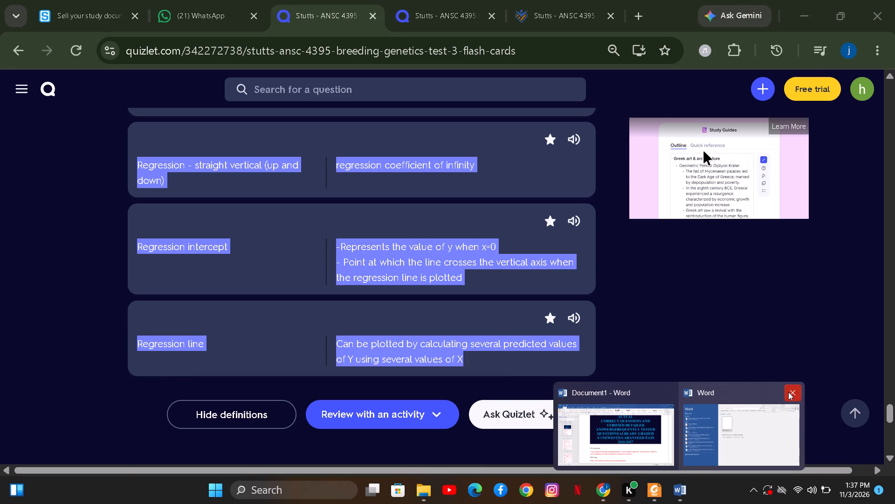
left_click(788, 392)
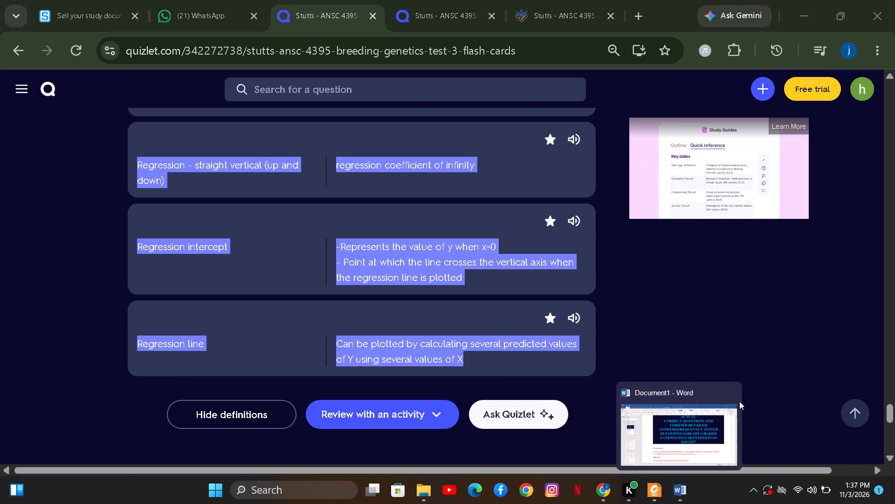
left_click(730, 393)
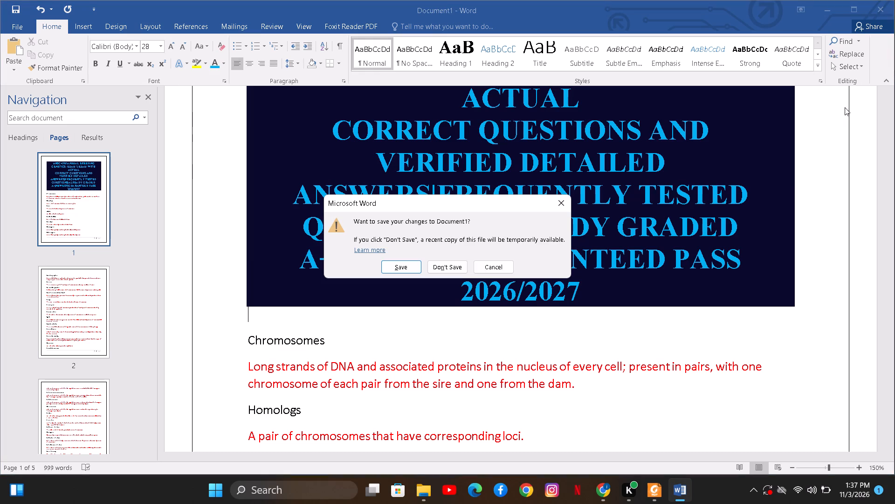
left_click(449, 265)
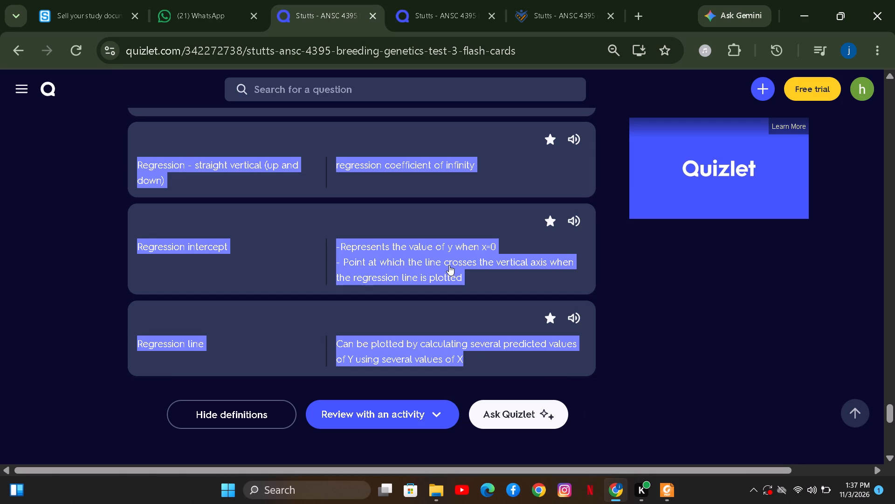
Launch Word again and create a new blank document.
left_click(228, 490)
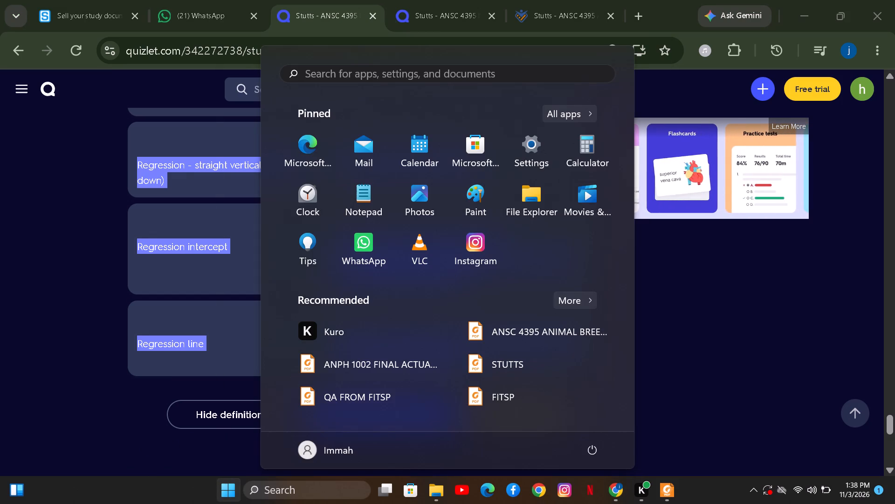
left_click(483, 75)
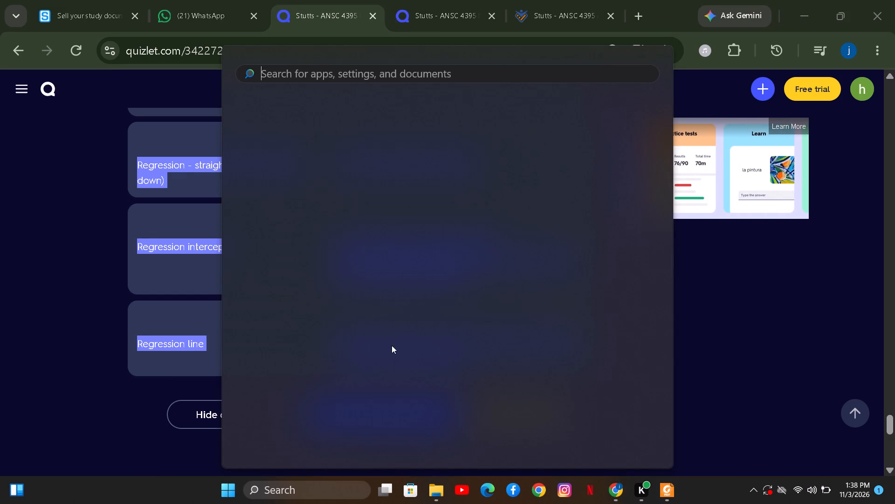
left_click(515, 409)
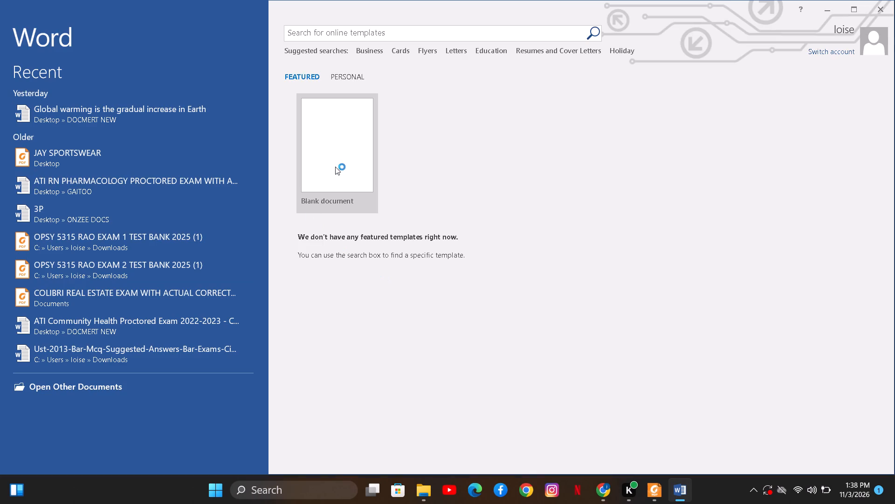
left_click(335, 167)
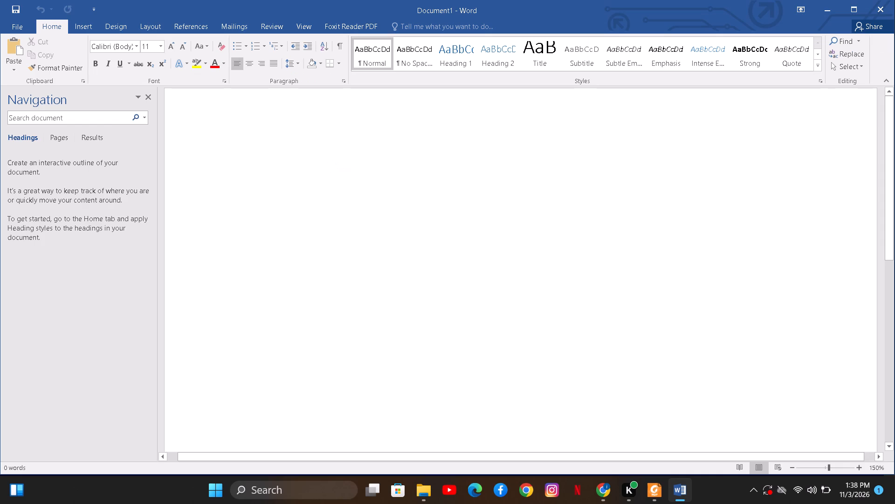
Paste the copied Test 3 terms and definitions into the blank document using the Merge Formatting paste option.
key("ctrl+v")
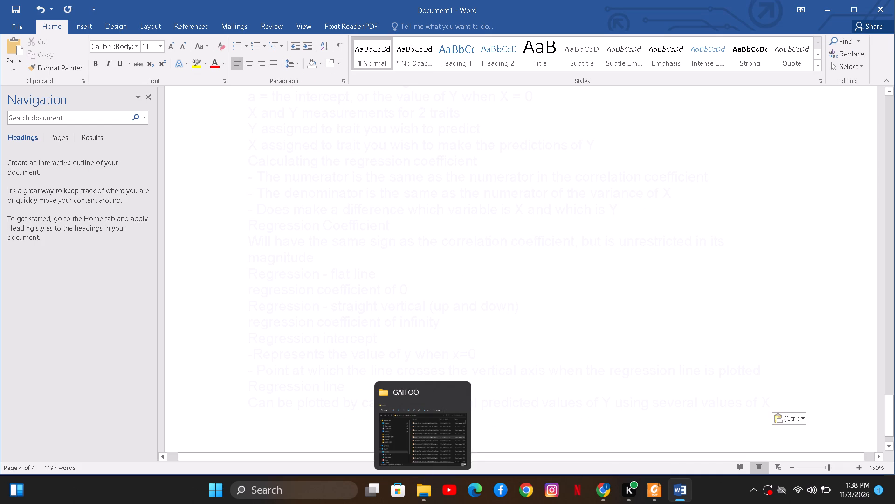
left_click(790, 420)
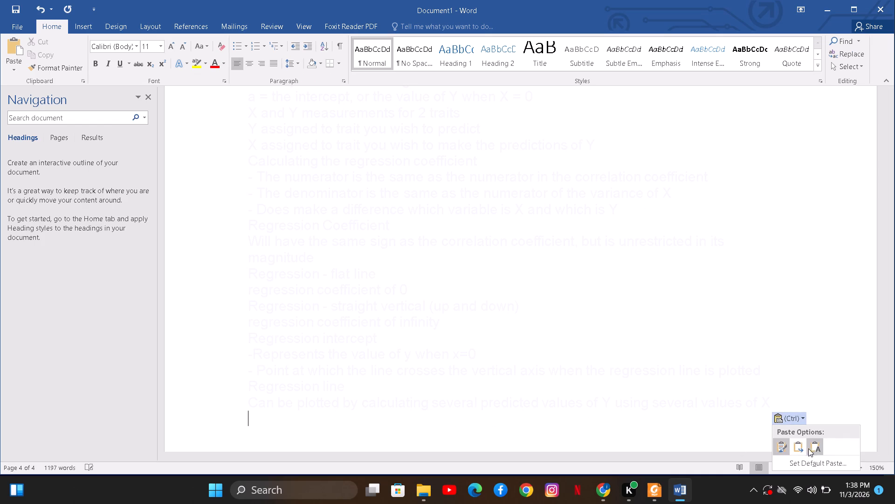
left_click(798, 450)
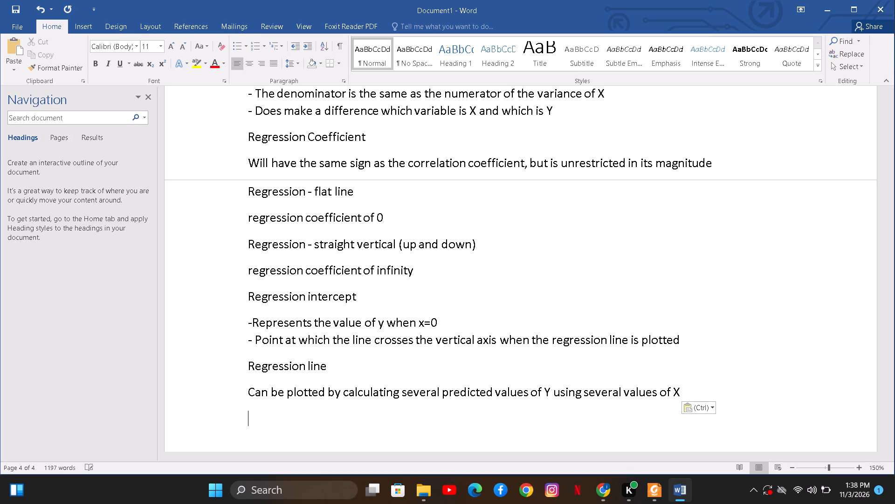
Insert Accent Bar 2 page numbers at the bottom of the pages.
left_click(83, 26)
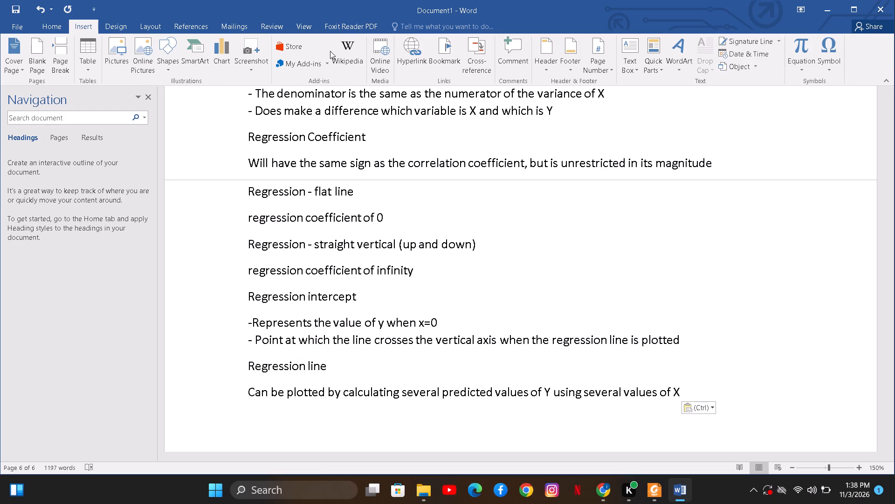
left_click(609, 69)
left_click(615, 94)
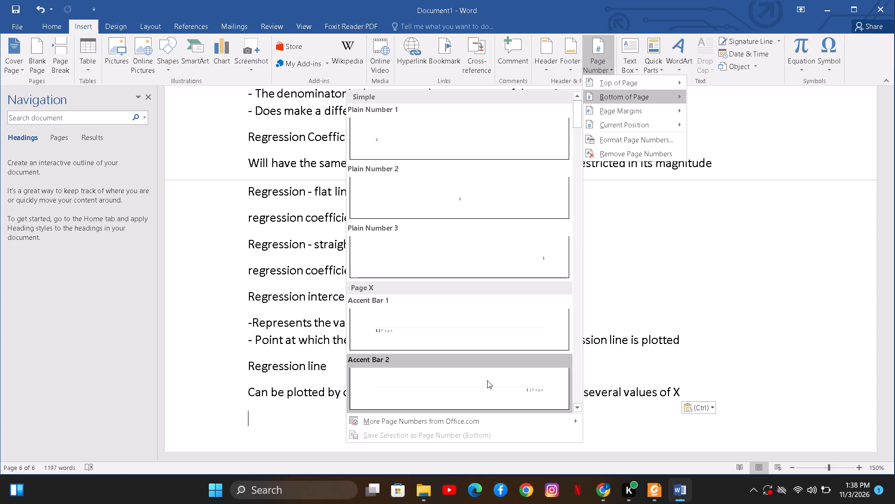
left_click(490, 384)
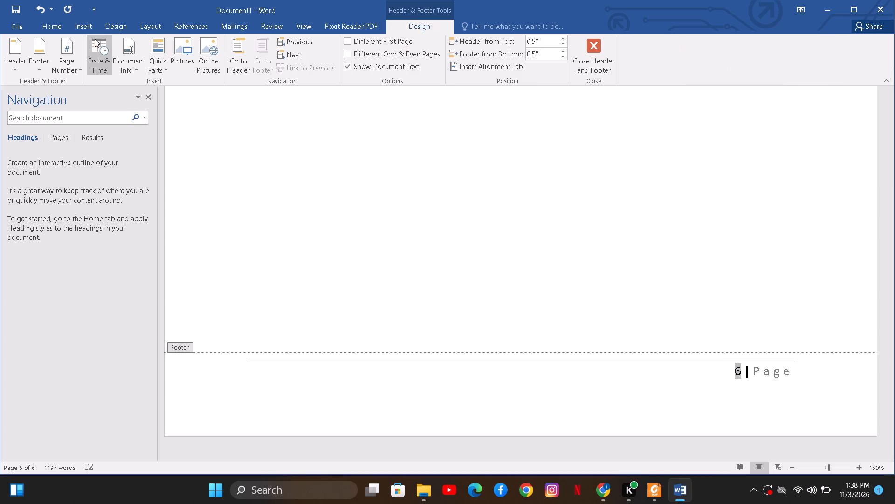
Apply a Box page border to the whole document.
left_click(111, 27)
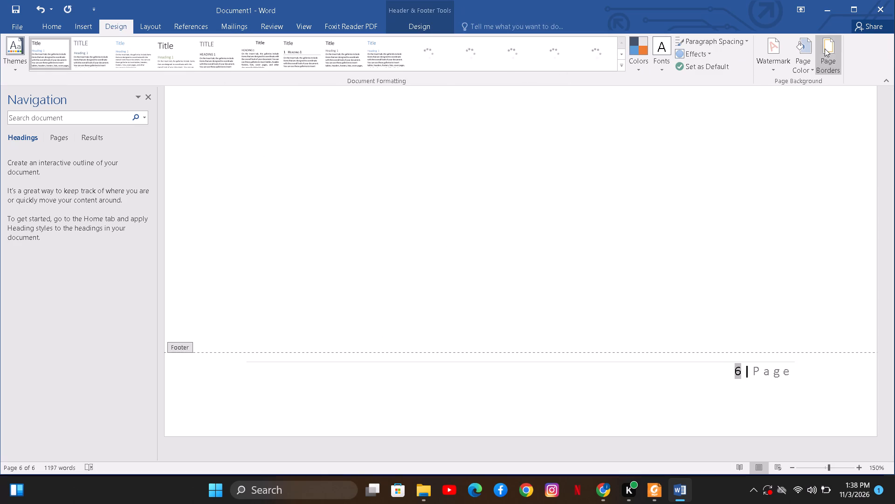
left_click(832, 47)
left_click(296, 197)
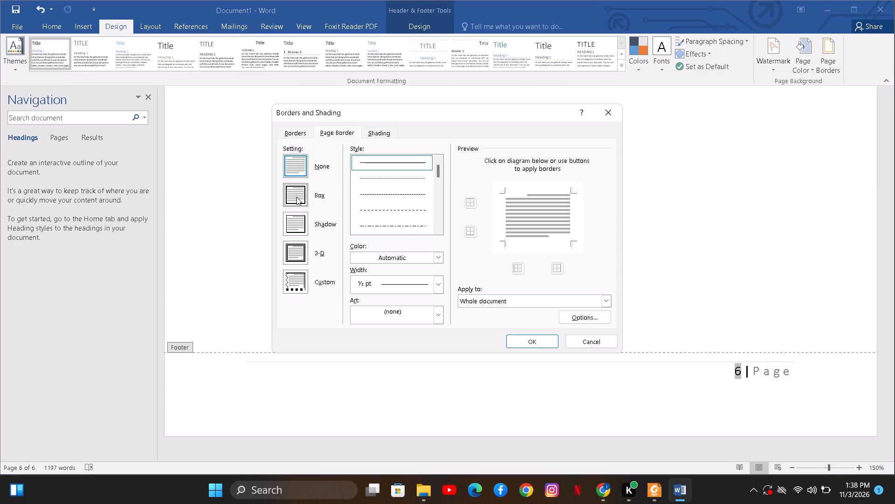
left_click(528, 339)
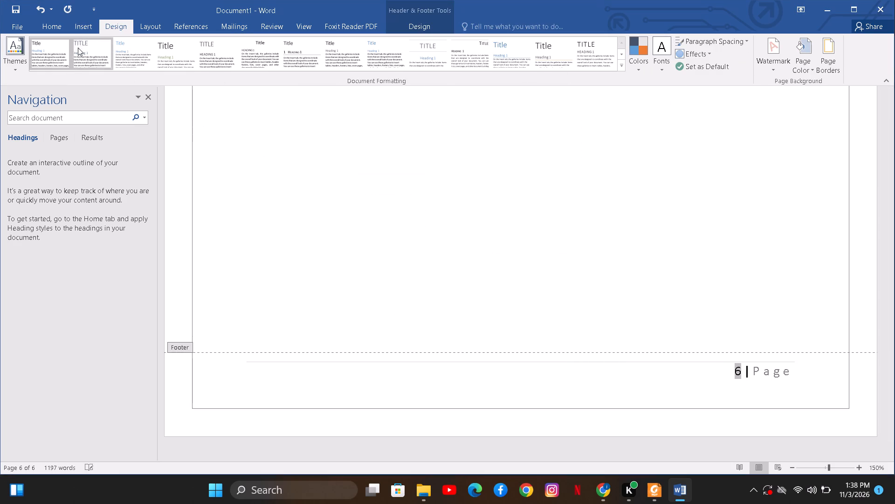
Set the line spacing of the footer's page number paragraph to 1.5.
left_click(50, 27)
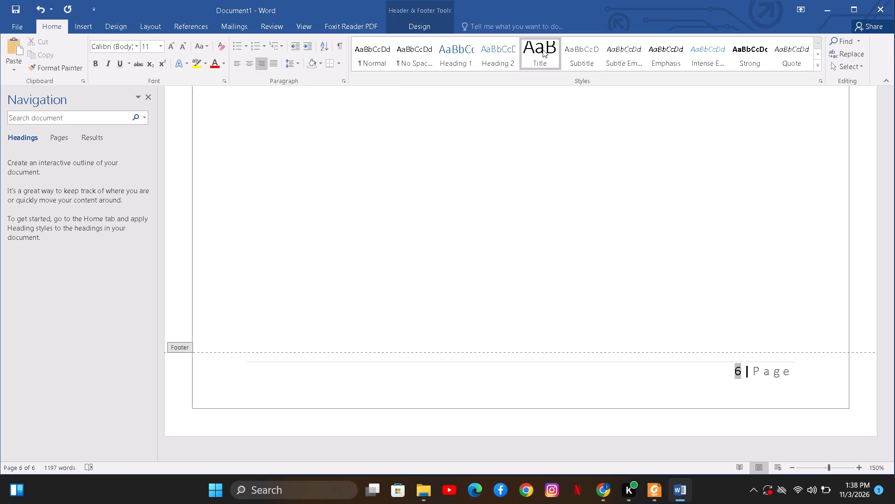
left_click(290, 58)
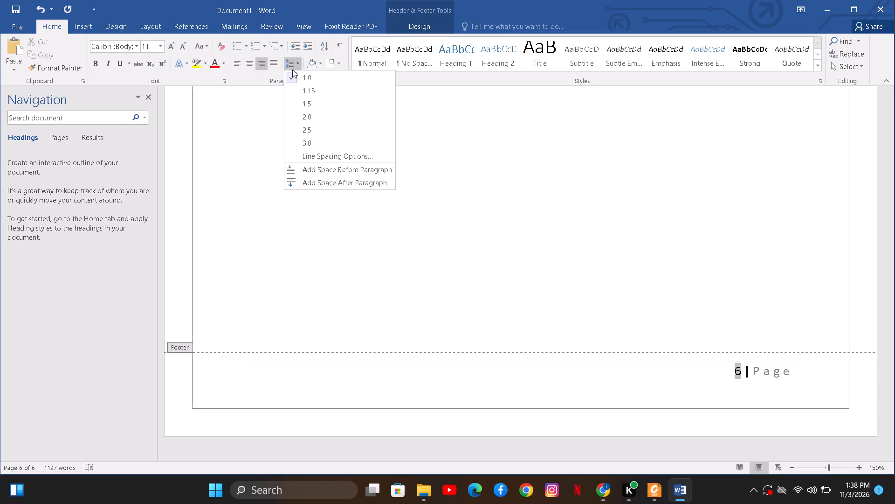
left_click(320, 99)
Show the page thumbnails in the Navigation pane and leave the footer to return to the body text.
scroll(383, 224, "up", 6)
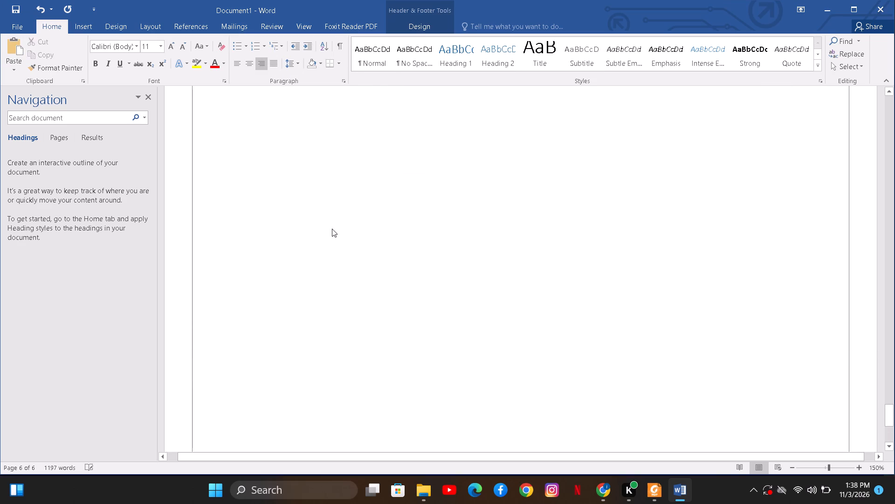
scroll(330, 228, "up", 5)
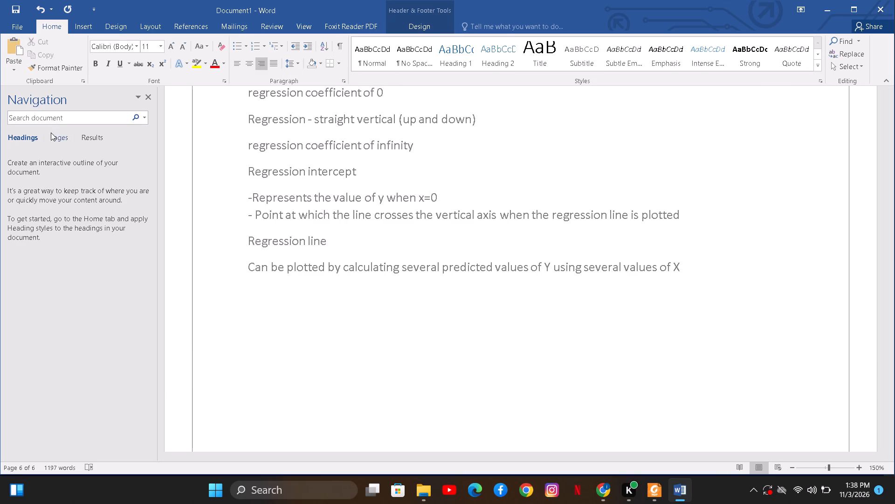
left_click(58, 141)
double_click(263, 302)
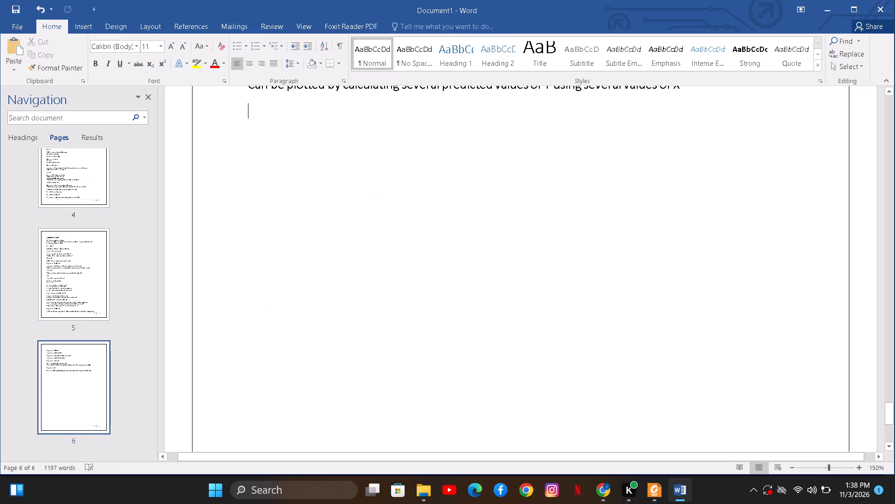
Ignore the spelling flags on "bX" in the straight-line equation and on the term "bYX".
scroll(263, 284, "up", 19)
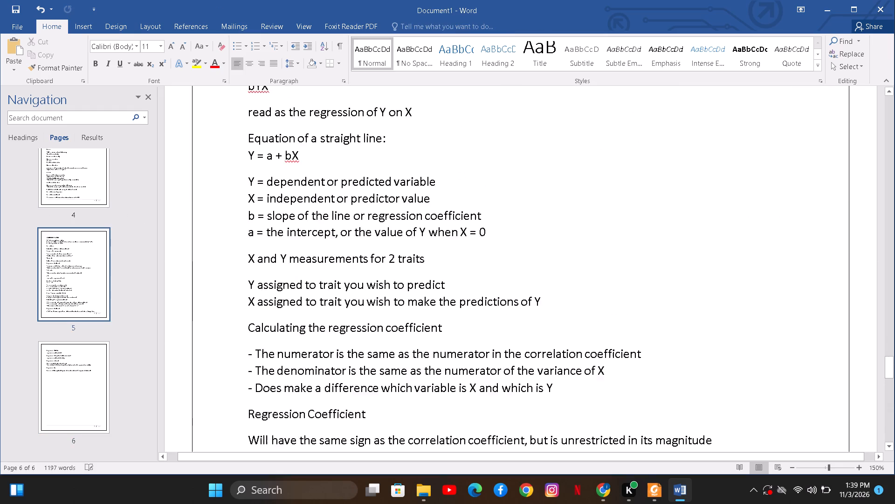
scroll(266, 279, "up", 4)
scroll(267, 280, "down", 4)
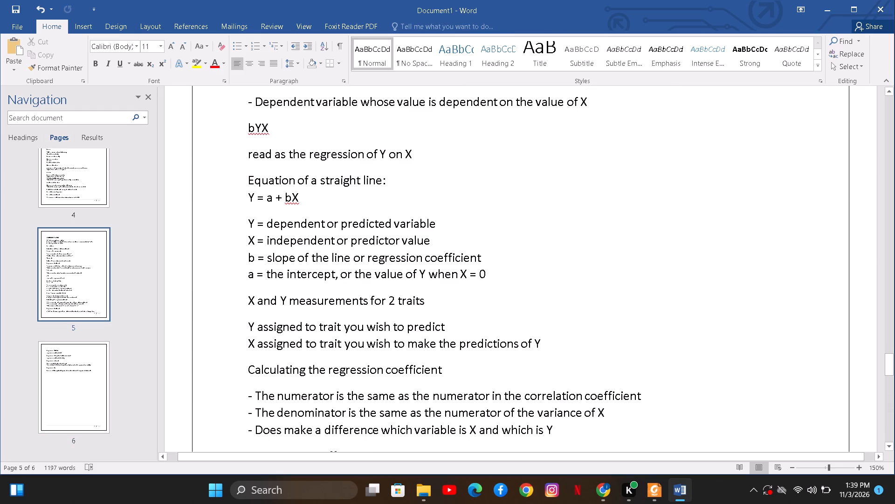
right_click(294, 205)
left_click(336, 242)
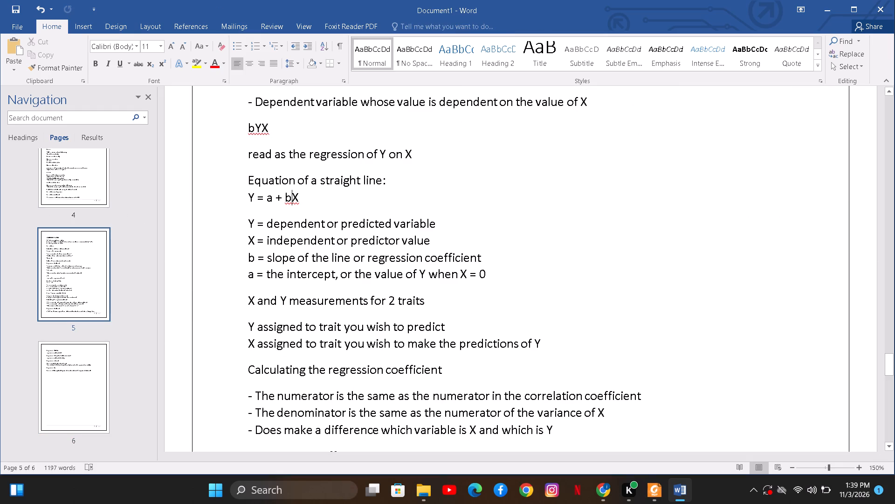
right_click(262, 131)
left_click(304, 155)
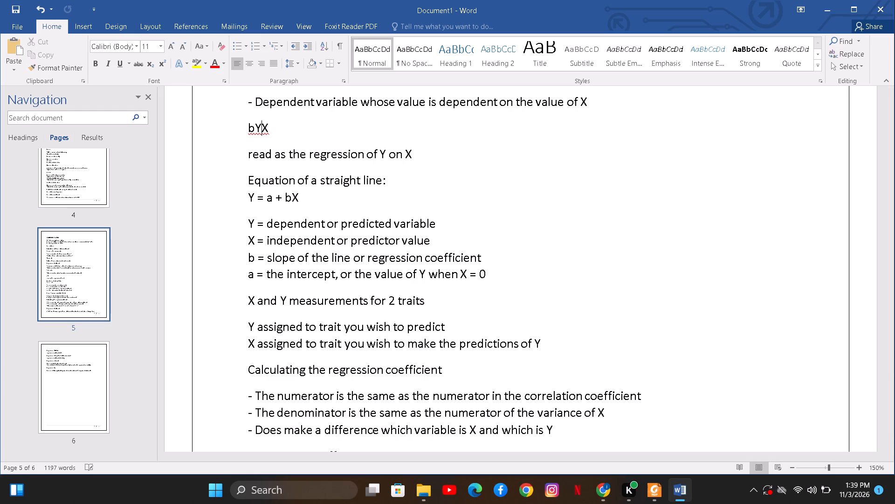
Correct "its" to "it's" in the term 'Why its called a "variable"' on page 3.
scroll(302, 157, "up", 2)
scroll(298, 203, "up", 8)
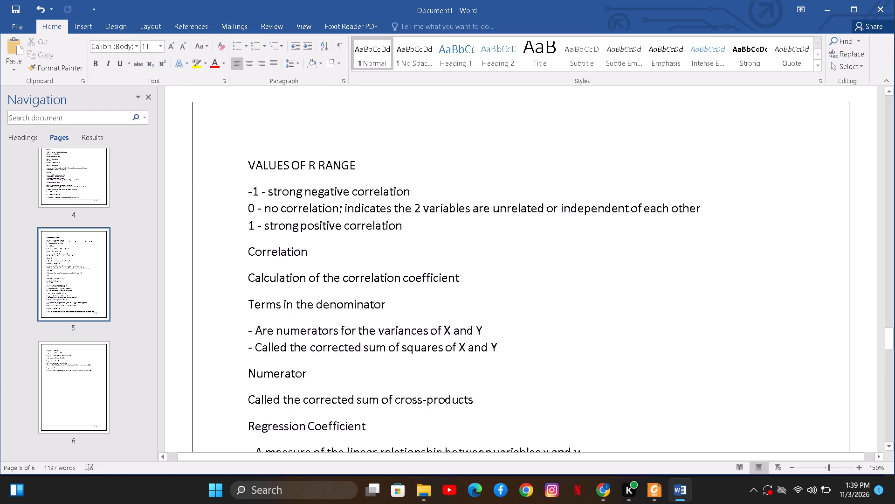
scroll(298, 203, "up", 13)
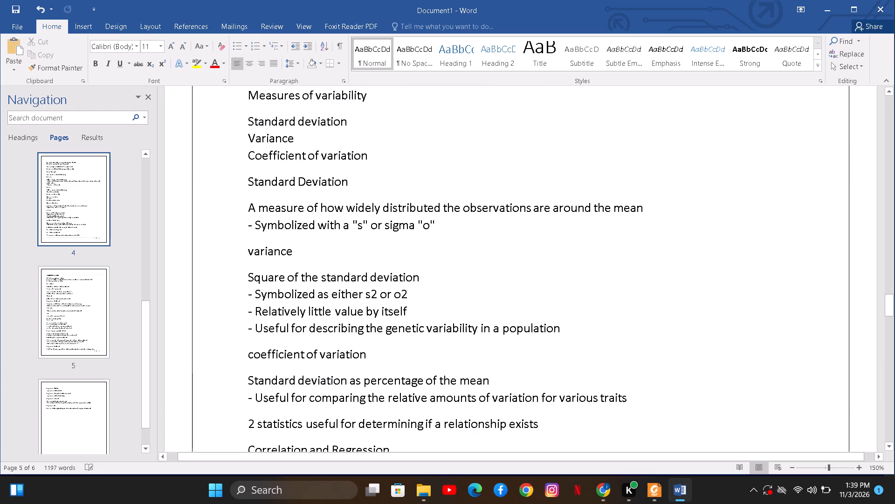
scroll(298, 203, "up", 18)
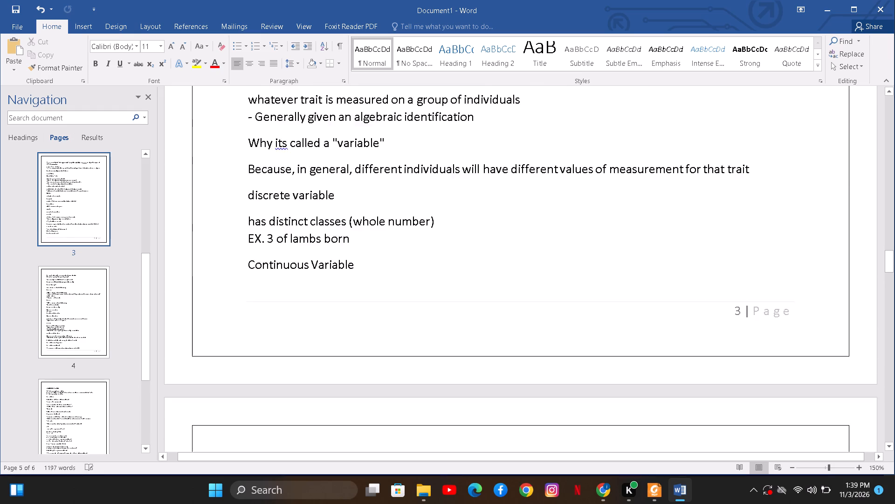
scroll(297, 204, "up", 2)
right_click(282, 276)
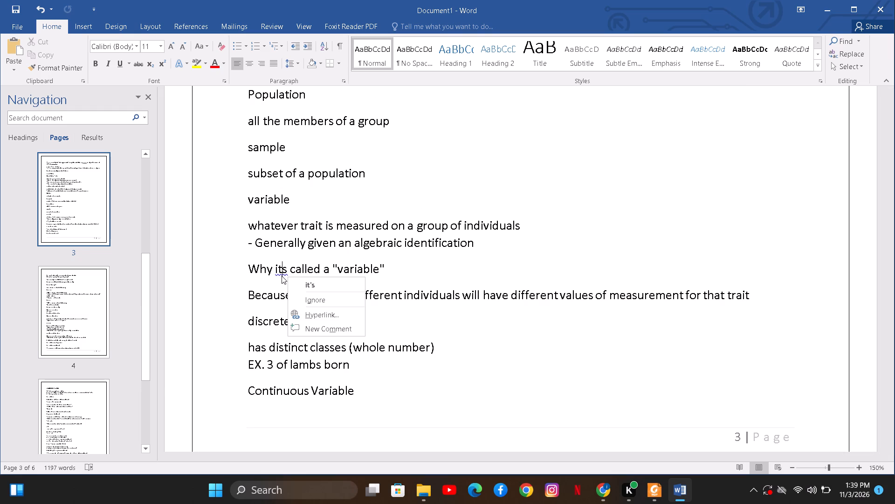
left_click(309, 281)
Ignore all spelling flags on the word "matings" throughout the document.
scroll(308, 278, "up", 8)
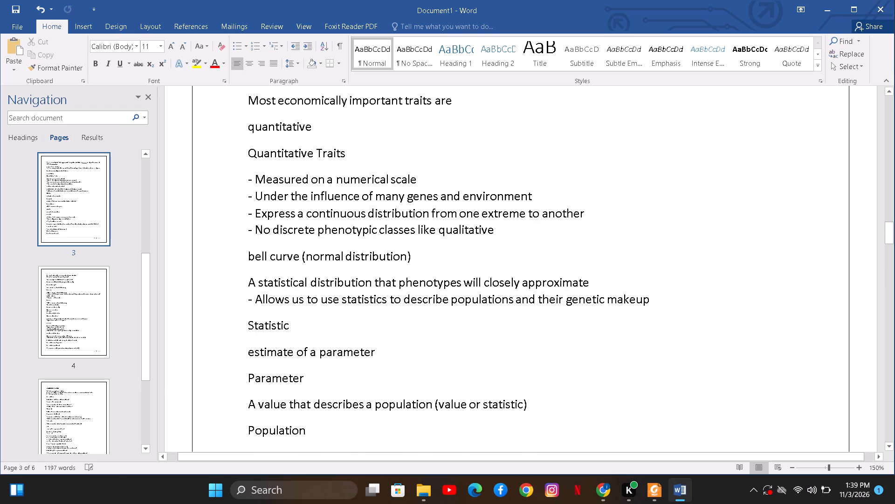
scroll(308, 277, "up", 6)
right_click(525, 334)
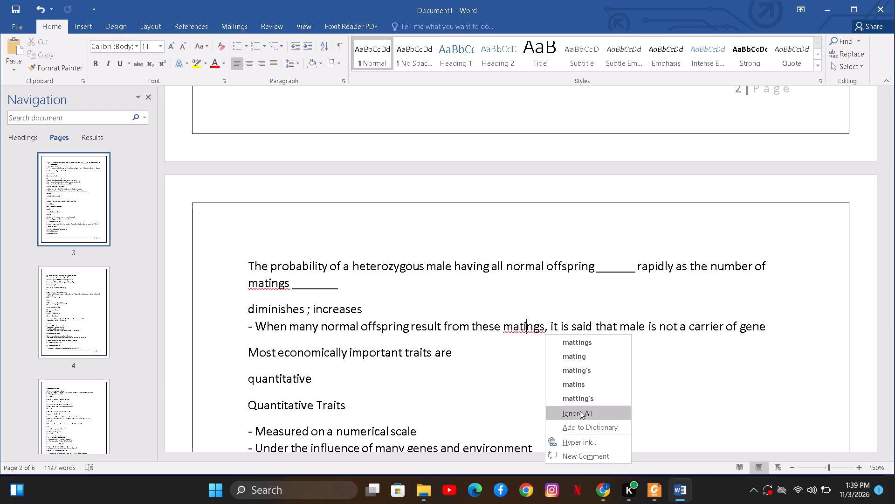
left_click(580, 411)
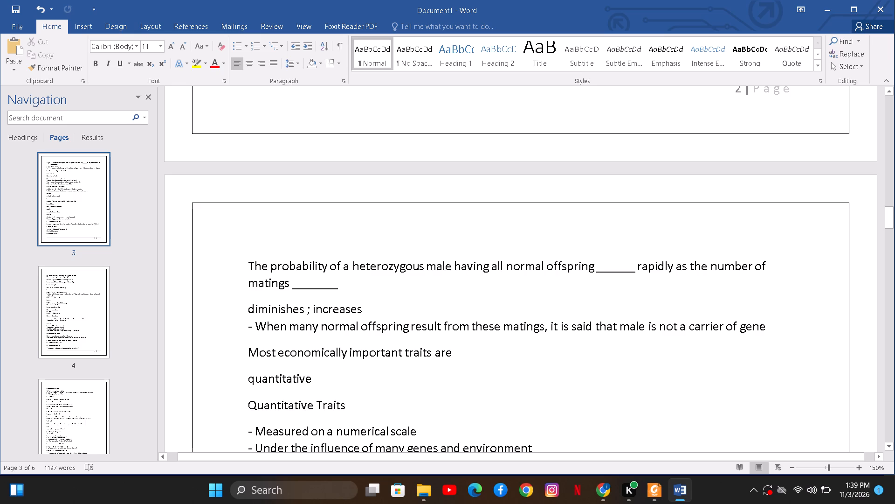
Ignore the grammar flag on "CANT" once in the Examples of Polygenic Traits definition on page 1.
scroll(368, 272, "up", 19)
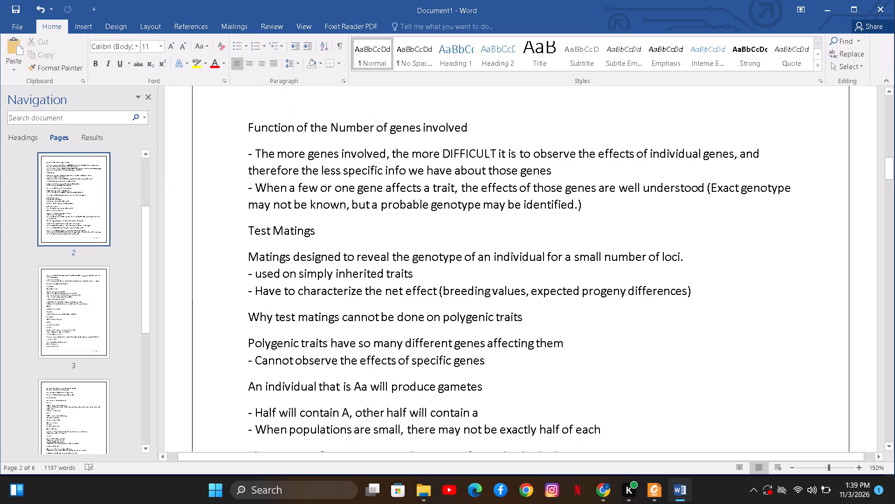
scroll(368, 271, "up", 15)
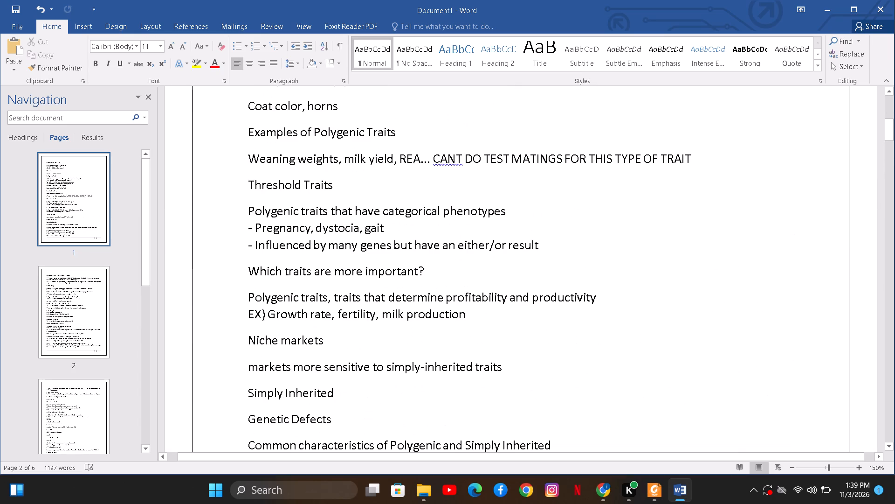
right_click(445, 162)
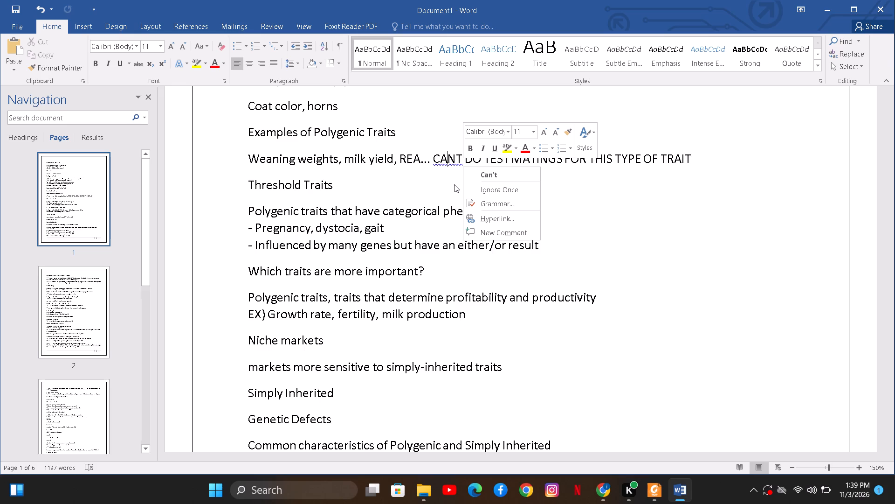
left_click(494, 193)
Check the first terms and definitions of the Quizlet Test 3 set in Chrome against the start of the Word document.
scroll(419, 195, "up", 5)
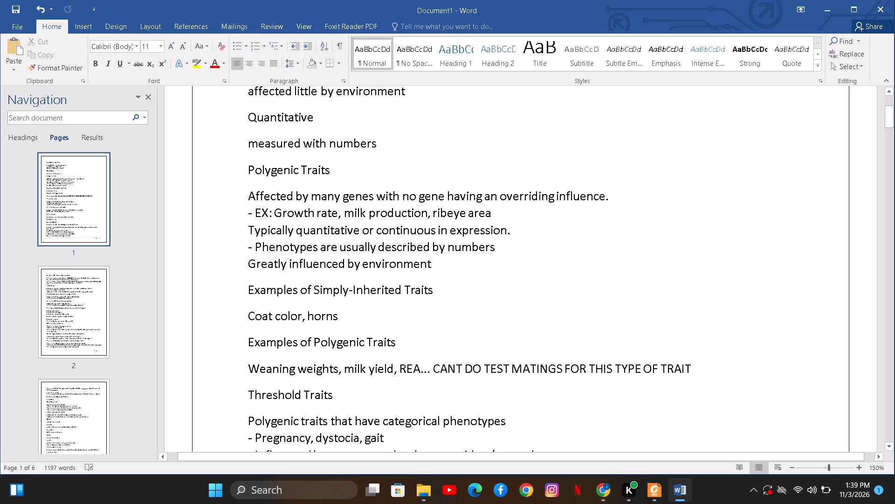
scroll(420, 196, "up", 12)
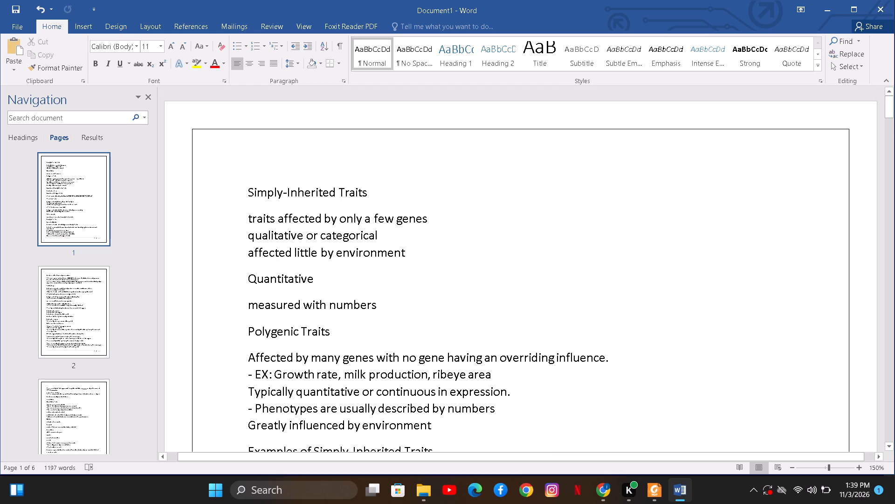
left_click(605, 490)
scroll(331, 273, "up", 4)
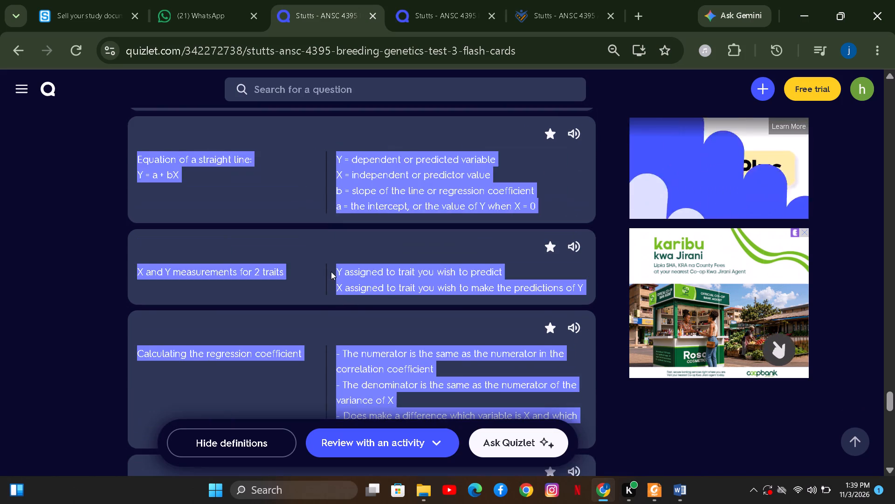
scroll(331, 272, "up", 20)
scroll(331, 272, "up", 14)
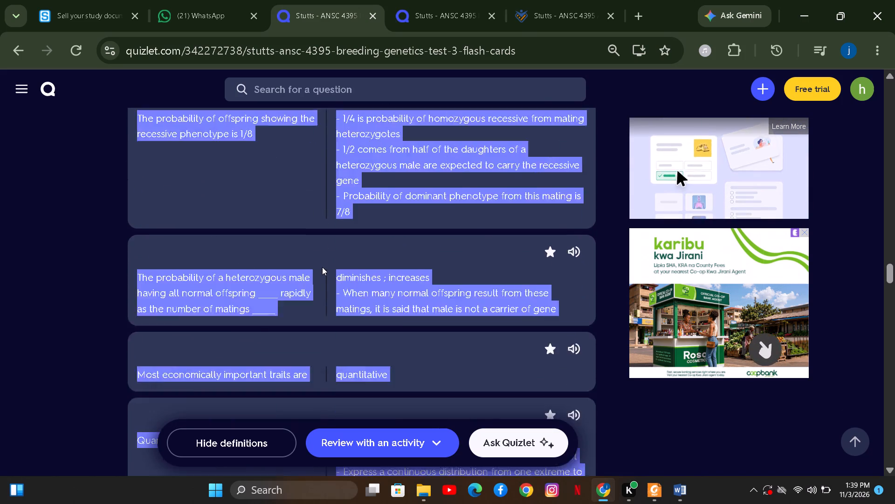
scroll(322, 267, "up", 20)
scroll(322, 267, "up", 10)
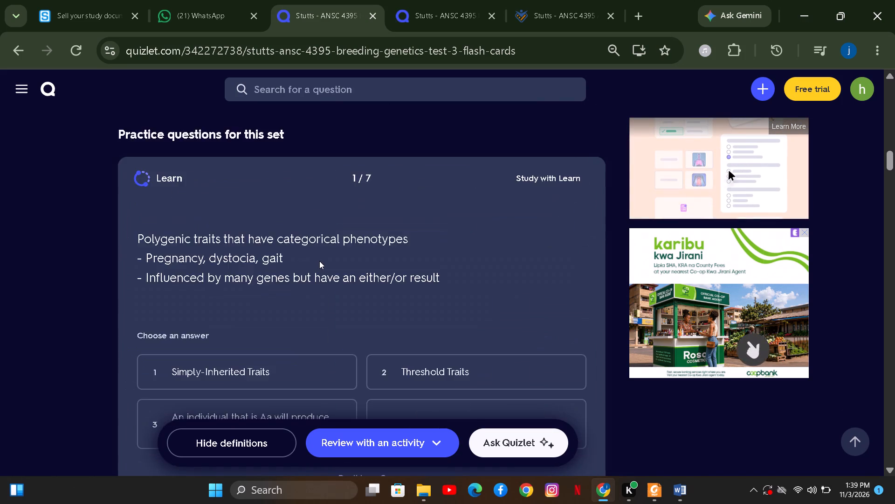
scroll(319, 261, "up", 4)
scroll(319, 260, "down", 11)
scroll(318, 259, "up", 3)
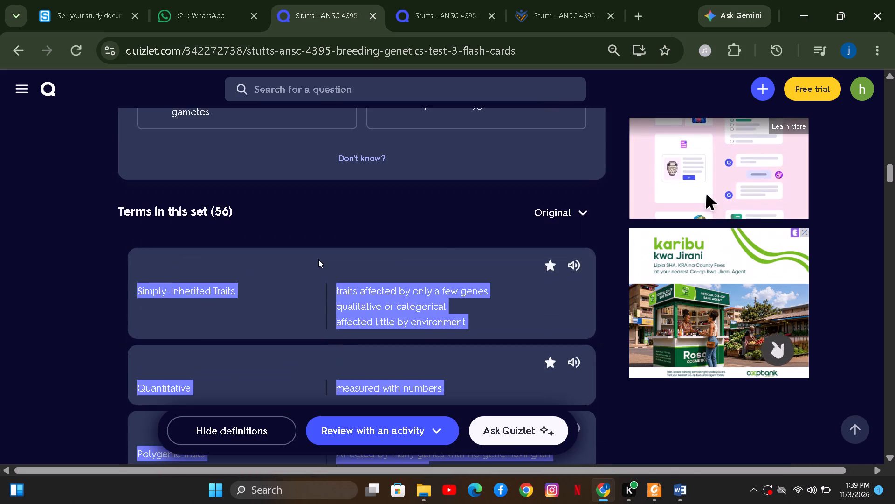
scroll(318, 259, "down", 2)
scroll(318, 259, "up", 1)
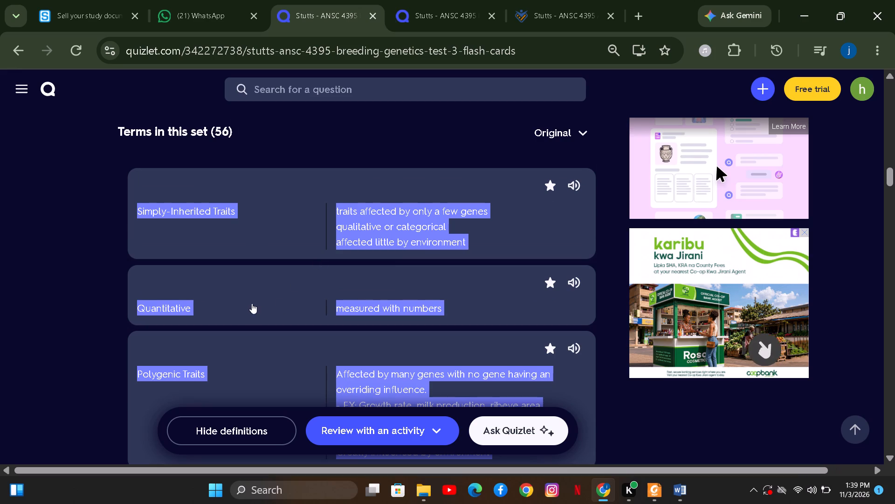
left_click(599, 490)
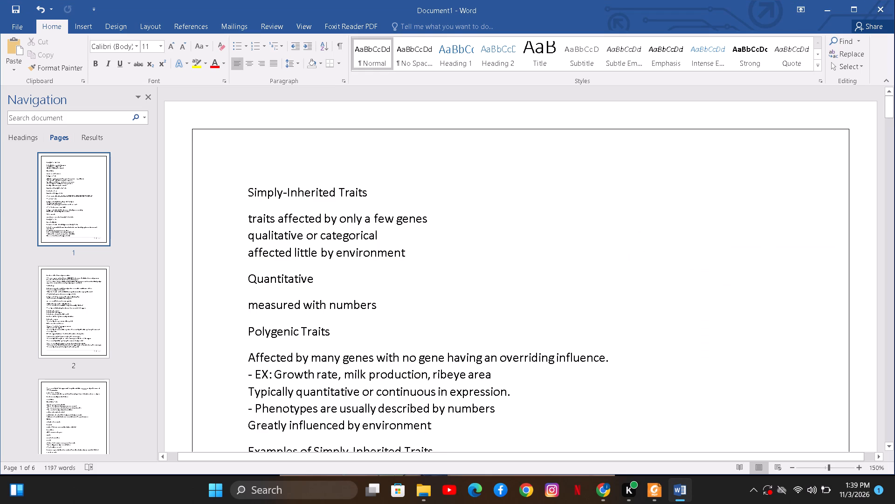
Colour the definitions under "Simply-Inherited Traits" and "Quantitative" on page 1 red.
left_click_drag(244, 221, 396, 254)
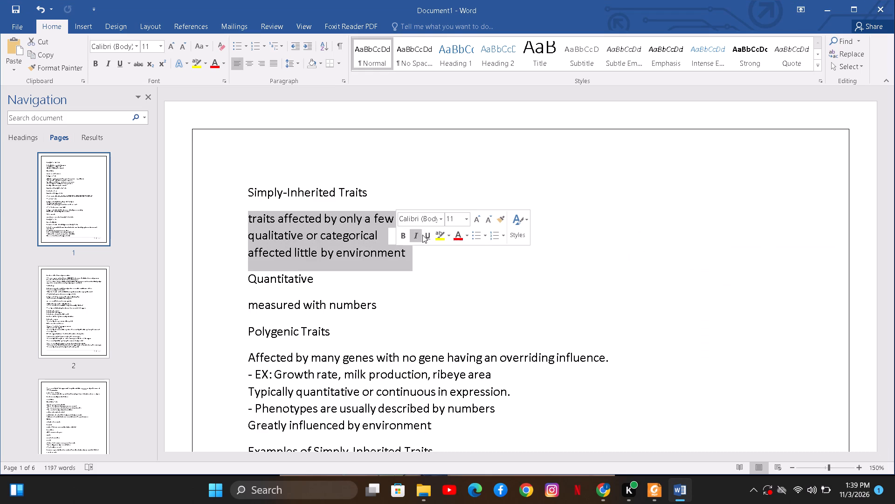
left_click(456, 234)
left_click(244, 307)
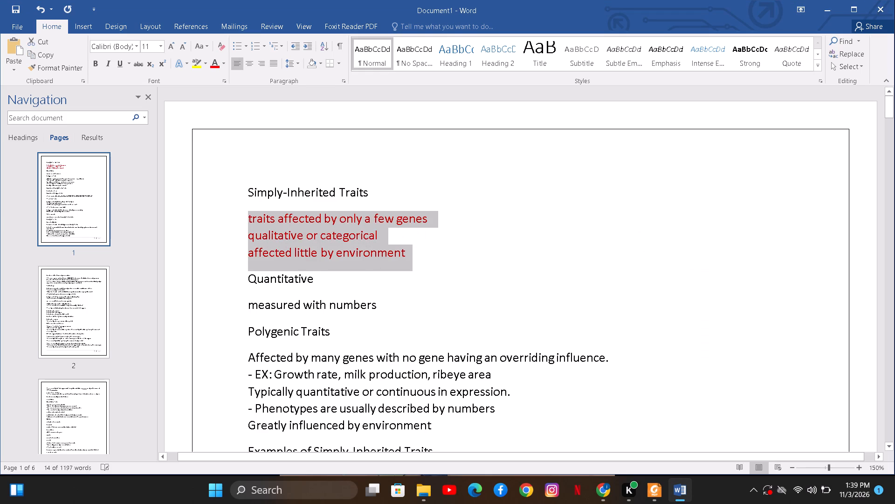
left_click(232, 307)
left_click(293, 288)
Colour the five-line "Polygenic Traits" definition and the "Examples of Simply-Inherited Traits" answer "Coat color, horns" red.
scroll(293, 280, "down", 3)
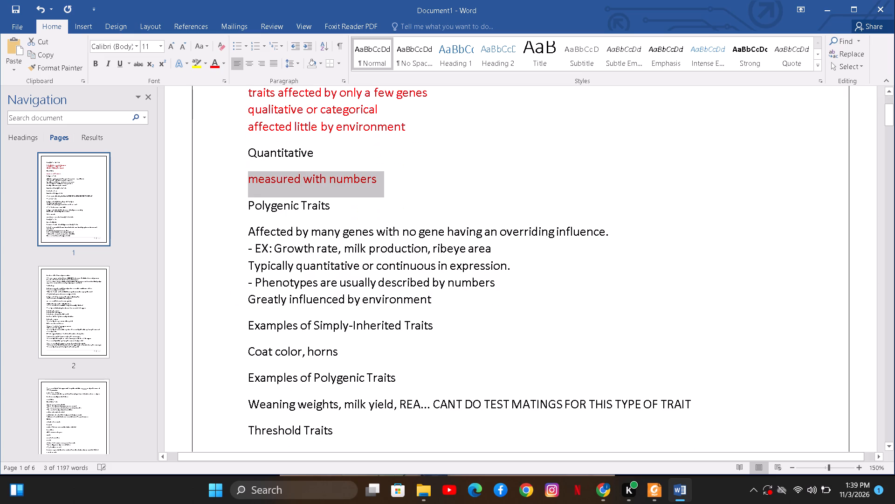
left_click_drag(246, 233, 396, 272)
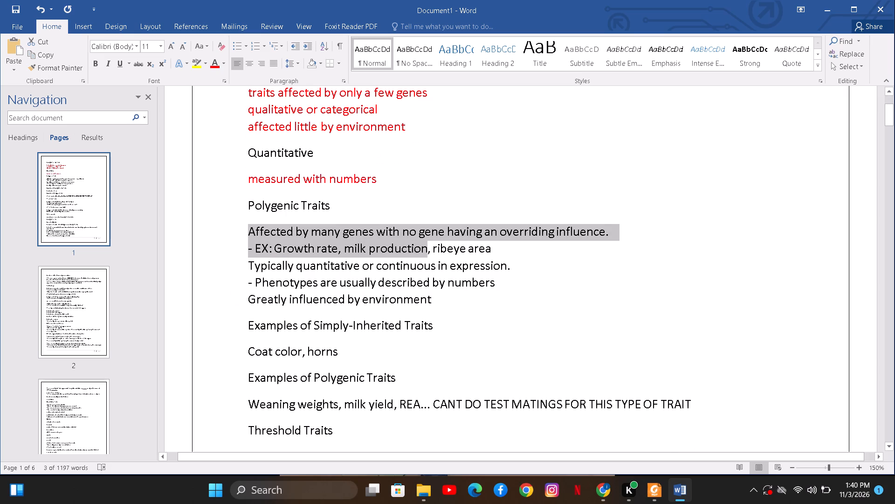
left_click_drag(396, 272, 439, 297)
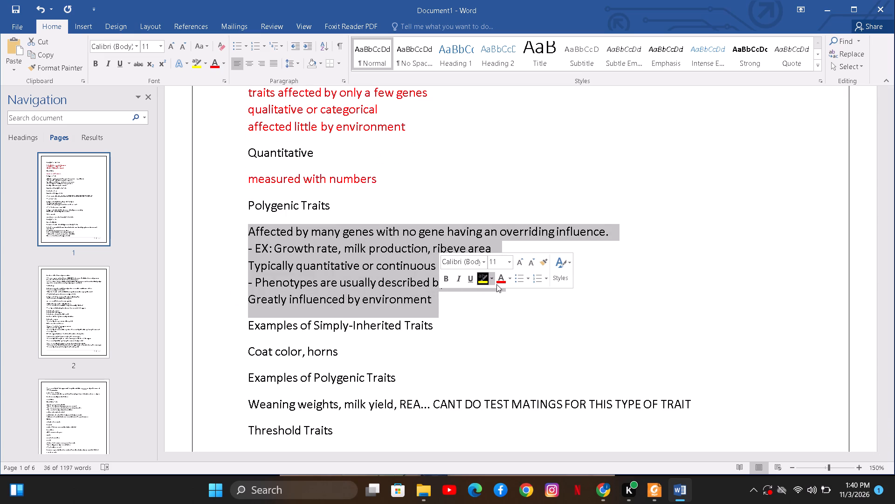
left_click(501, 284)
scroll(495, 285, "down", 3)
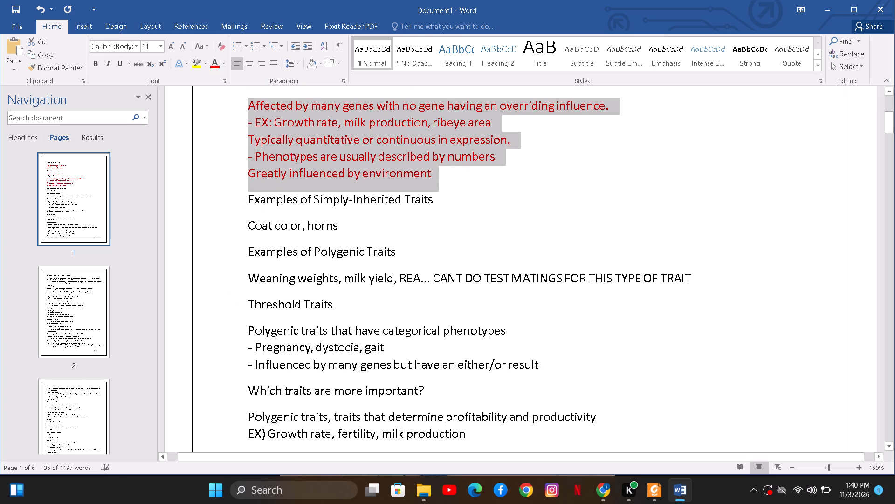
left_click(222, 232)
left_click(282, 216)
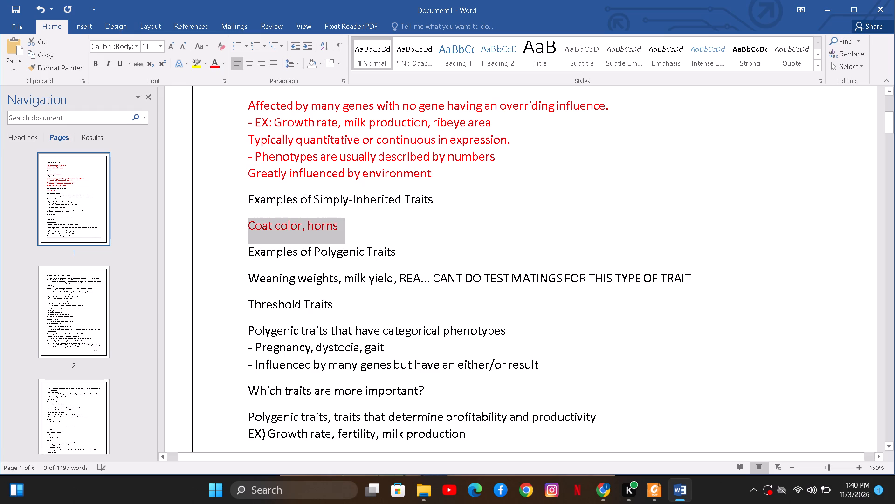
Check the Quizlet set, and colour the definitions under "Examples of Polygenic Traits" and "Threshold Traits" red in the Word document.
left_click(600, 489)
scroll(332, 335, "down", 1)
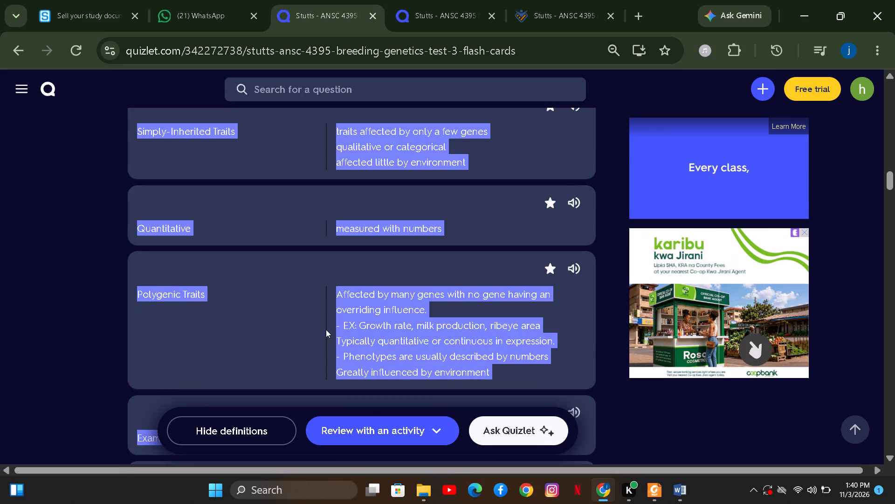
scroll(324, 328, "down", 2)
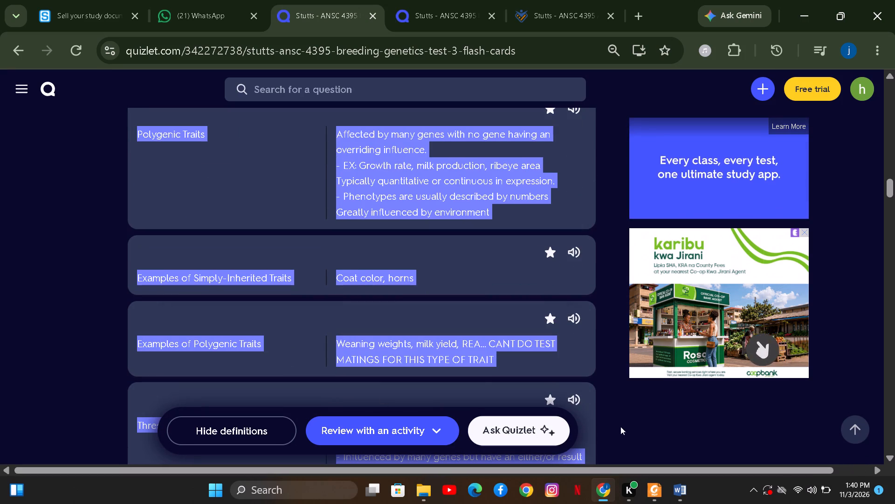
left_click(685, 490)
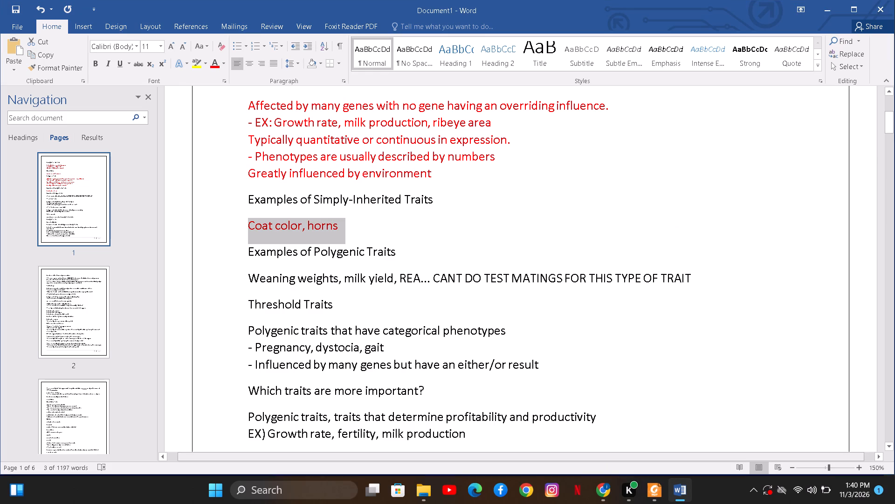
left_click(230, 279)
left_click(287, 265)
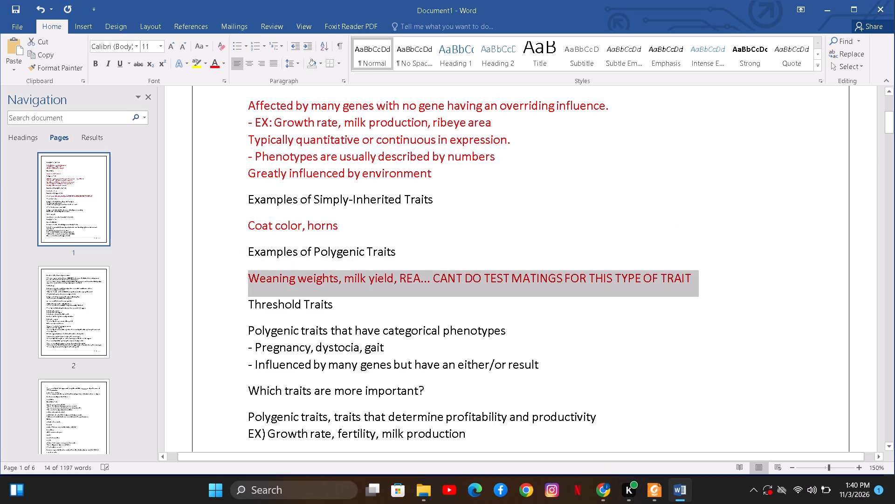
scroll(245, 334, "down", 1)
left_click_drag(239, 289, 364, 317)
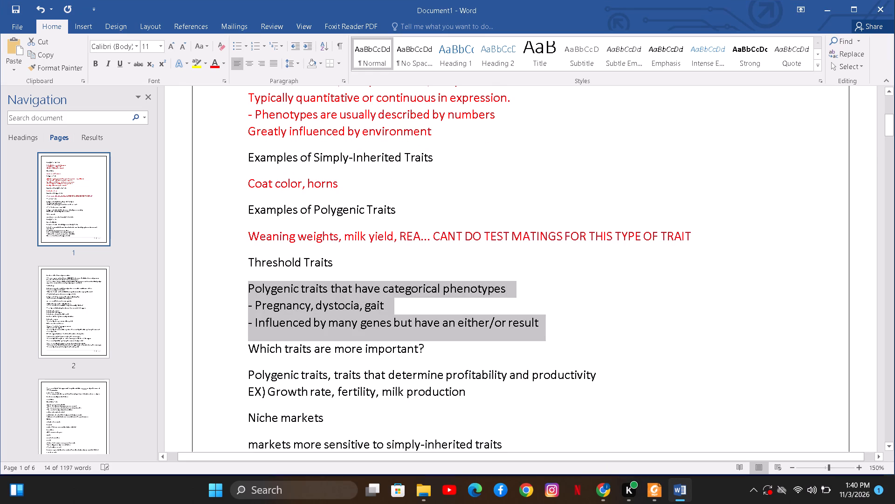
left_click_drag(364, 317, 475, 325)
left_click(537, 310)
Colour the definitions under "Which traits are more important?" and "Niche markets" red.
scroll(514, 321, "down", 2)
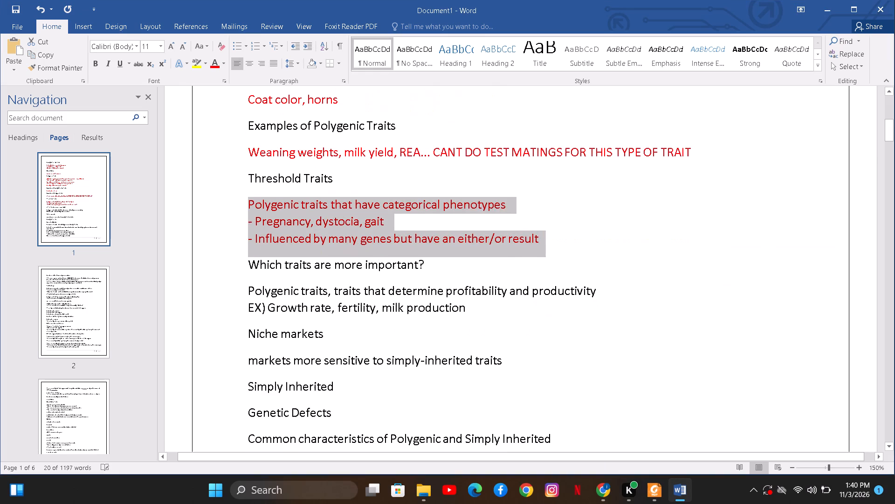
left_click_drag(247, 286, 503, 307)
left_click(560, 287)
scroll(415, 328, "down", 2)
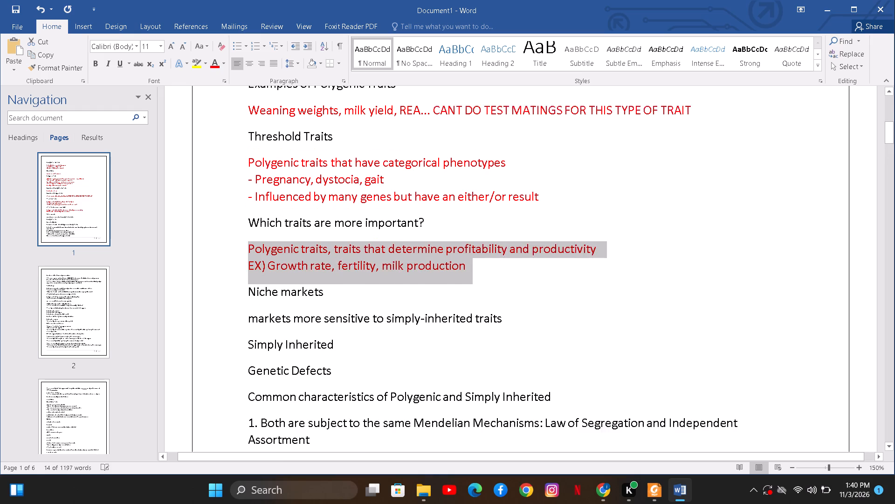
left_click(223, 287)
left_click(285, 268)
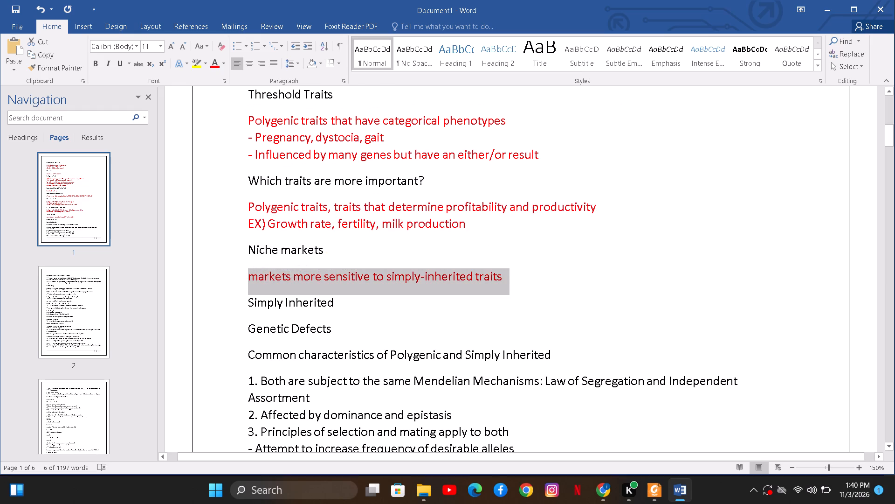
Check the "Simply Inherited" card in the Quizlet set and colour its definition "Genetic Defects" red in the Word document.
left_click(601, 493)
scroll(315, 340, "down", 2)
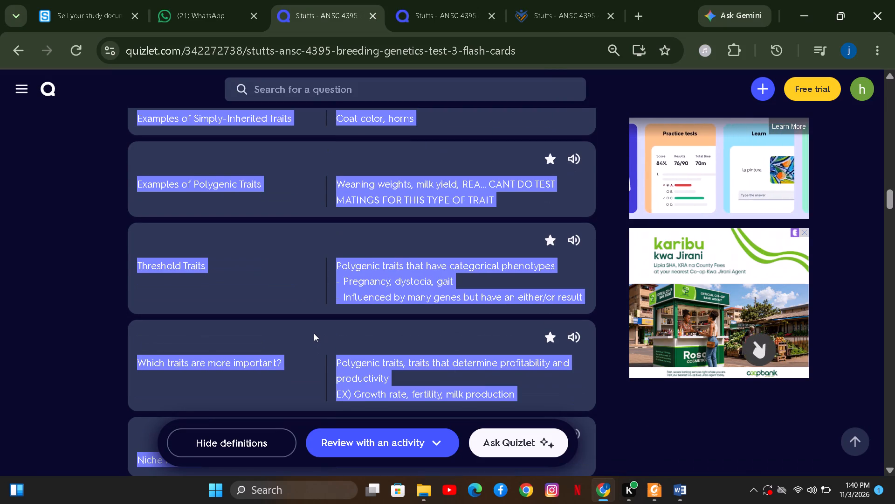
scroll(314, 333, "down", 2)
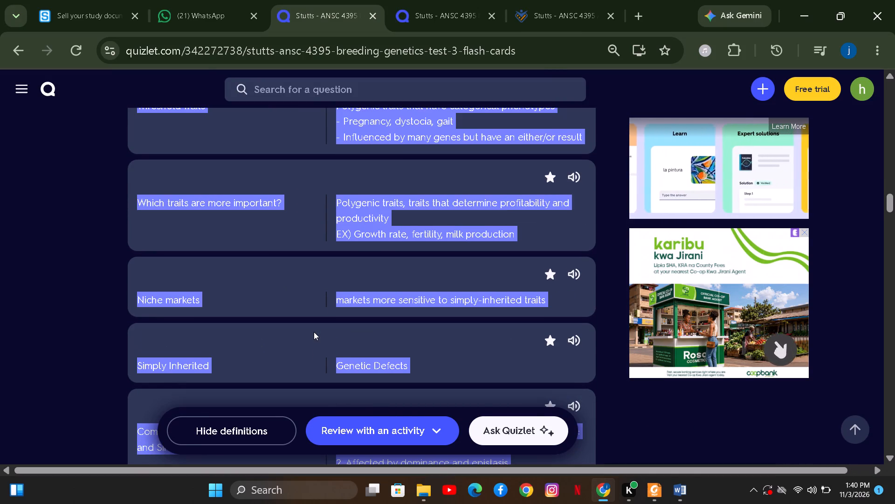
scroll(314, 332, "down", 1)
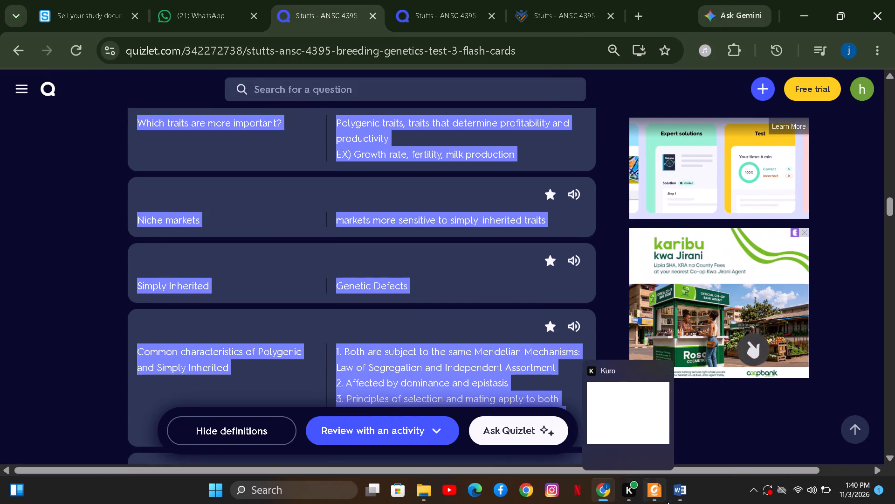
left_click(679, 494)
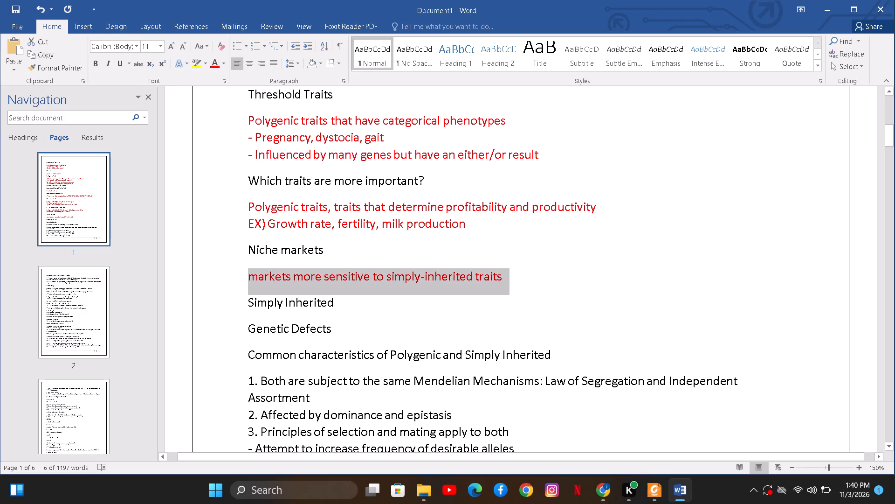
left_click(225, 329)
left_click(284, 314)
Colour the whole numbered definition under "Common characteristics of Polygenic and Simply Inherited" at the end of page 1 red.
scroll(284, 314, "down", 2)
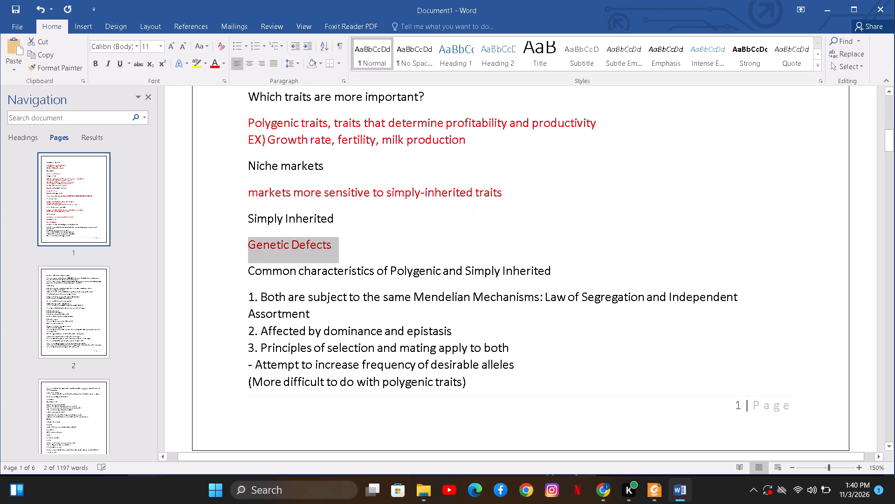
scroll(283, 313, "down", 2)
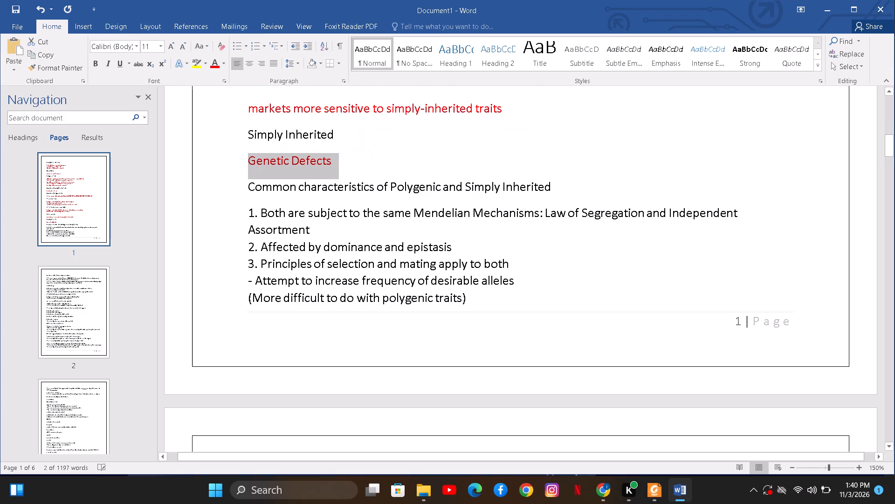
left_click_drag(245, 216, 254, 216)
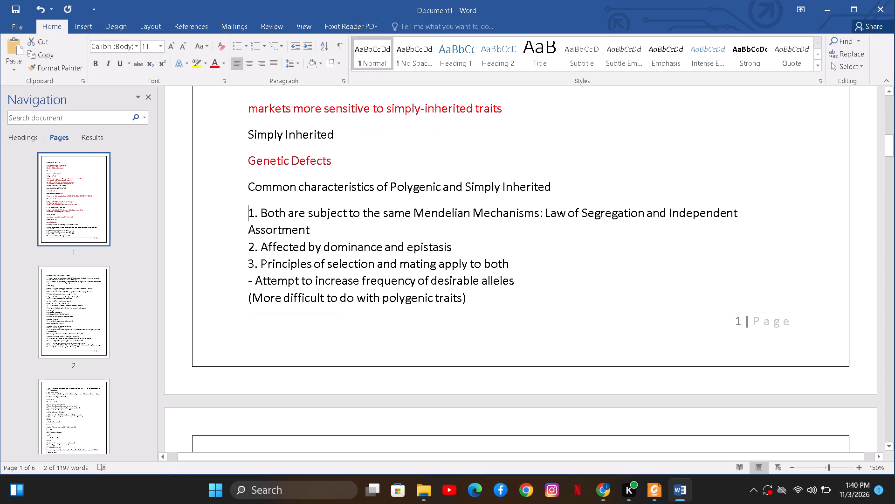
left_click_drag(254, 216, 481, 320)
left_click(544, 307)
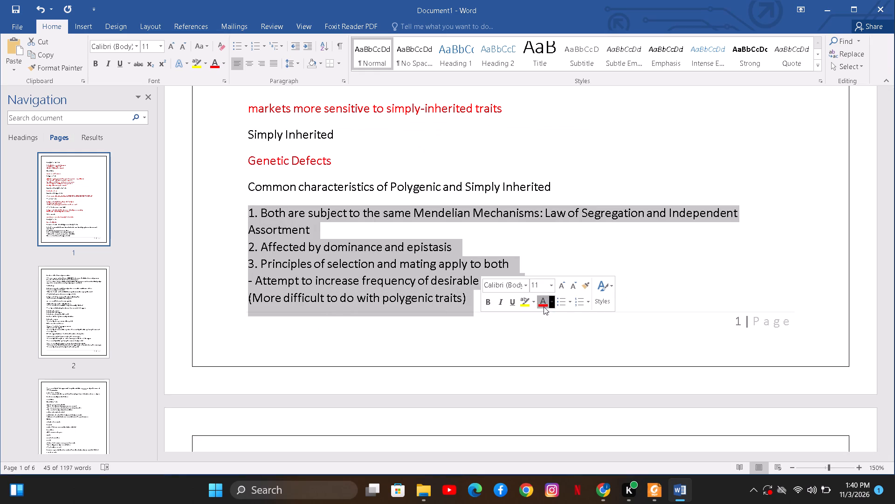
Colour the two-point definition under "Function of the Number of genes involved" at the start of page 2 red.
scroll(461, 319, "down", 7)
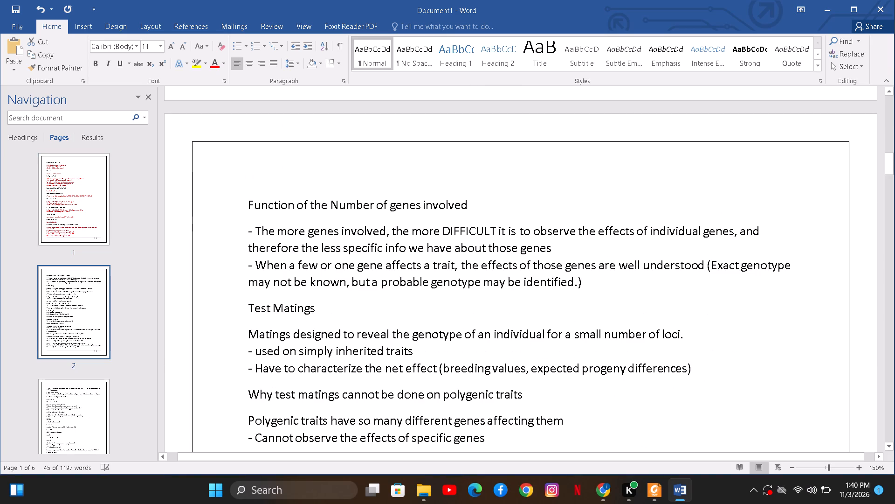
left_click(246, 233)
left_click_drag(248, 230, 602, 281)
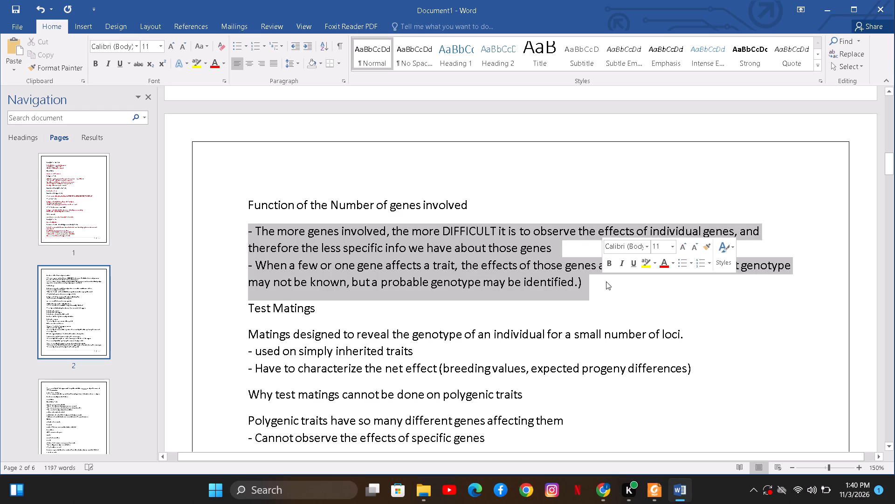
left_click(663, 264)
scroll(520, 305, "down", 2)
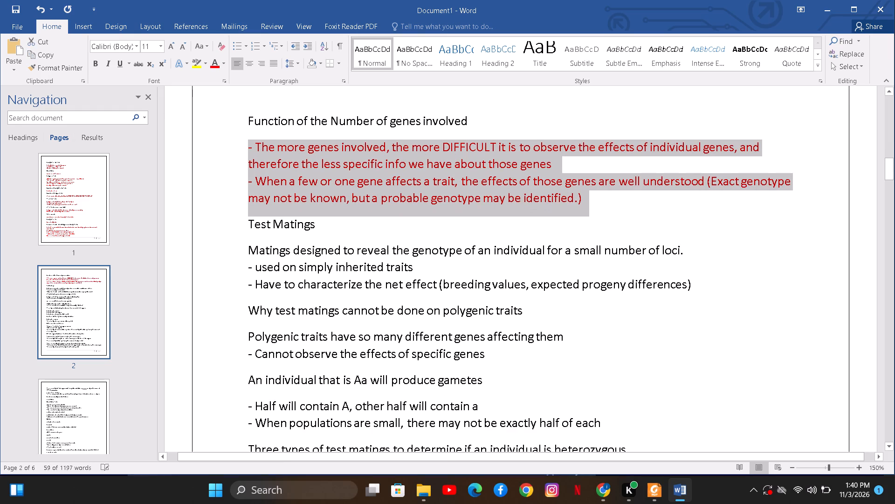
Colour the definitions under "Test Matings" and "Why test matings cannot be done on polygenic traits" red.
left_click_drag(247, 251, 640, 297)
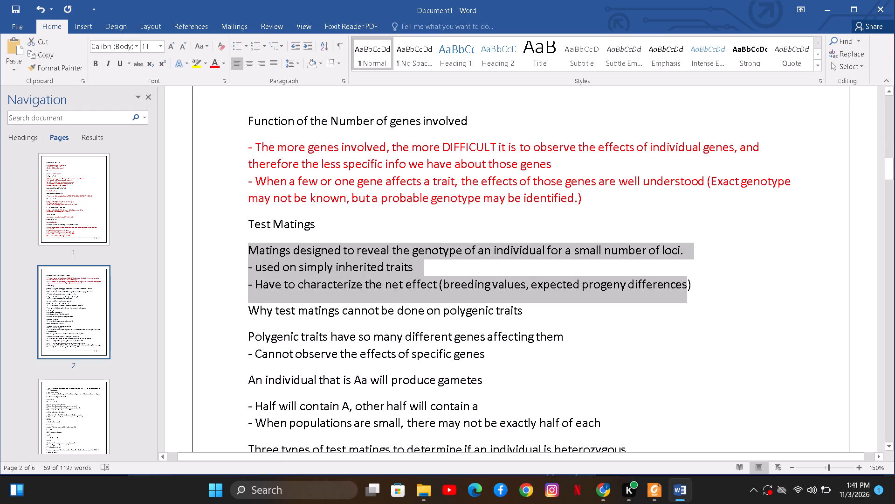
left_click_drag(640, 297, 696, 298)
left_click(757, 282)
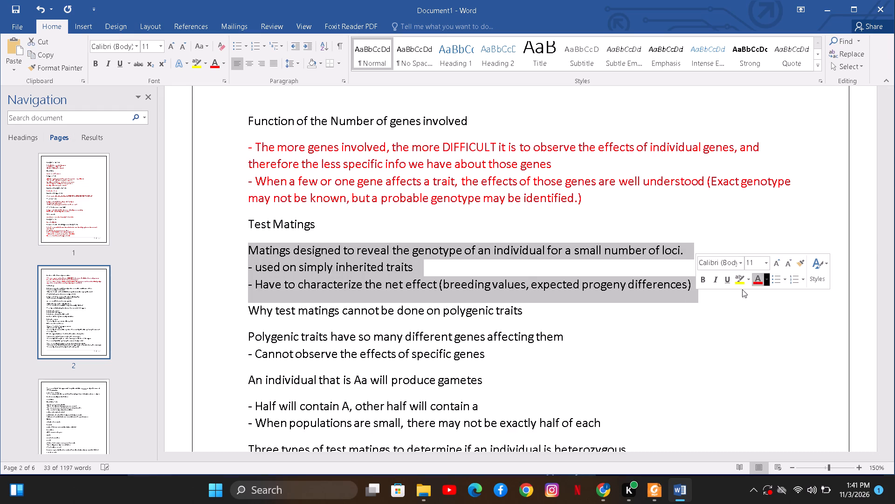
scroll(376, 349, "down", 2)
left_click_drag(248, 252, 249, 251)
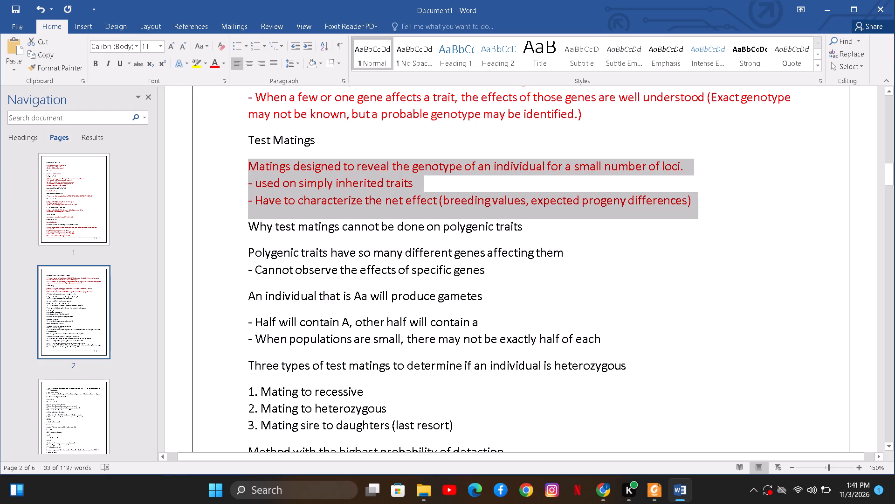
left_click_drag(249, 251, 496, 266)
left_click(556, 248)
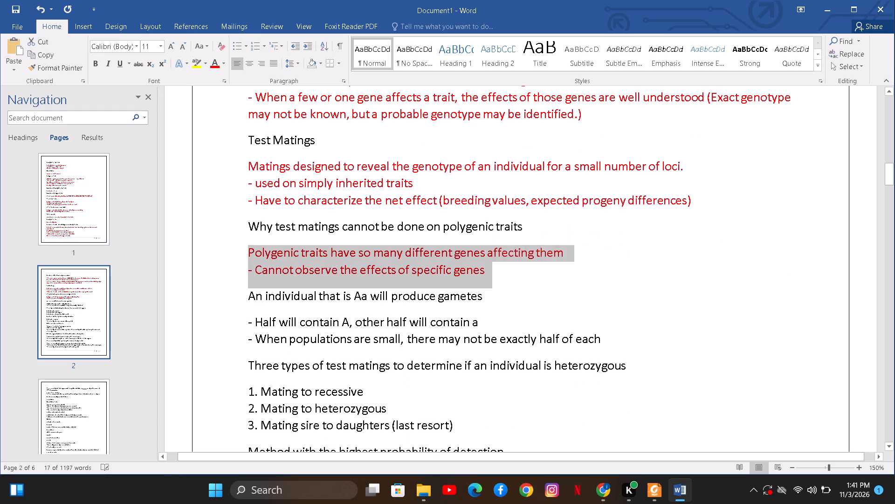
Colour the definitions under "An individual that is Aa will produce gametes" and "Three types of test matings to determine if an individual is heterozygous" red.
scroll(440, 311, "down", 2)
left_click_drag(245, 236, 520, 252)
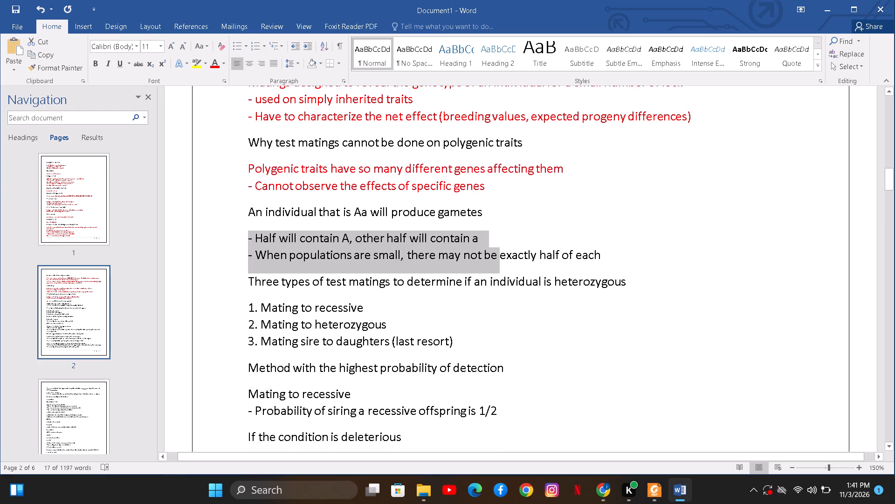
left_click_drag(520, 252, 605, 264)
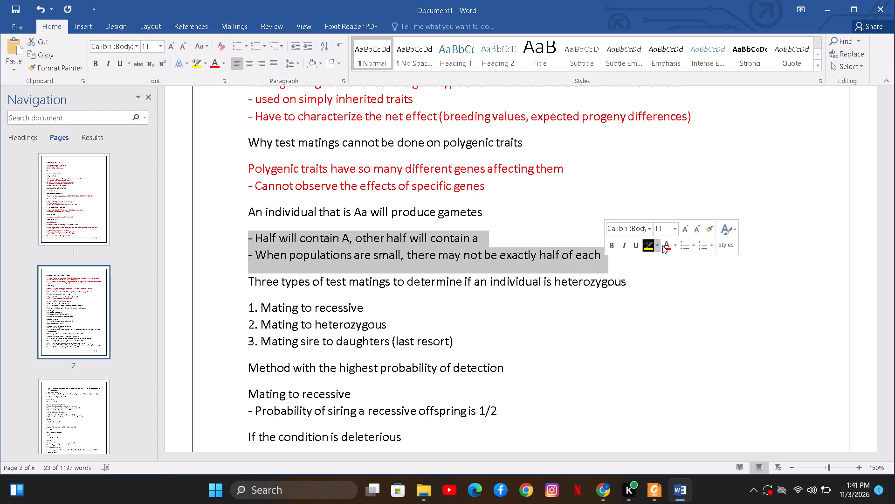
left_click(664, 245)
scroll(548, 268, "down", 3)
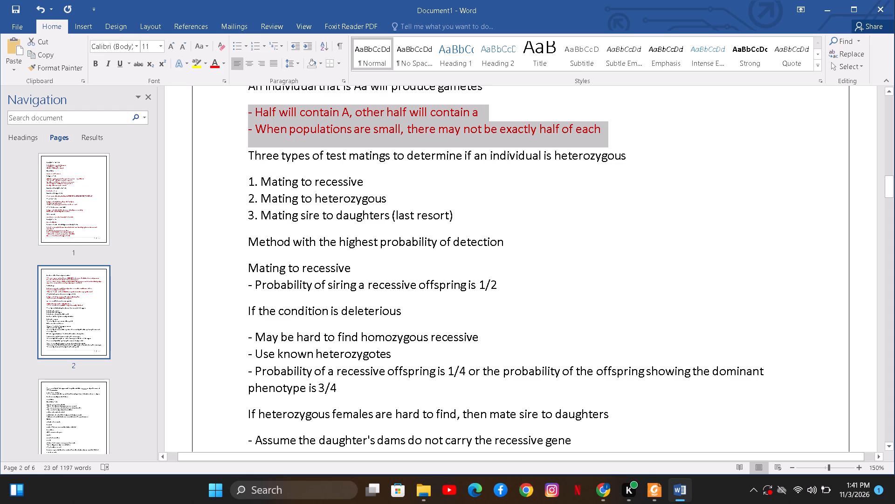
left_click_drag(242, 181, 466, 219)
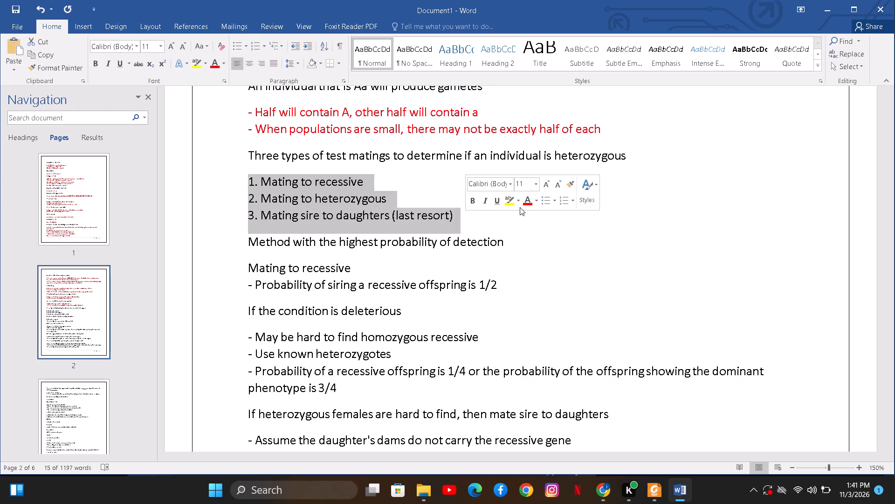
left_click(527, 203)
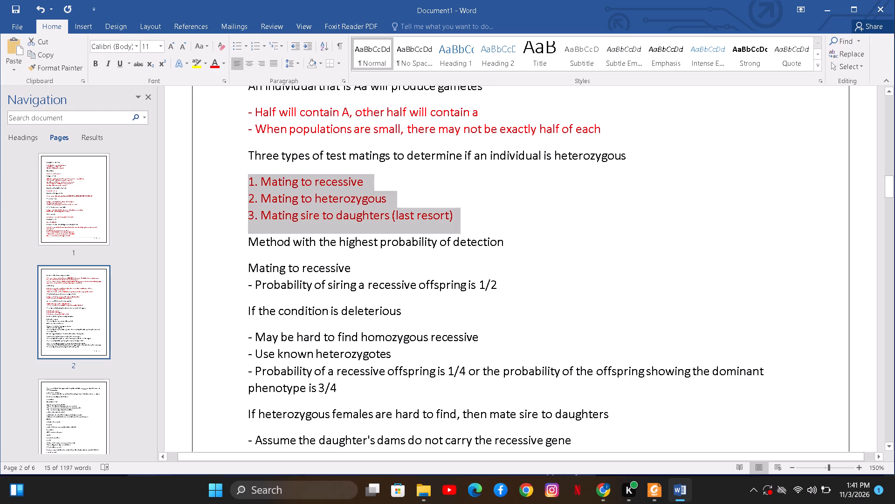
Colour the definitions under "Method with the highest probability of detection" and "If the condition is deleterious" red.
left_click_drag(246, 268, 509, 287)
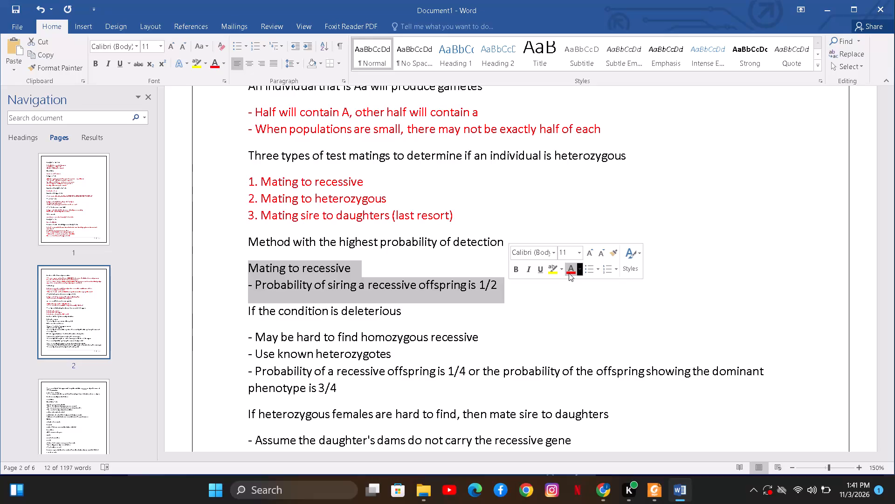
left_click(569, 273)
scroll(565, 276, "down", 3)
left_click_drag(244, 211, 285, 218)
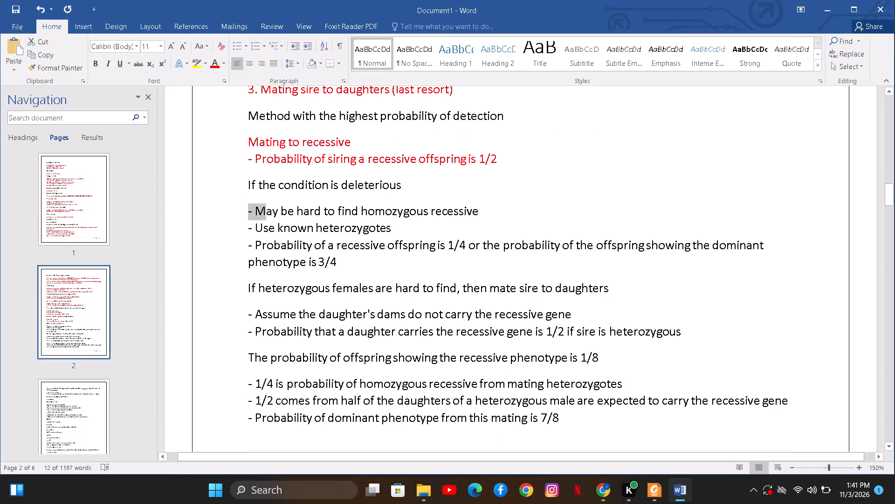
left_click_drag(285, 218, 405, 259)
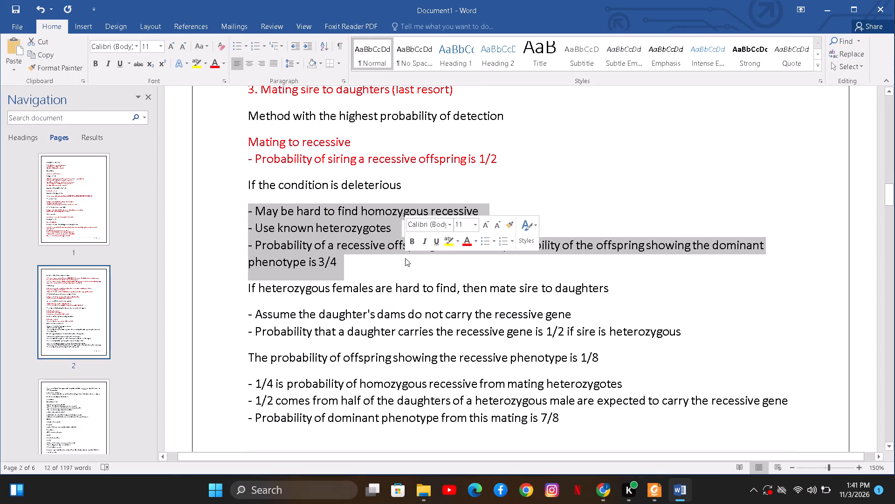
left_click(469, 241)
Colour everything on page 2 below "If heterozygous females are hard to find, then mate sire to daughters" red, including the 1/8 probability line.
scroll(298, 319, "down", 3)
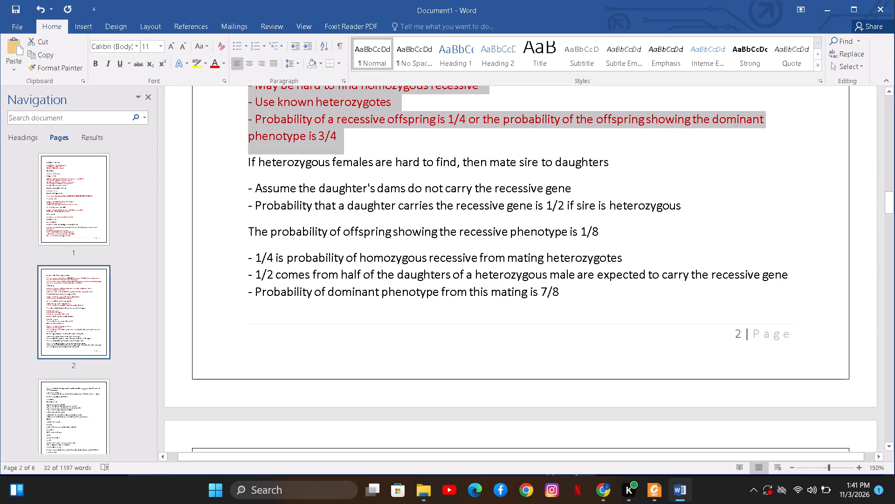
left_click_drag(243, 190, 573, 299)
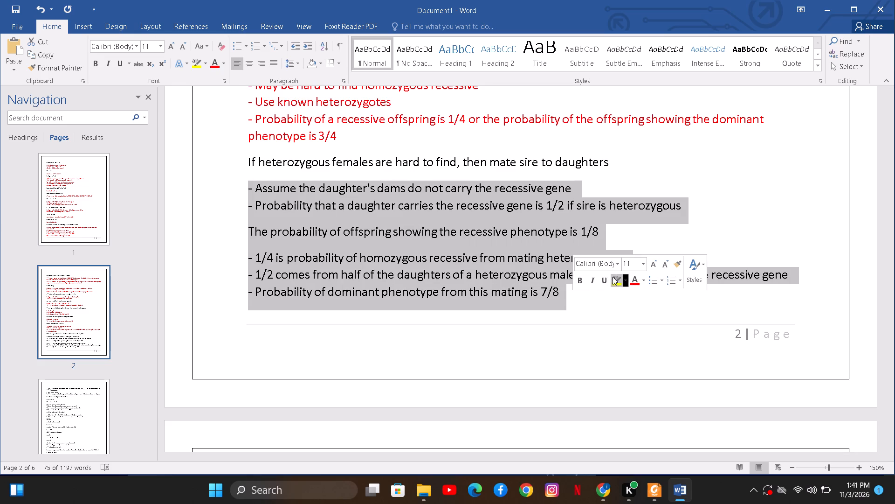
left_click(634, 279)
Colour the line "diminishes ; increases" near the start of page 3 red.
scroll(579, 309, "down", 2)
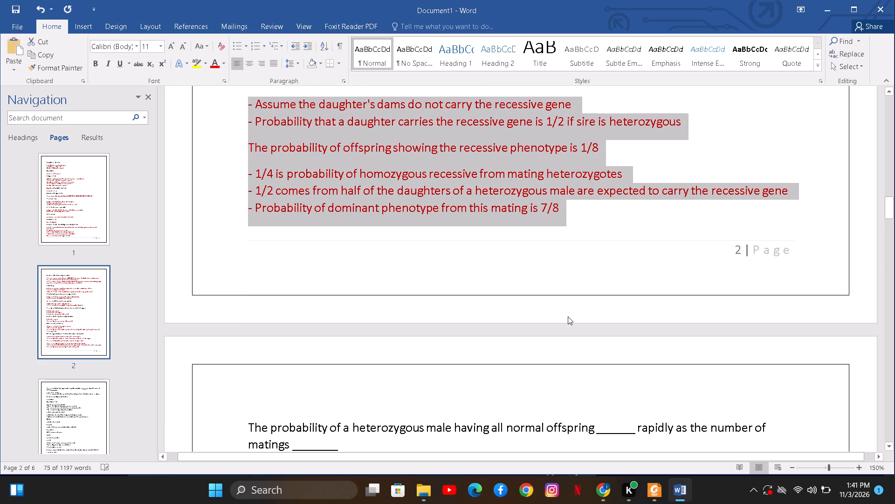
scroll(567, 317, "down", 3)
scroll(456, 333, "down", 1)
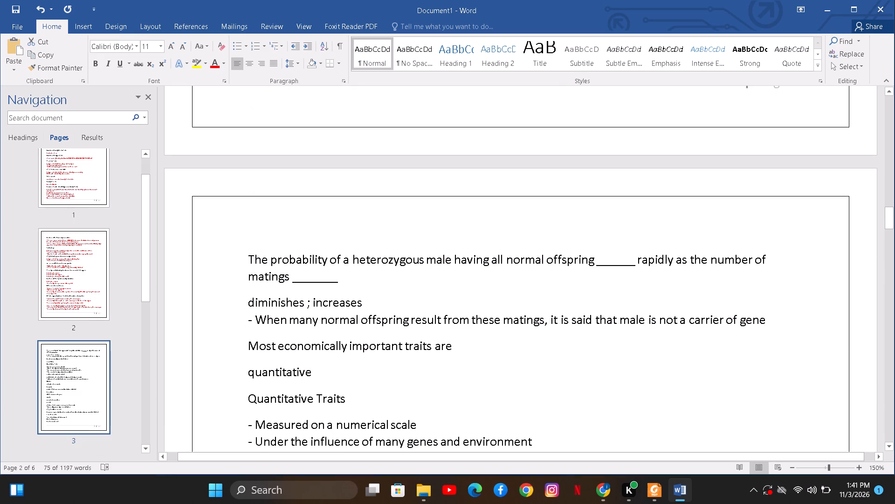
left_click(215, 313)
left_click(205, 303)
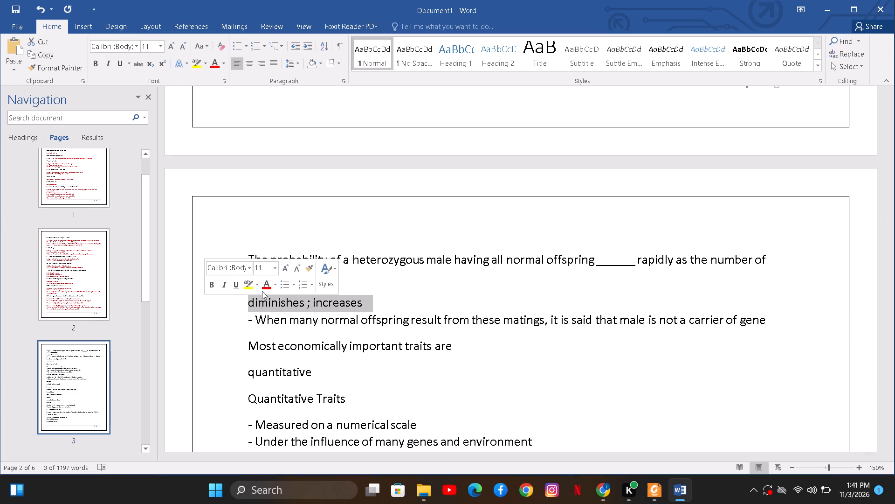
left_click(268, 287)
Switch to the Quizlet set in Chrome and examine the card about a heterozygous male having all normal offspring to see its full definition.
scroll(268, 287, "down", 4)
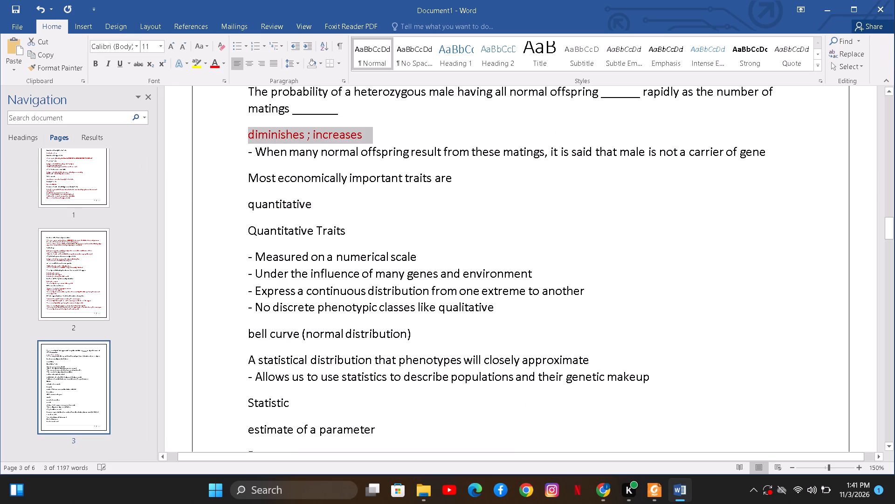
left_click(218, 180)
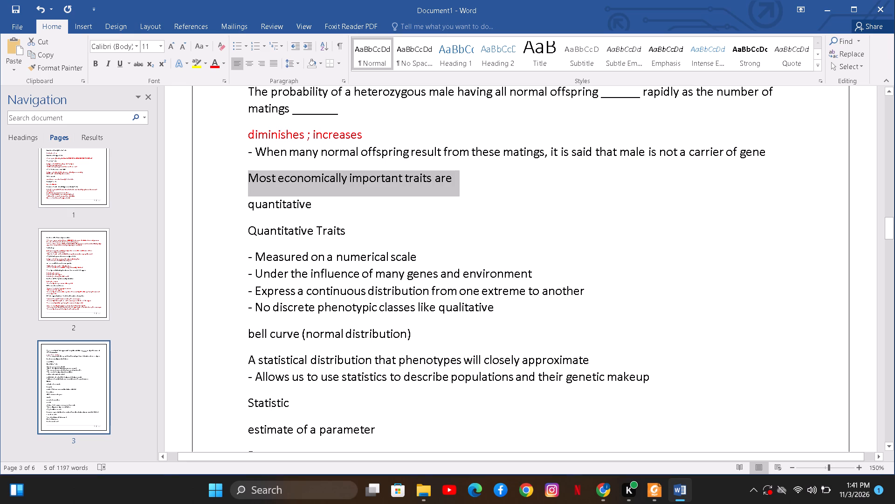
left_click(603, 487)
scroll(318, 326, "down", 1)
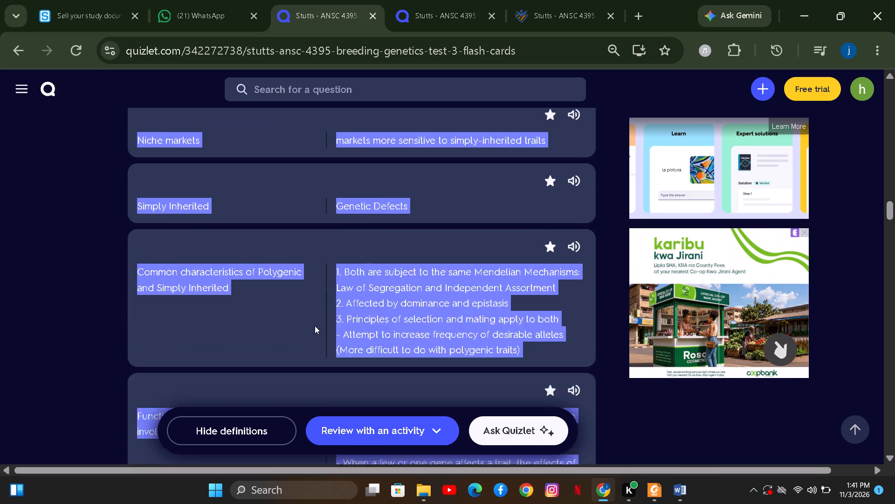
scroll(315, 326, "down", 5)
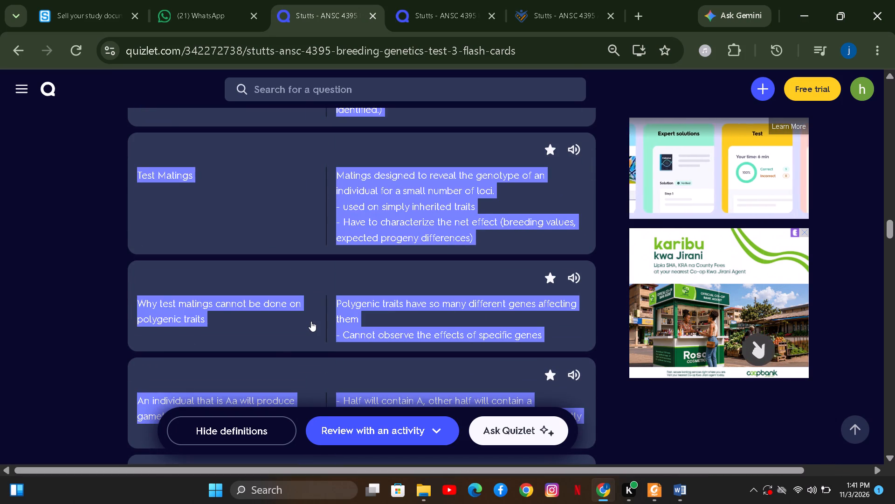
scroll(311, 321, "down", 3)
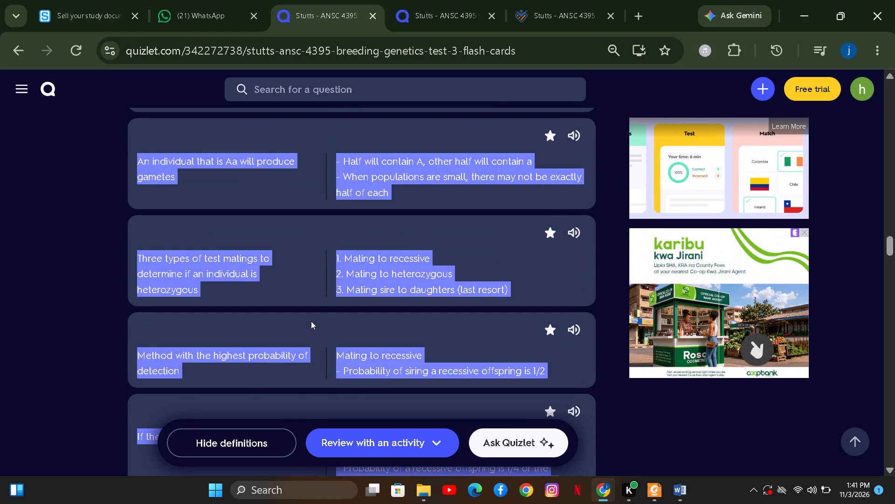
scroll(311, 321, "down", 1)
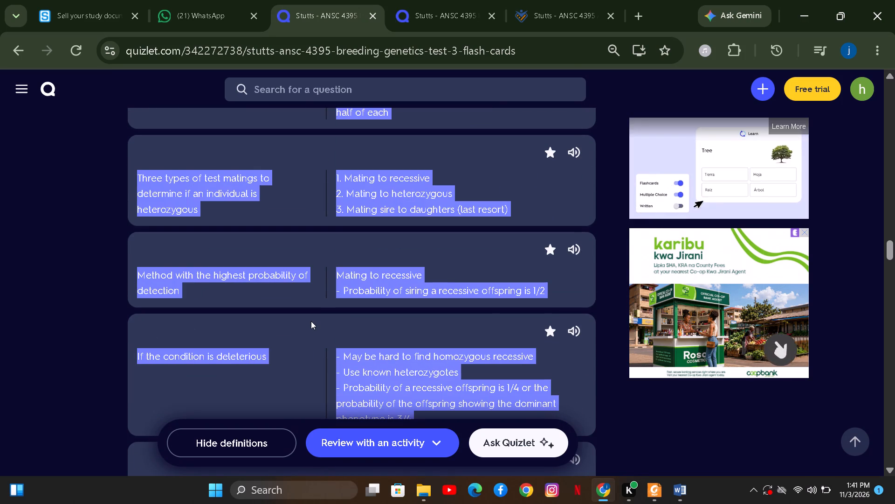
scroll(311, 322, "down", 2)
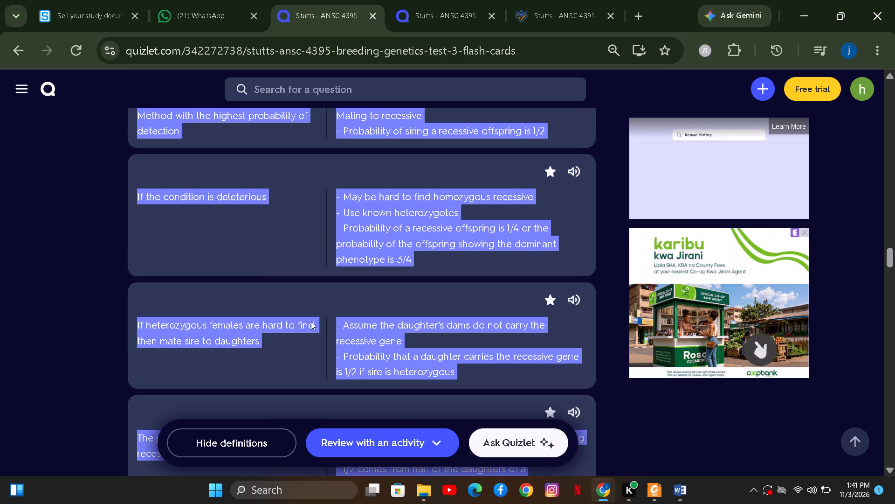
scroll(311, 322, "down", 2)
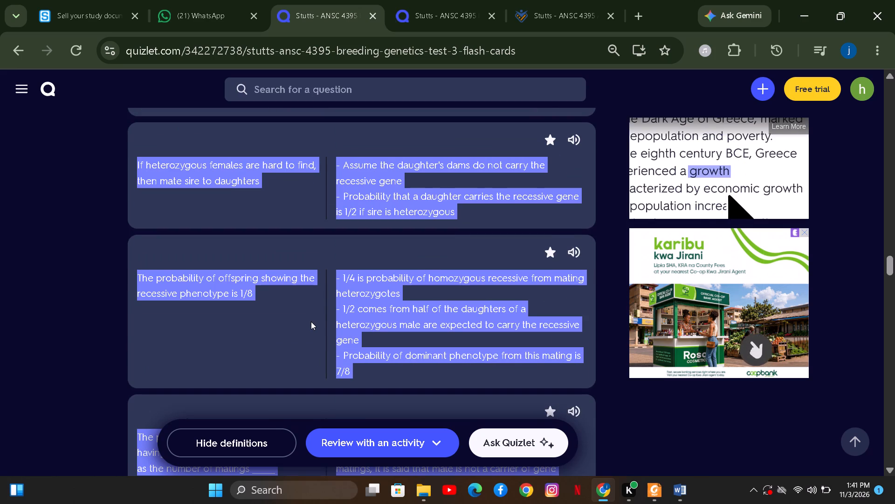
scroll(311, 321, "down", 1)
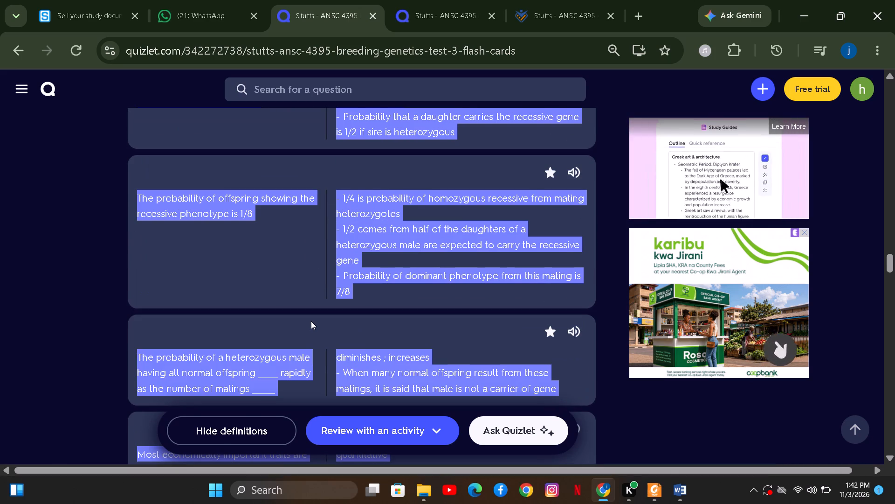
scroll(311, 321, "down", 1)
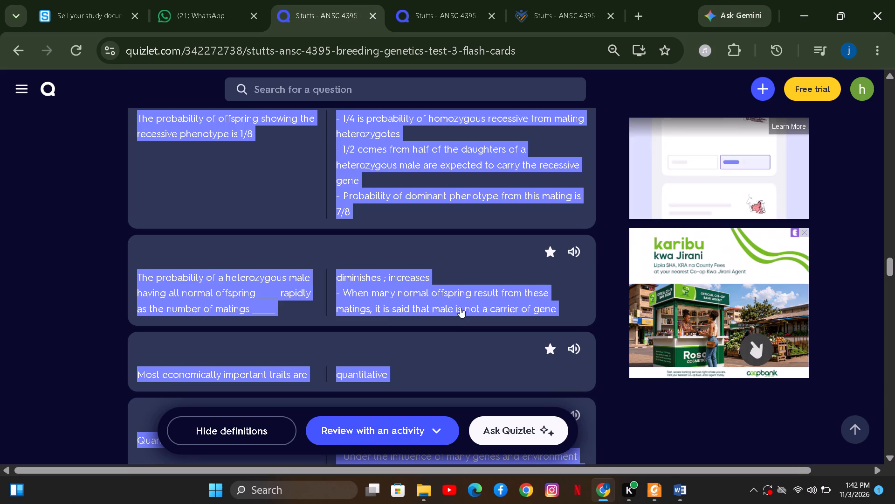
scroll(464, 306, "down", 1)
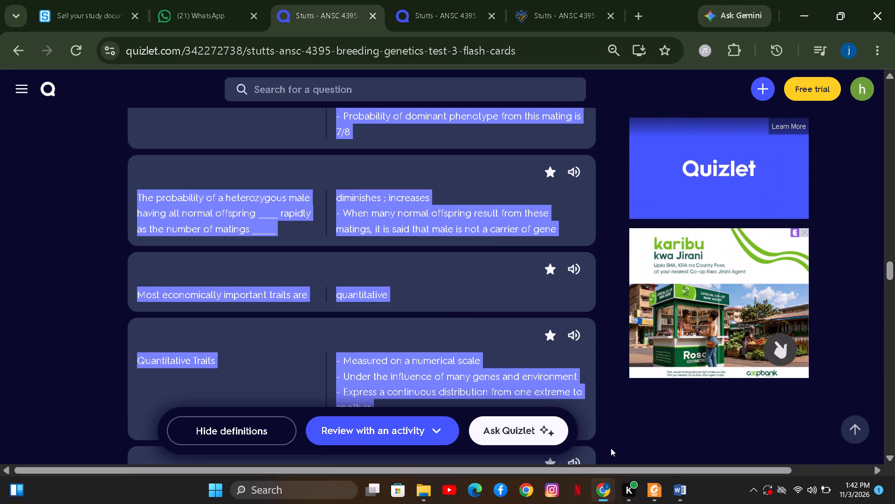
Back in the Word document, colour the line "- When many normal offspring result from these matings…" red.
left_click(605, 492)
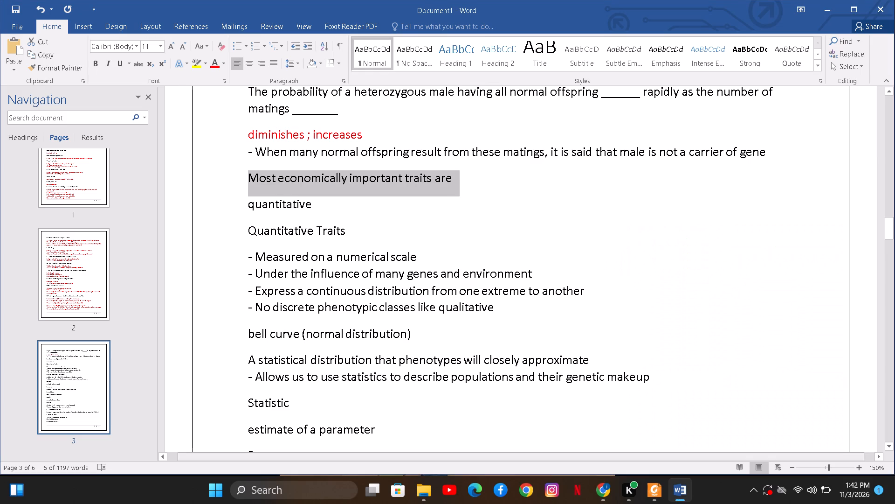
left_click(222, 155)
left_click(282, 134)
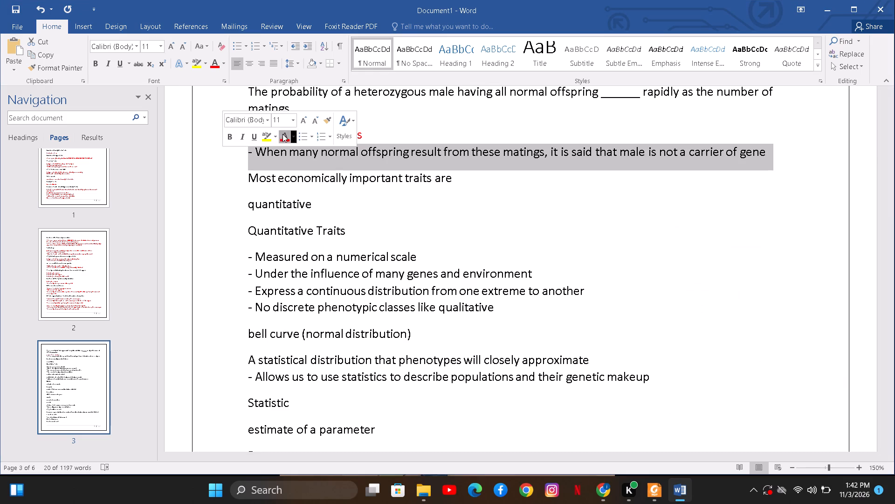
Recheck the Quizlet cards and colour the definitions under "Most economically important traits are" and "Quantitative Traits" red in the Word document.
left_click(600, 492)
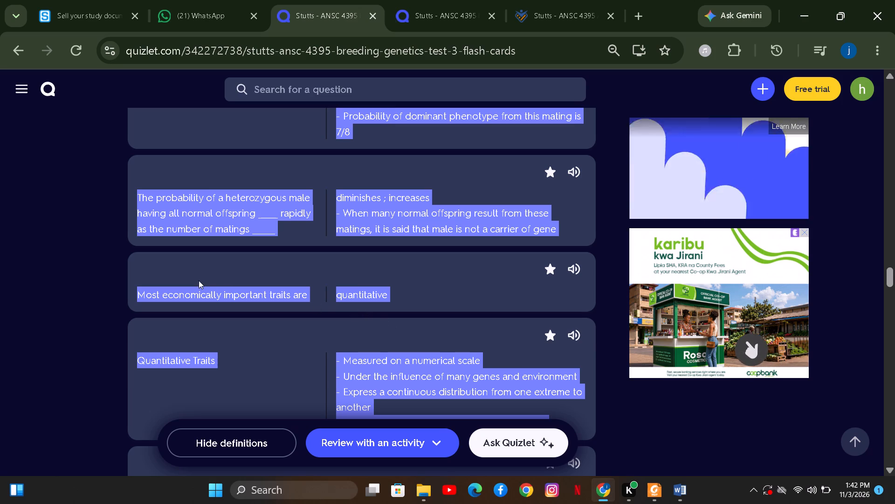
left_click(600, 489)
left_click(229, 210)
left_click(288, 192)
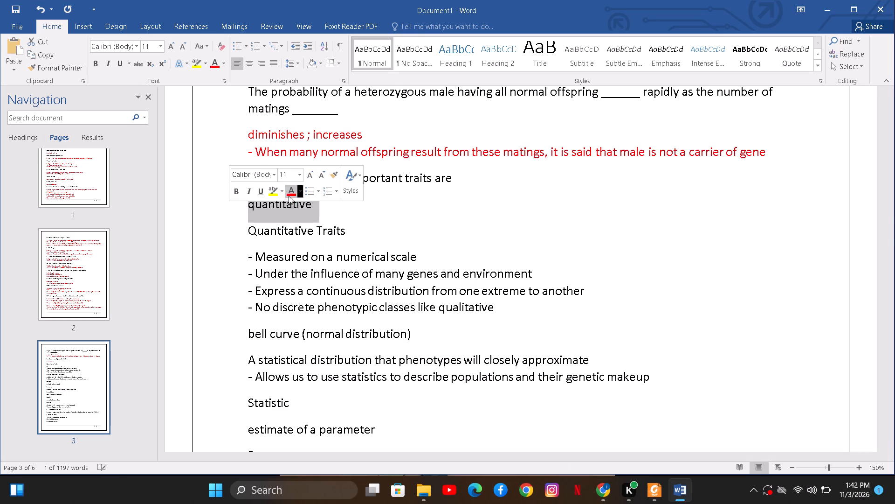
left_click_drag(244, 259, 540, 312)
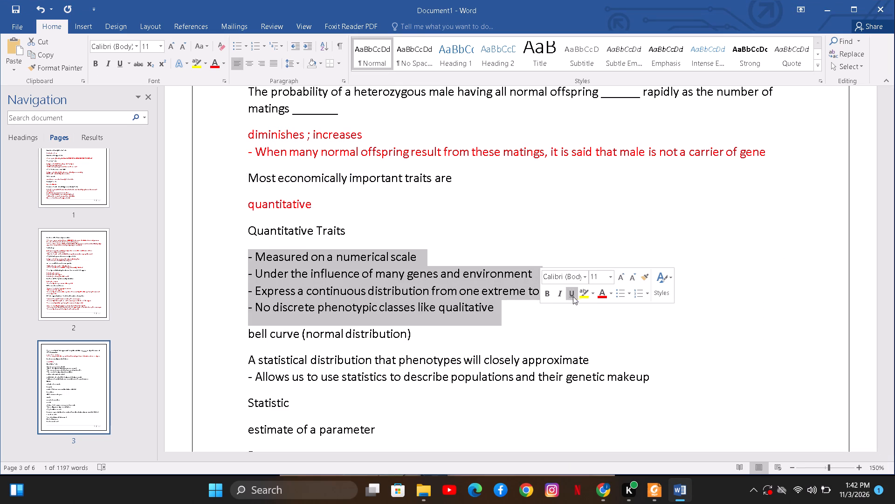
left_click(600, 294)
Colour the definitions under "bell curve (normal distribution)", "Statistic", "Parameter" and "Population" on page 3 red.
scroll(424, 280, "down", 3)
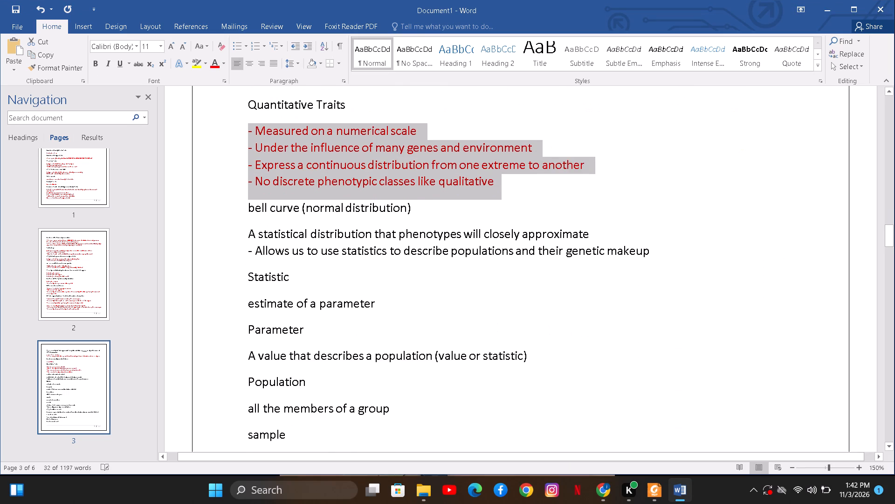
left_click_drag(250, 237, 395, 255)
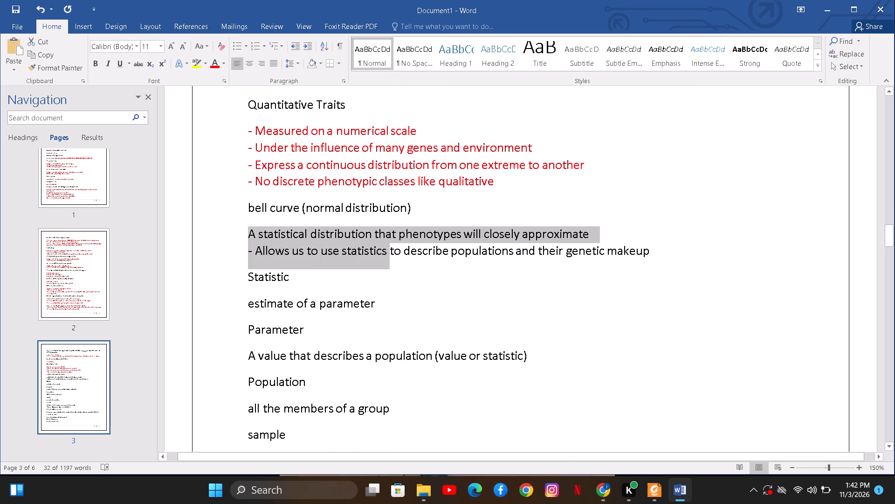
left_click_drag(395, 255, 661, 259)
left_click(720, 242)
scroll(504, 291, "down", 2)
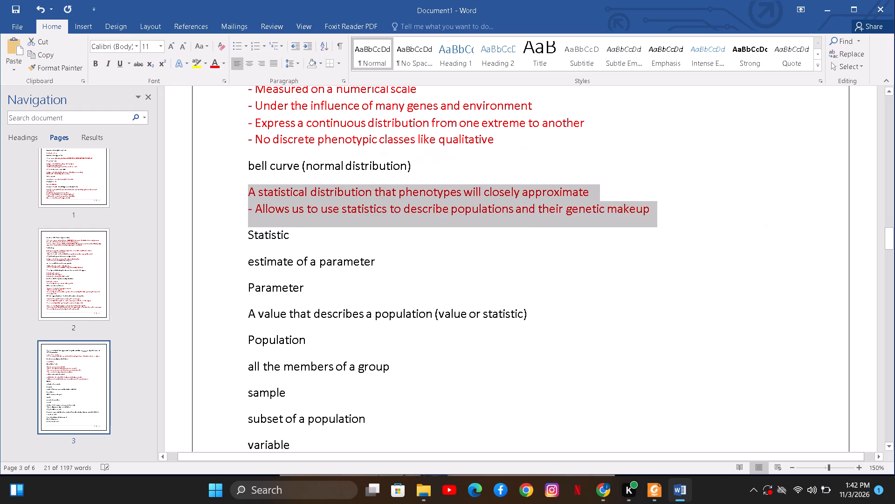
scroll(471, 282, "down", 1)
left_click(209, 182)
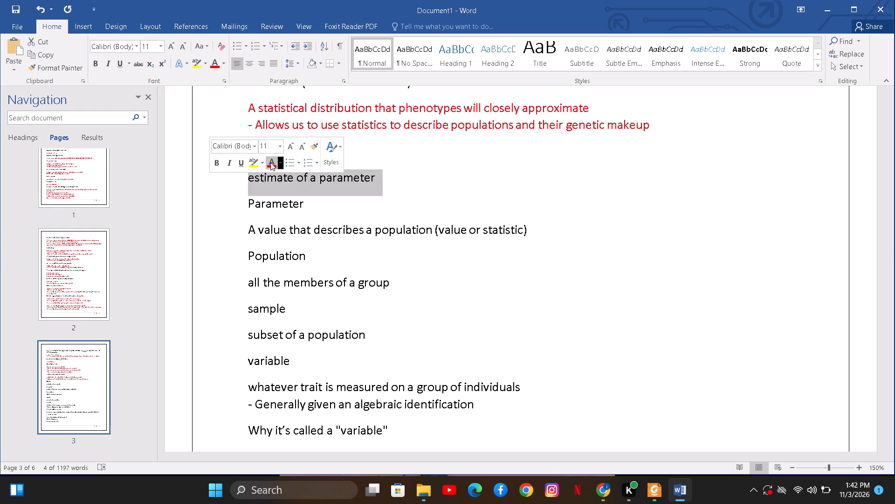
left_click(270, 162)
left_click(227, 235)
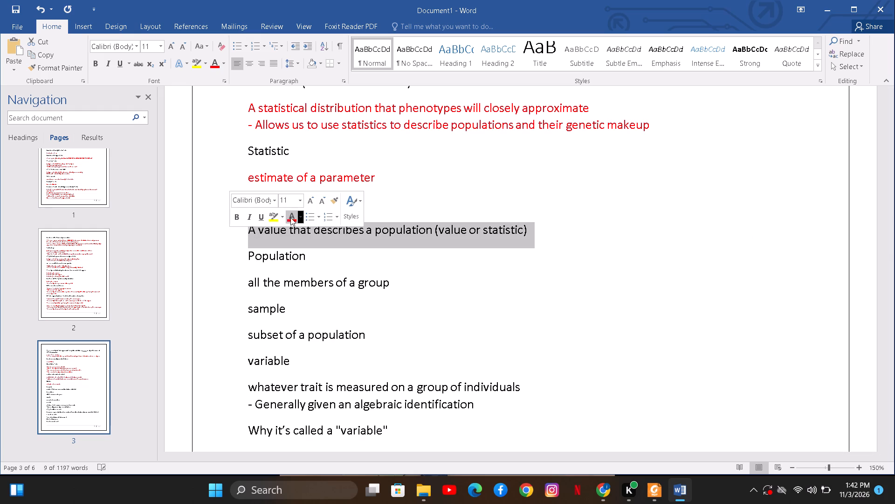
left_click(290, 217)
left_click(220, 290)
left_click(282, 267)
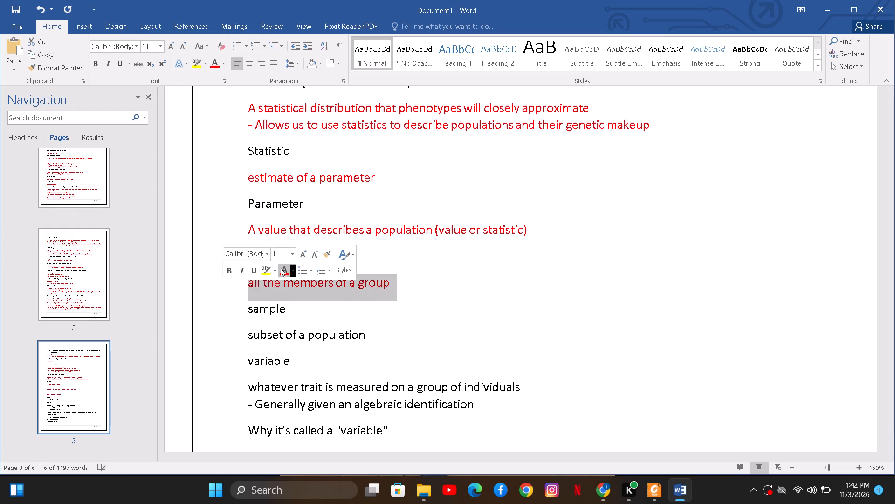
Switch to the Quizlet set in Chrome and examine the cards from "bell curve" through "variable" to check which text is the definition.
scroll(281, 268, "down", 2)
left_click(605, 492)
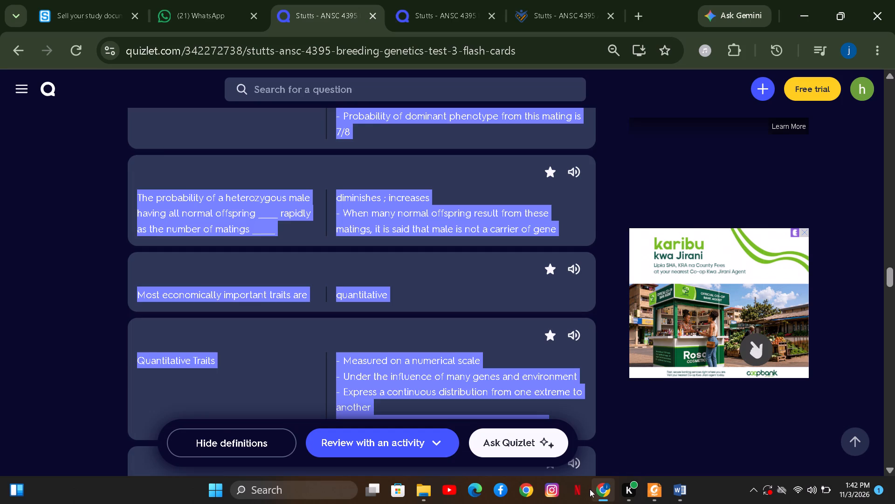
scroll(326, 374, "down", 2)
scroll(277, 348, "down", 2)
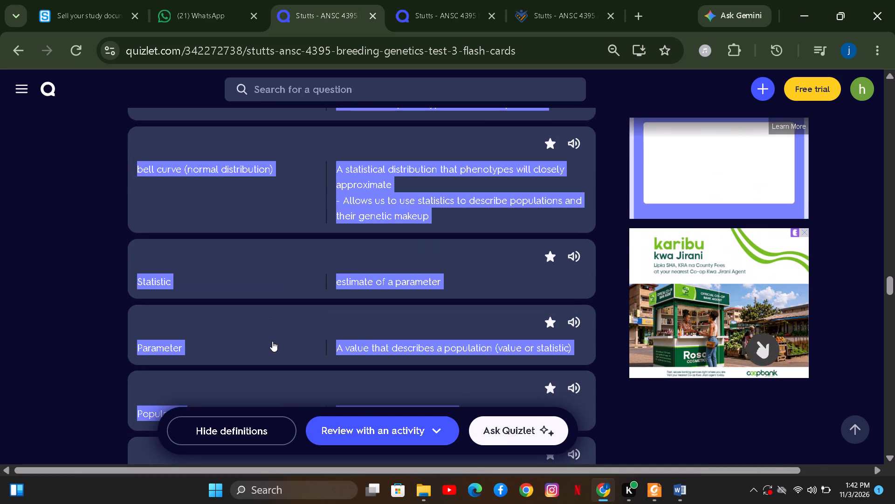
scroll(272, 341, "down", 3)
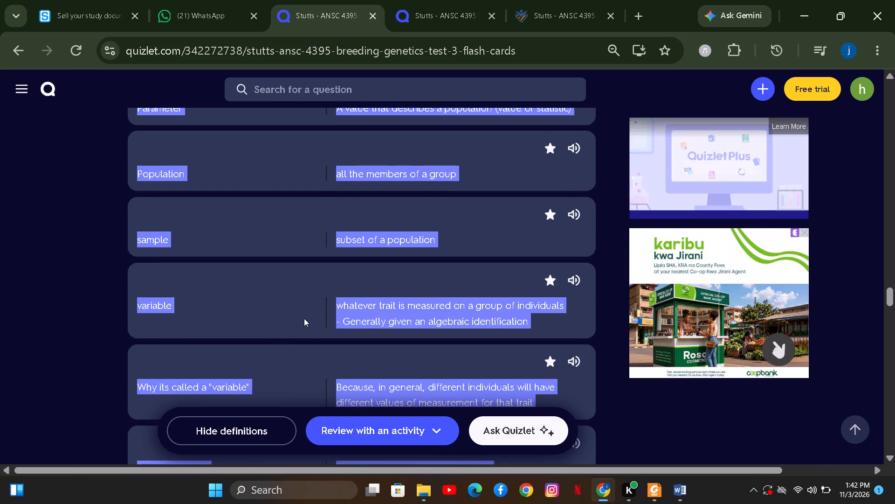
Back in the Word document, colour the definitions under "sample", "variable", "Why it's called a 'variable'" and "discrete variable" red.
left_click(599, 489)
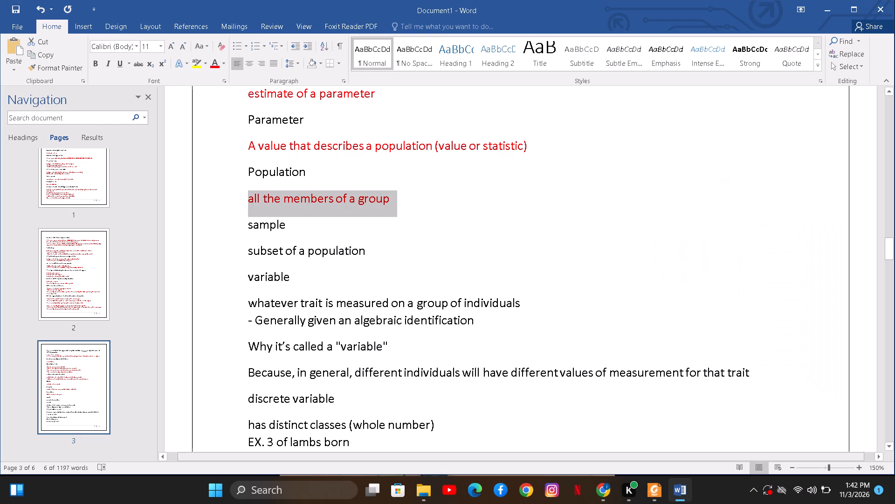
left_click(204, 254)
left_click(266, 239)
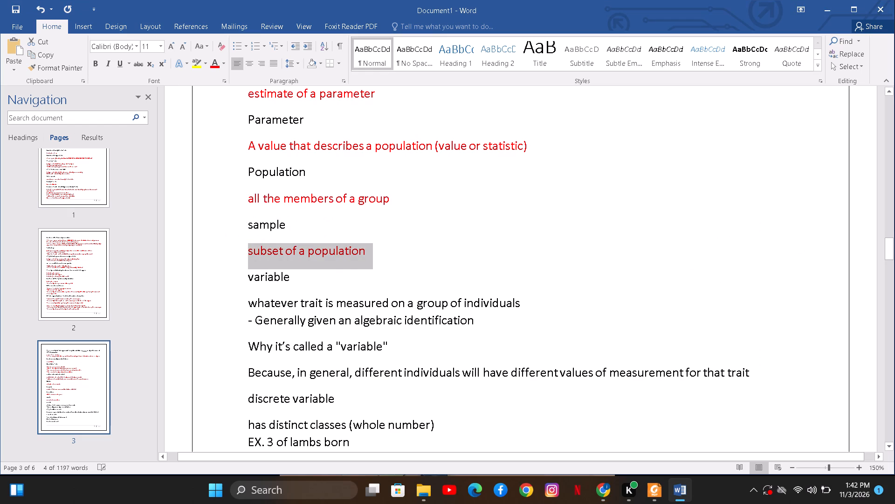
left_click_drag(245, 297, 483, 317)
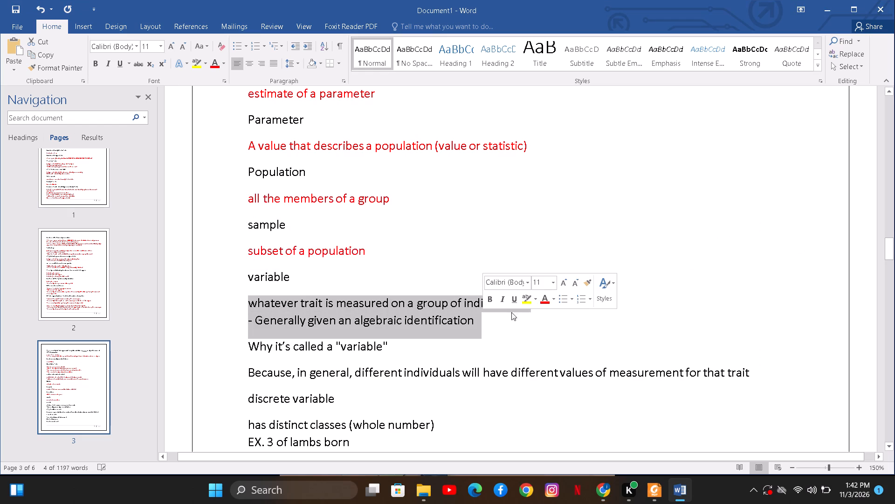
left_click(545, 298)
scroll(519, 306, "down", 2)
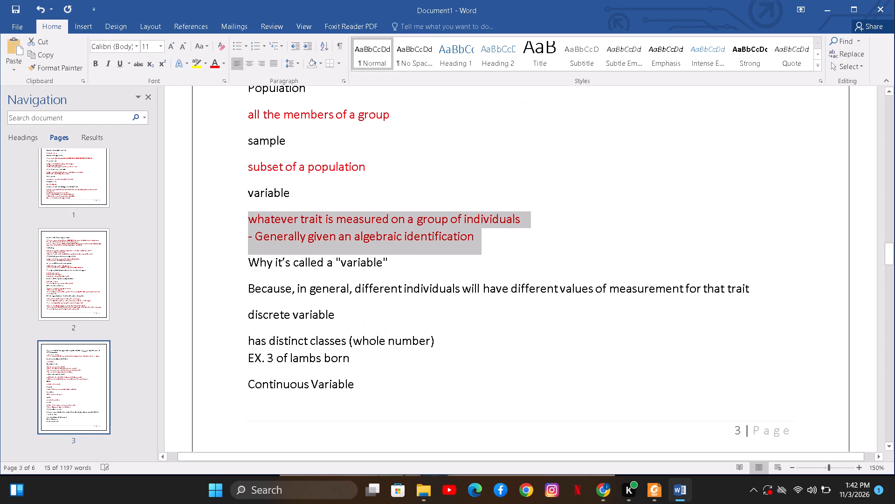
left_click(213, 287)
left_click(278, 270)
scroll(278, 270, "down", 2)
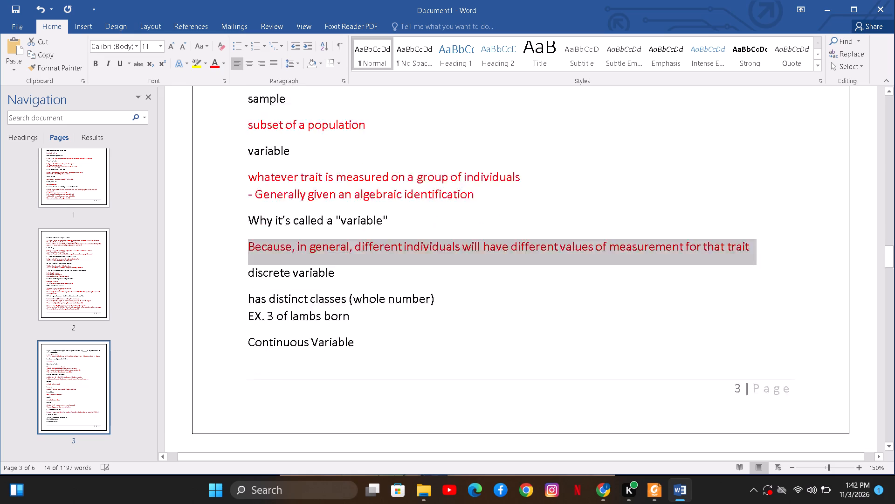
left_click_drag(247, 260, 353, 277)
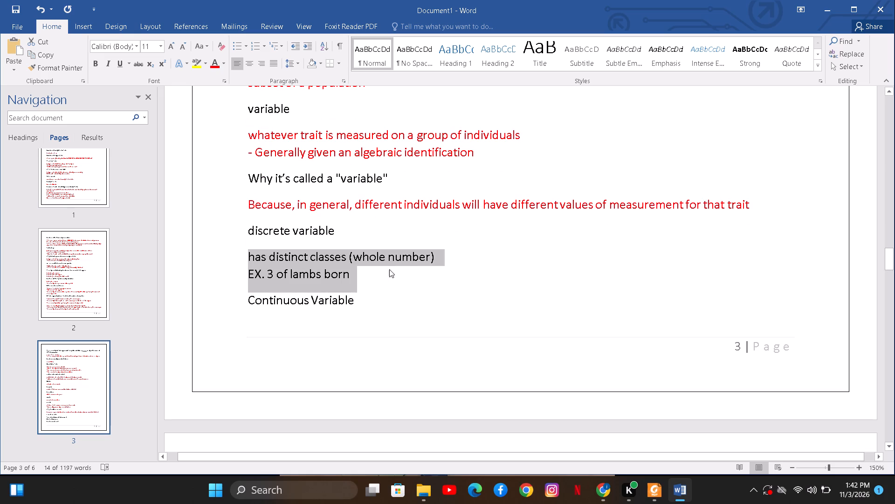
left_click(411, 259)
Switch to the Quizlet set in Chrome and examine the cards from "discrete variable" through "Mean (average)" to tell terms from definitions.
scroll(402, 273, "down", 5)
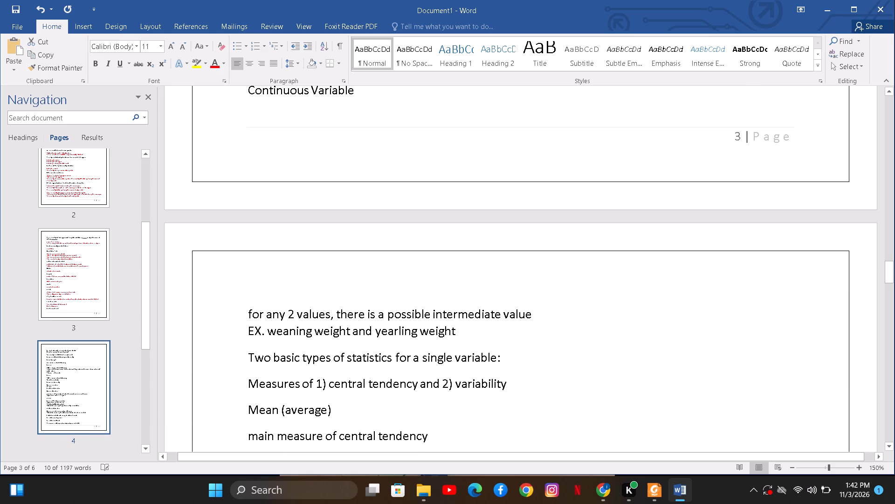
scroll(375, 278, "down", 1)
scroll(372, 278, "up", 2)
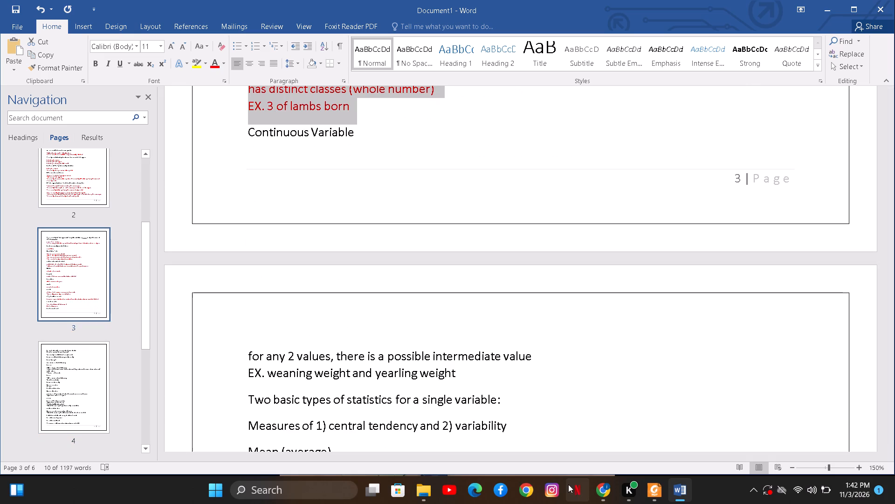
left_click(599, 491)
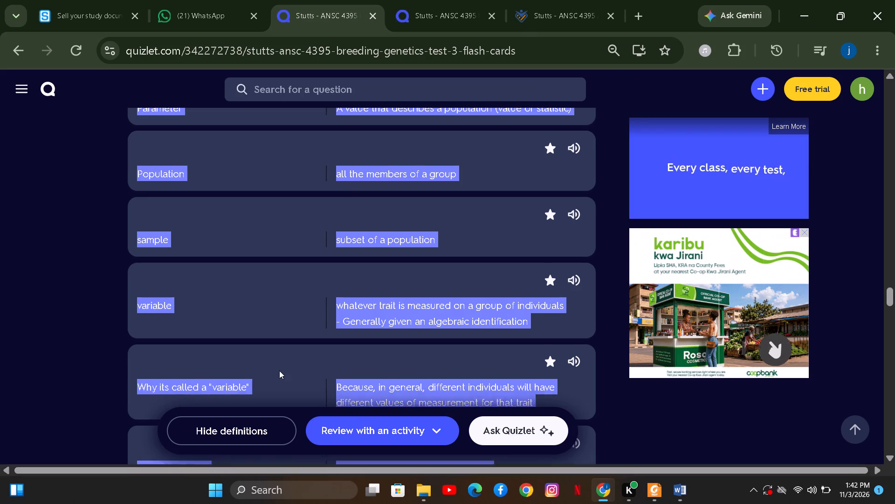
scroll(279, 370, "down", 3)
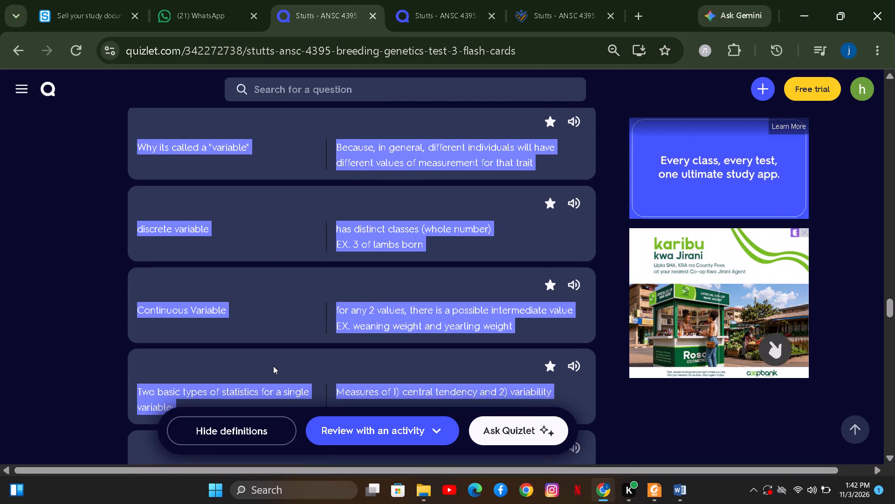
left_click(603, 492)
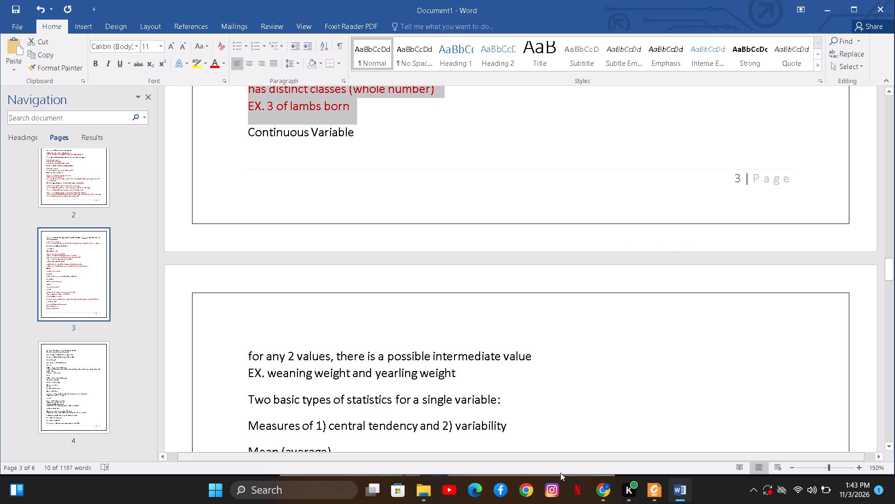
left_click(602, 490)
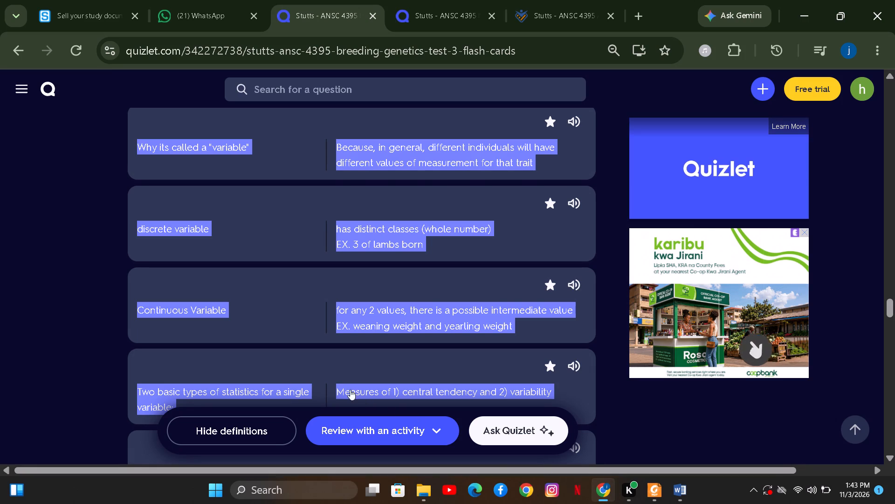
scroll(286, 379, "down", 1)
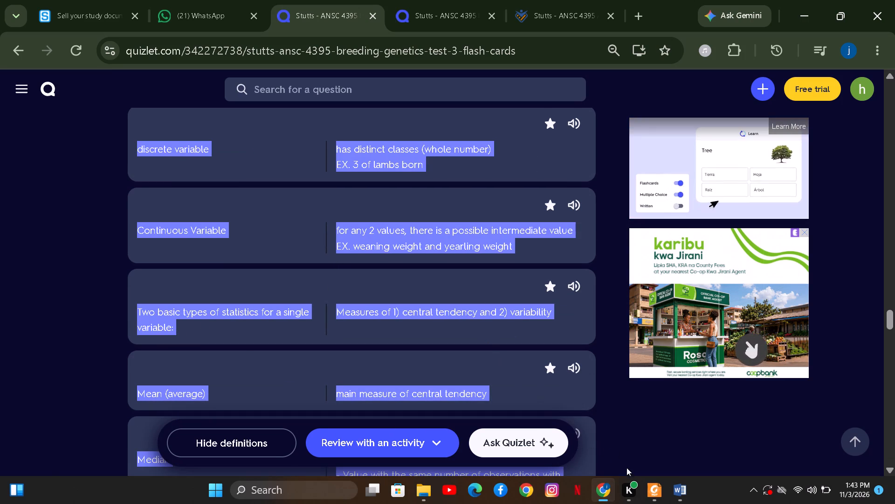
Back in the Word document, colour the definitions of "Continuous Variable", "Two basic types of statistics for a single variable:" and "Mean (average)" on page 4 red.
left_click(604, 484)
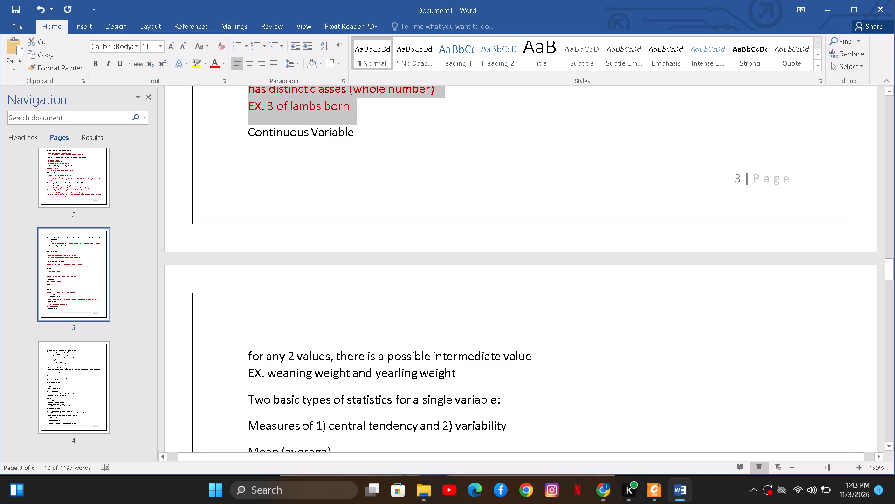
scroll(289, 348, "down", 2)
left_click_drag(245, 269, 433, 272)
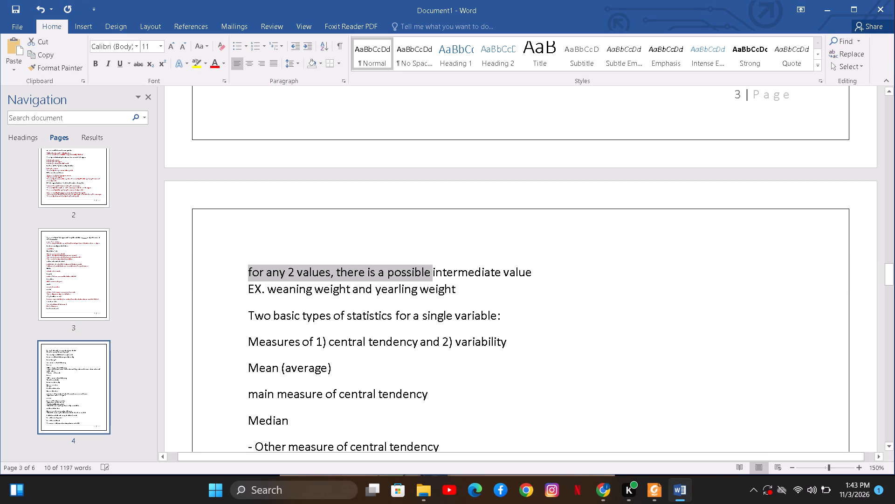
left_click_drag(433, 272, 477, 286)
left_click(537, 267)
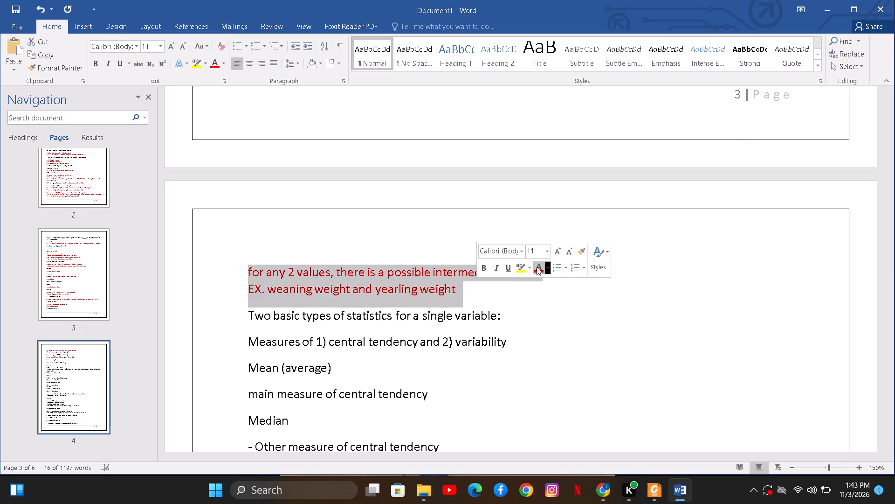
scroll(536, 268, "down", 2)
left_click(227, 259)
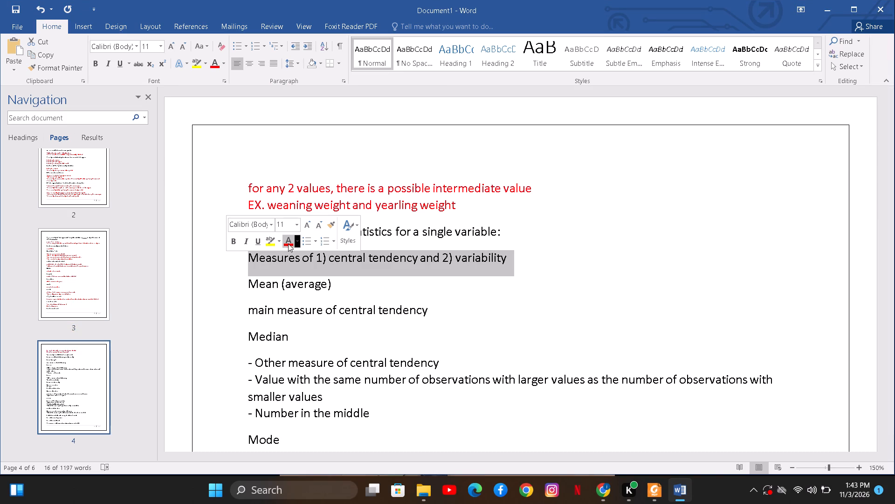
left_click(289, 245)
left_click(234, 322)
left_click(294, 303)
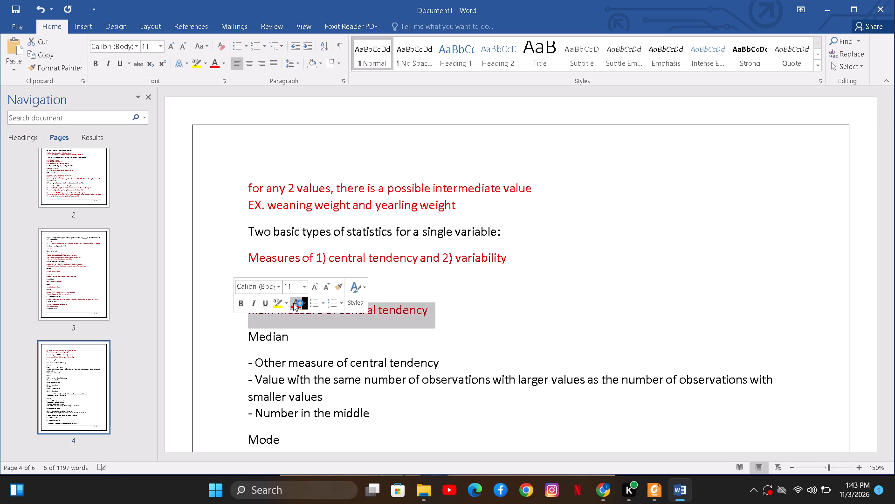
Colour the multi-line definitions under "Median" and "Mode" on page 4 red.
scroll(293, 303, "down", 2)
left_click_drag(248, 280, 331, 302)
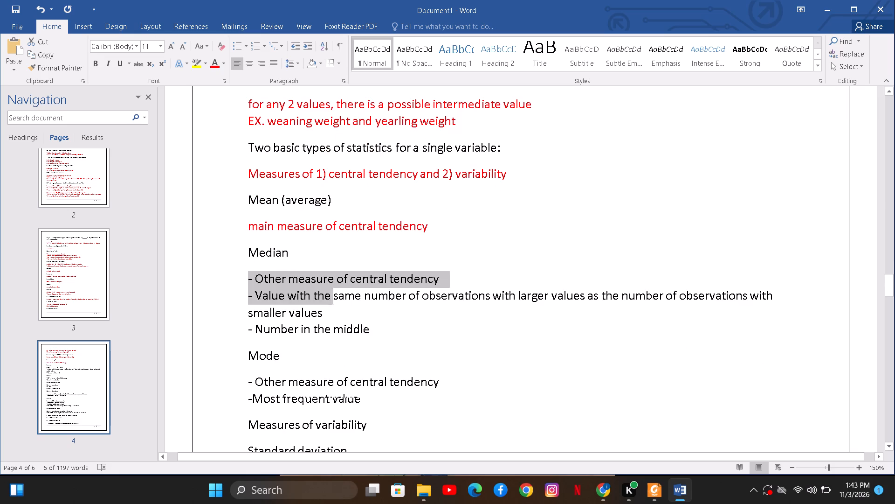
left_click_drag(331, 302, 365, 333)
left_click(420, 322)
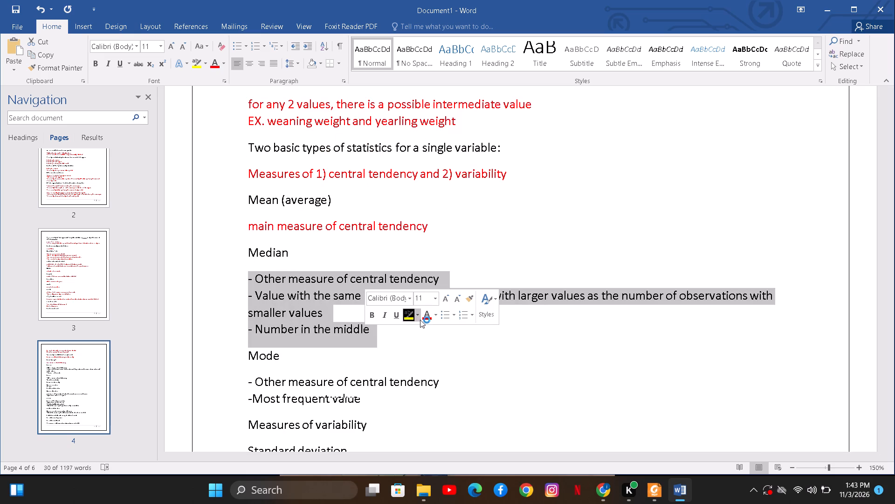
left_click(424, 319)
scroll(406, 321, "down", 3)
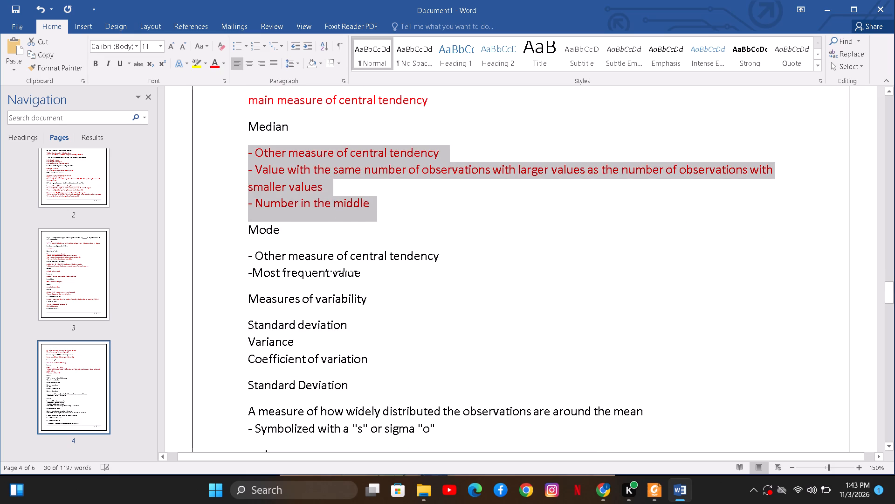
left_click_drag(248, 259, 381, 277)
left_click(442, 261)
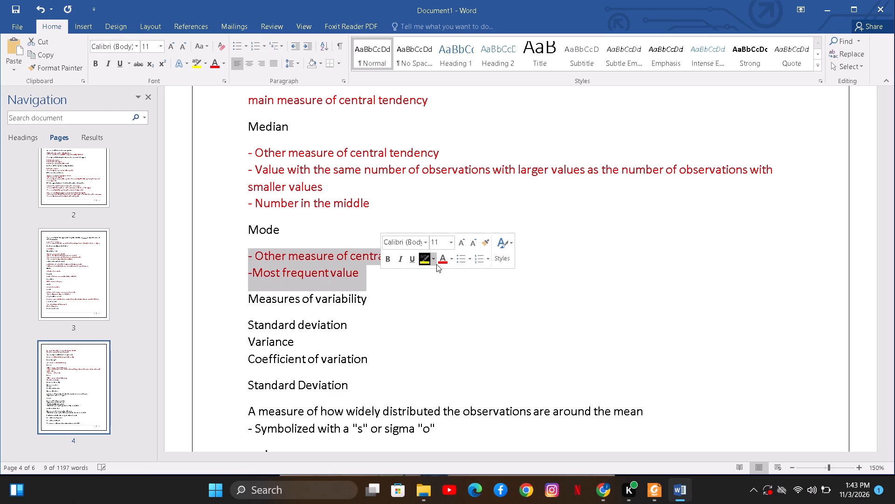
Colour the definitions under "Measures of variability" and "Standard Deviation" on page 4 red.
scroll(436, 264, "down", 2)
left_click_drag(244, 243, 348, 282)
left_click(410, 266)
scroll(343, 322, "down", 2)
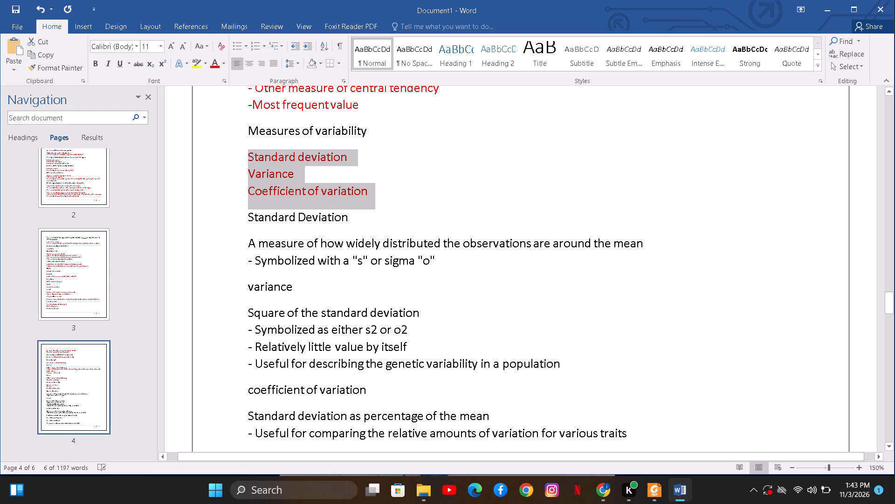
left_click_drag(245, 242, 446, 260)
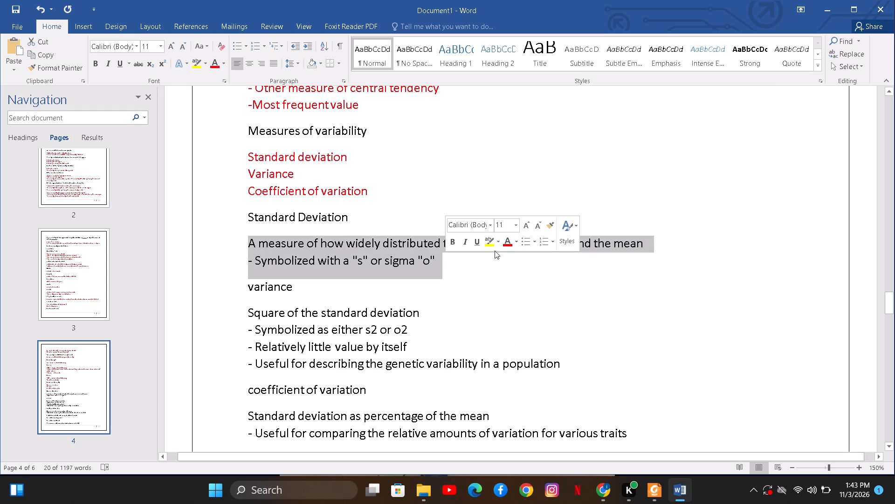
left_click(508, 241)
Colour the multi-line definitions under "variance" and "coefficient of variation" on page 4 red.
scroll(400, 321, "down", 3)
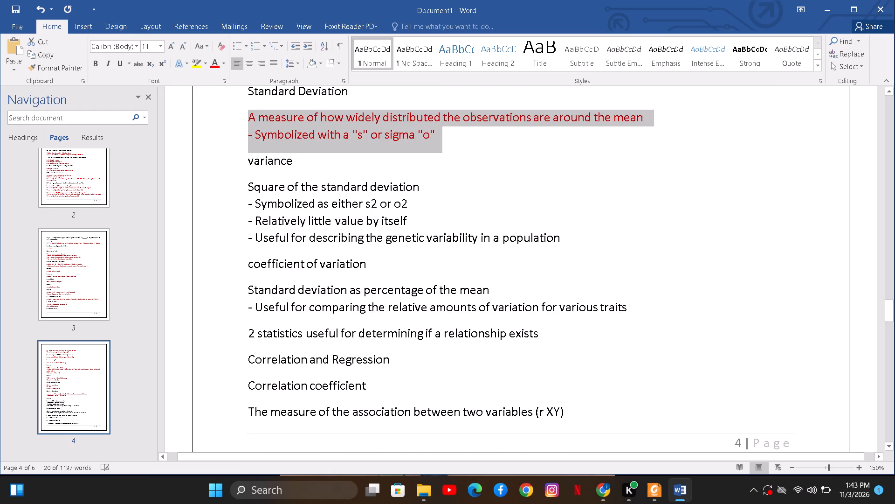
left_click_drag(241, 185, 570, 237)
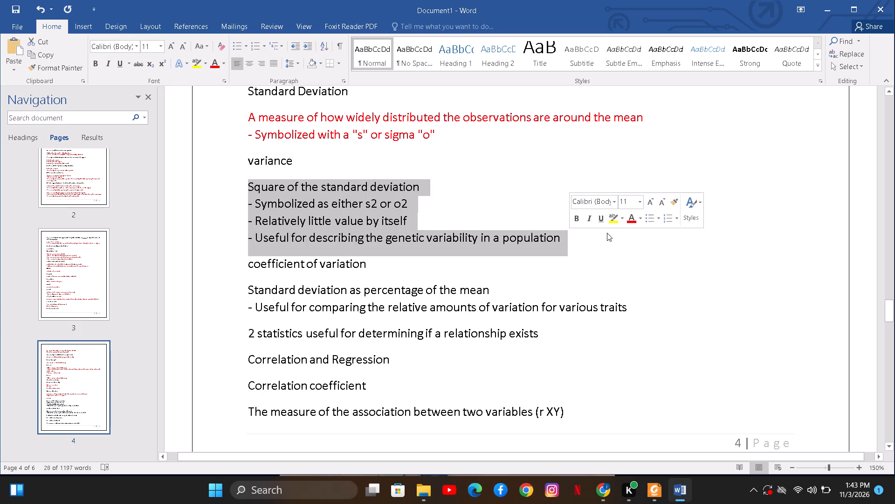
left_click(629, 221)
scroll(629, 215, "down", 3)
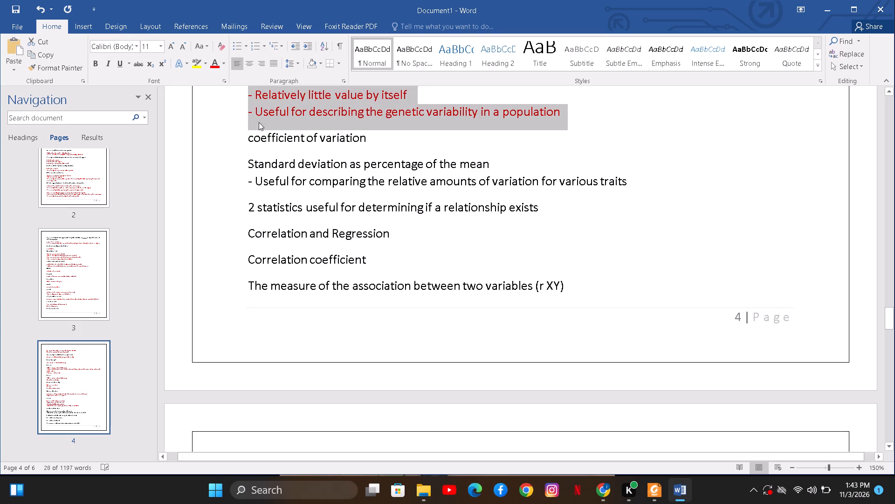
left_click_drag(246, 163, 641, 183)
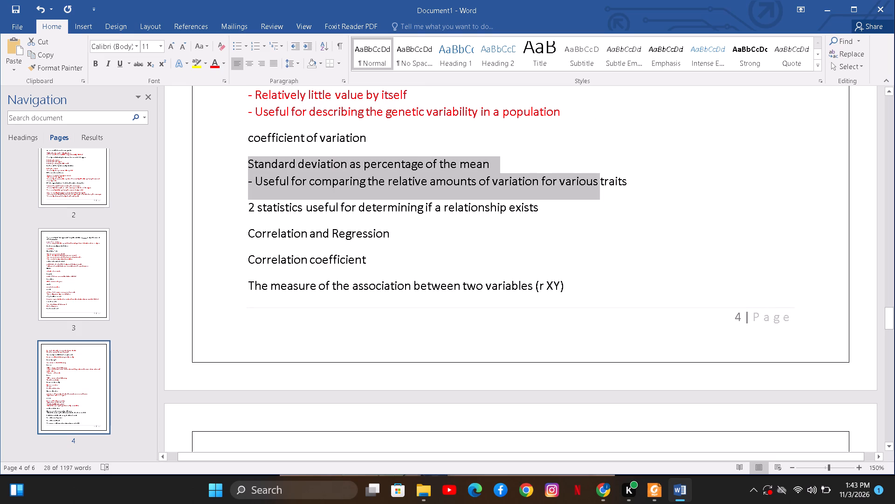
left_click_drag(641, 183, 642, 183)
left_click(699, 168)
Switch to the Quizlet set in Chrome and examine the cards from "Mean (average)" through "Correlation coefficient" to tell terms from definitions.
scroll(574, 208, "down", 2)
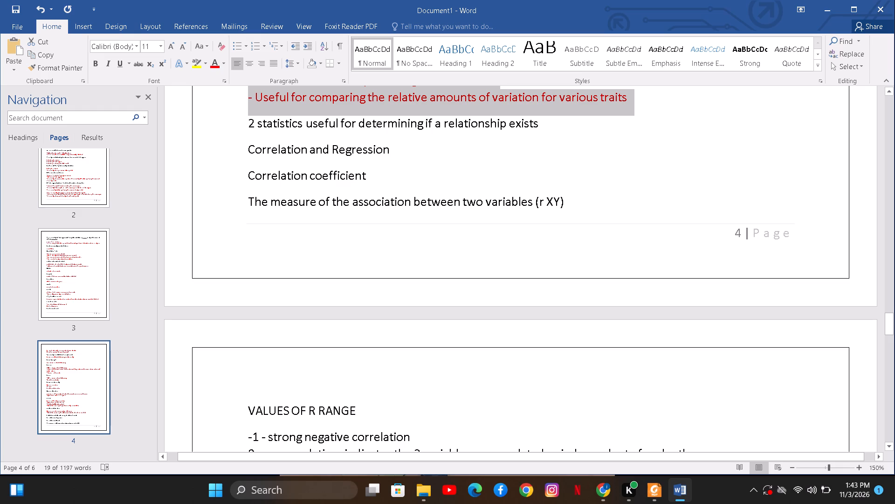
left_click(600, 490)
scroll(276, 308, "down", 3)
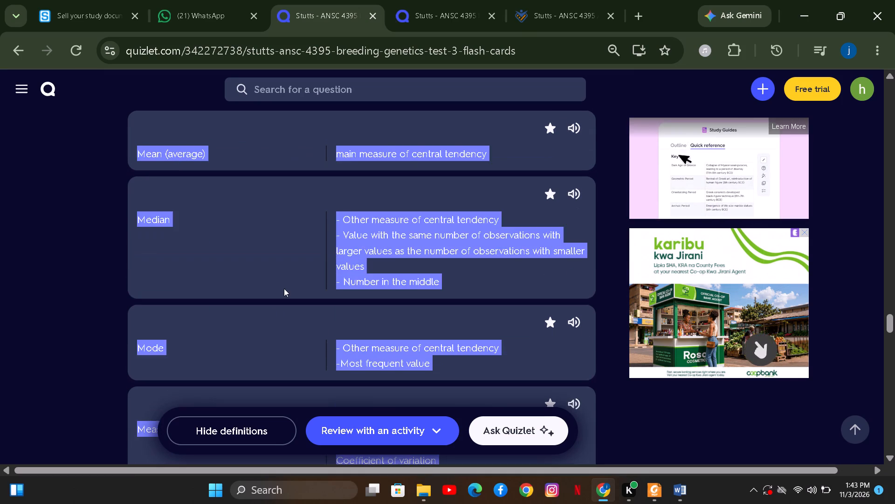
scroll(284, 288, "down", 3)
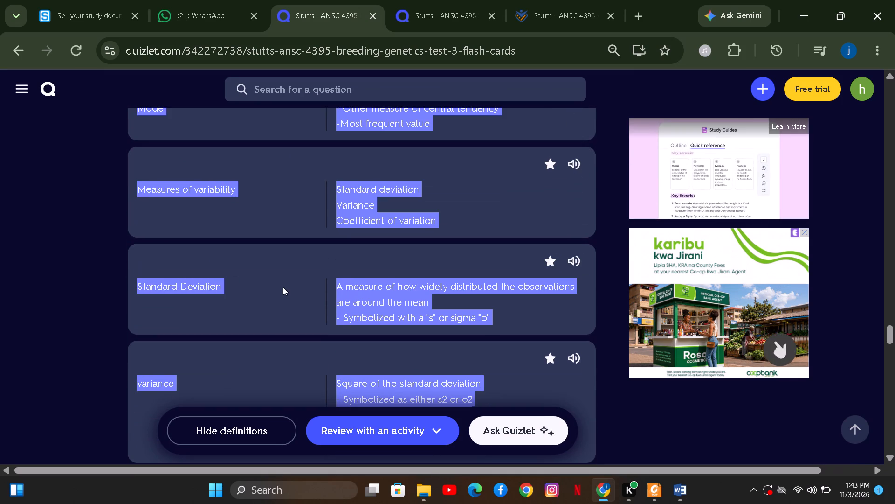
scroll(282, 287, "down", 1)
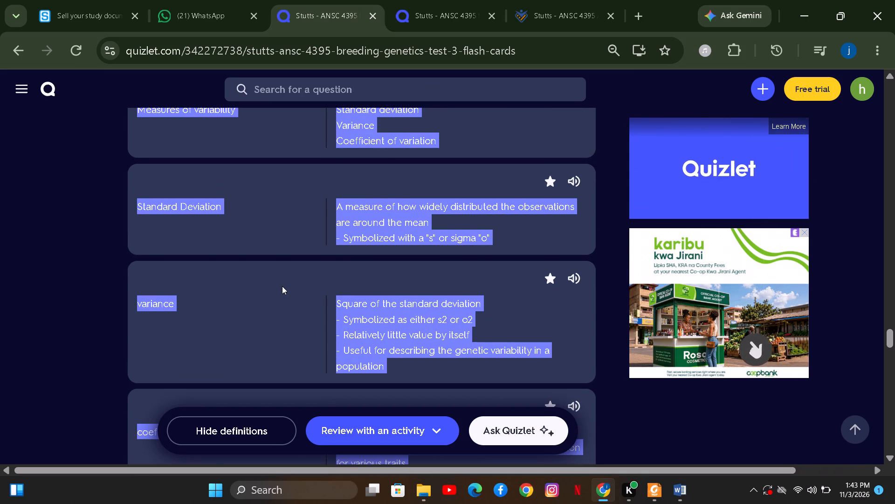
scroll(282, 286, "down", 3)
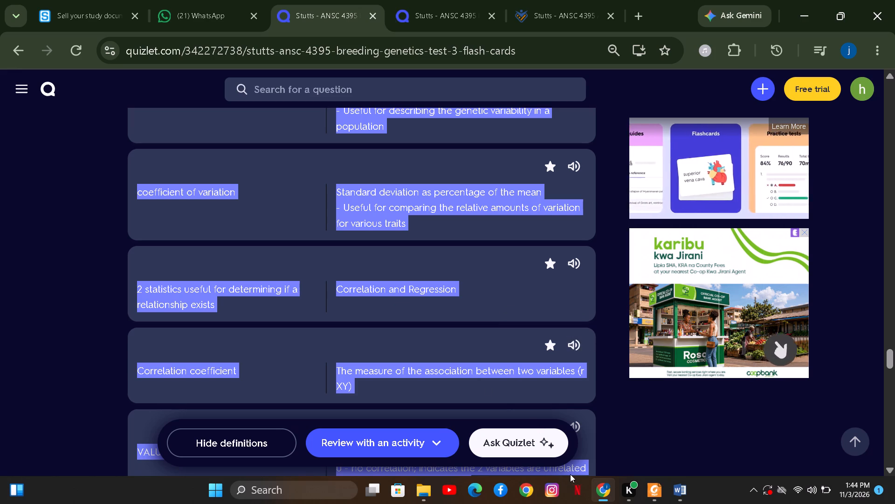
Back in the Word document, colour "Correlation and Regression" and the definition of "Correlation coefficient" at the end of page 4 red.
left_click(604, 488)
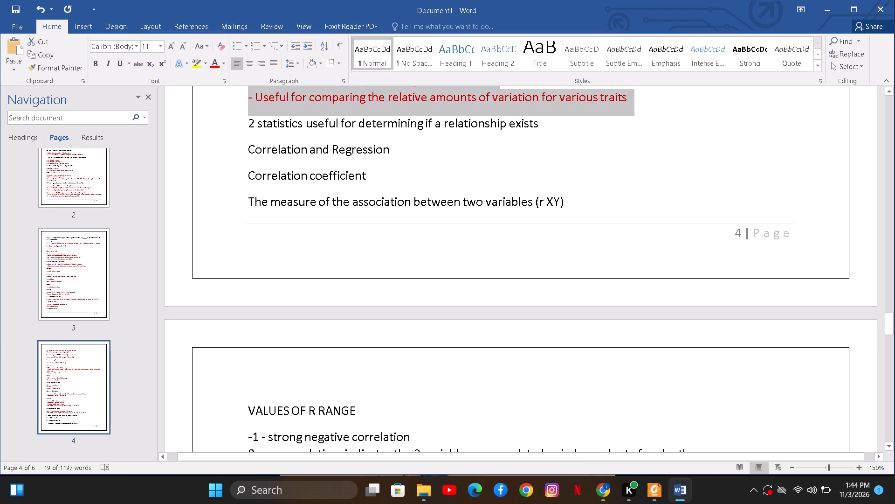
left_click(232, 153)
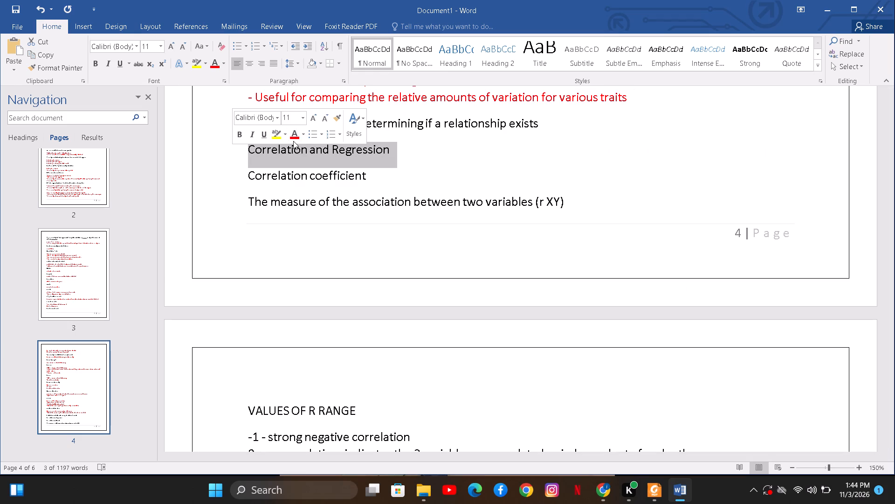
left_click(293, 140)
scroll(292, 140, "down", 2)
left_click(235, 121)
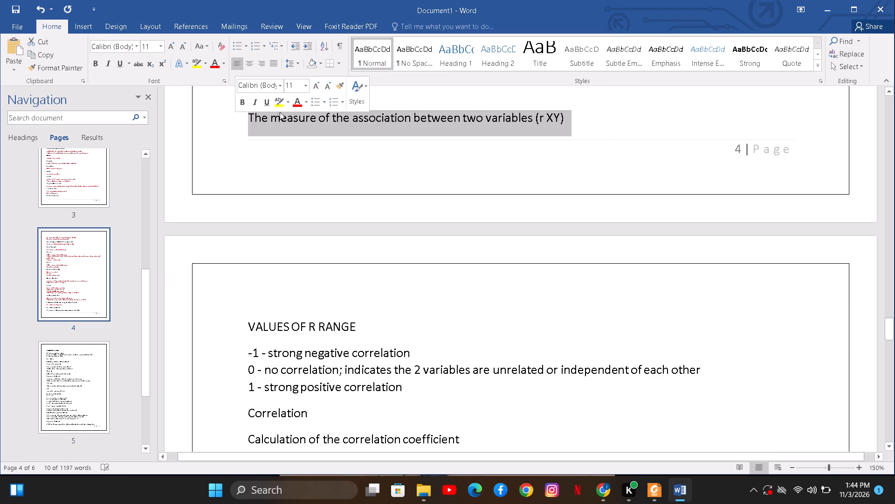
left_click(295, 100)
Insert four blank lines above "Simply-Inherited Traits" on page 1 and apply the Title style to the first one.
scroll(292, 105, "down", 3)
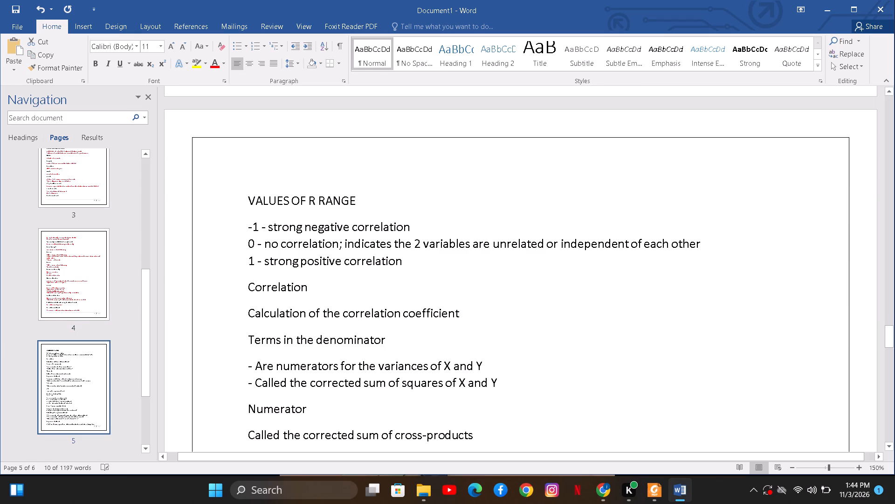
scroll(294, 114, "up", 2)
left_click_drag(145, 277, 141, 246)
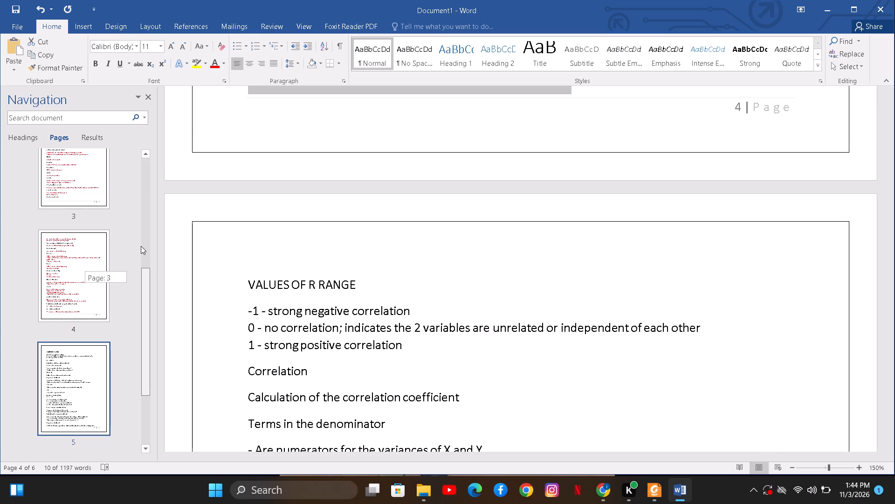
left_click_drag(141, 246, 152, 158)
left_click(91, 209)
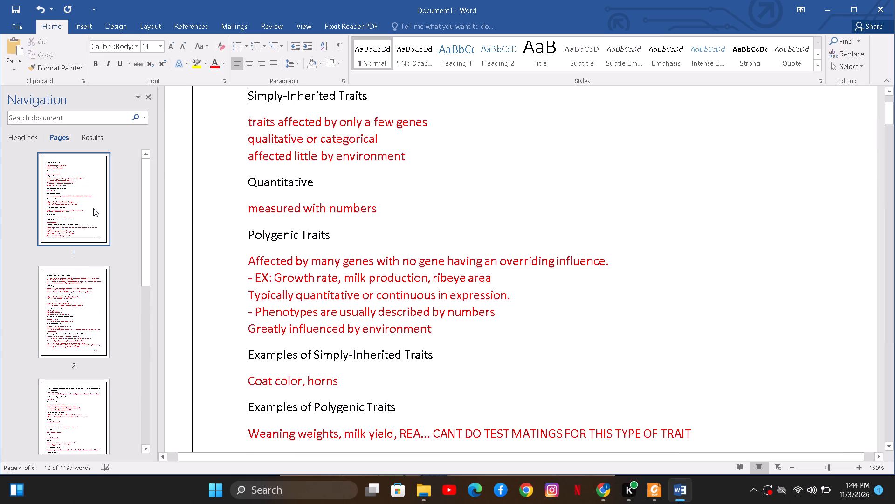
key("Return")
key("Return")
key("Return")
key("Return")
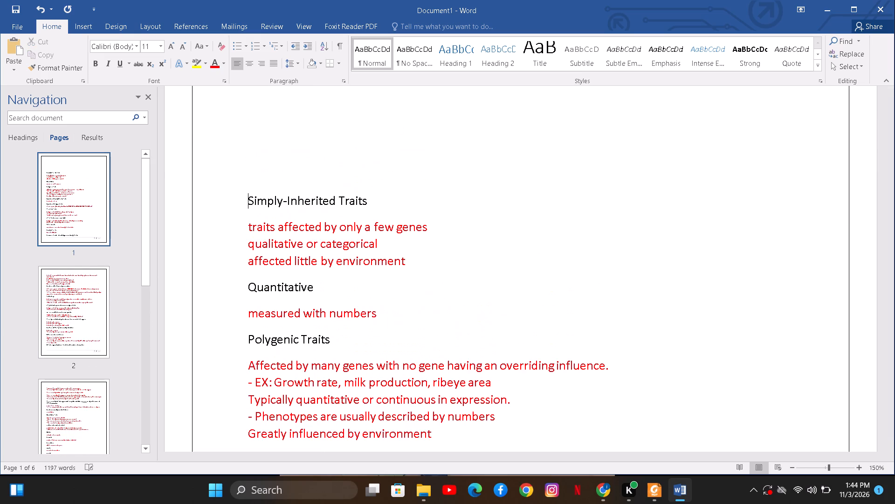
scroll(392, 147, "up", 5)
left_click(390, 212)
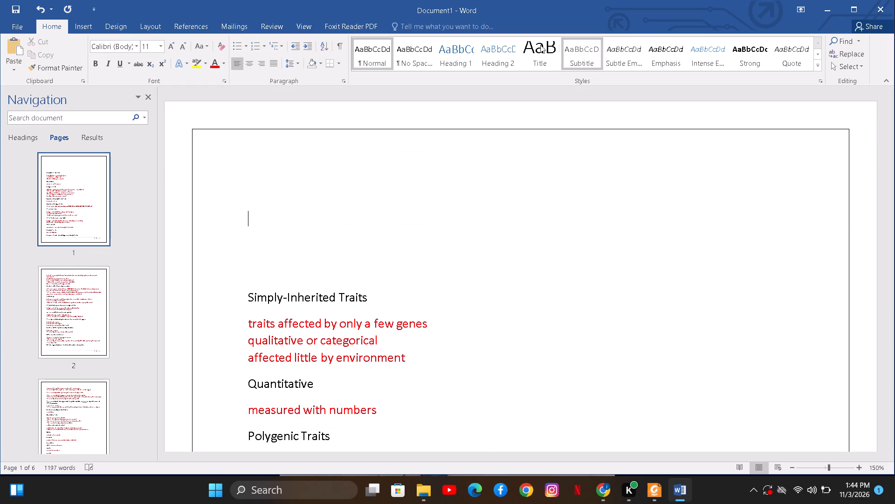
left_click(533, 45)
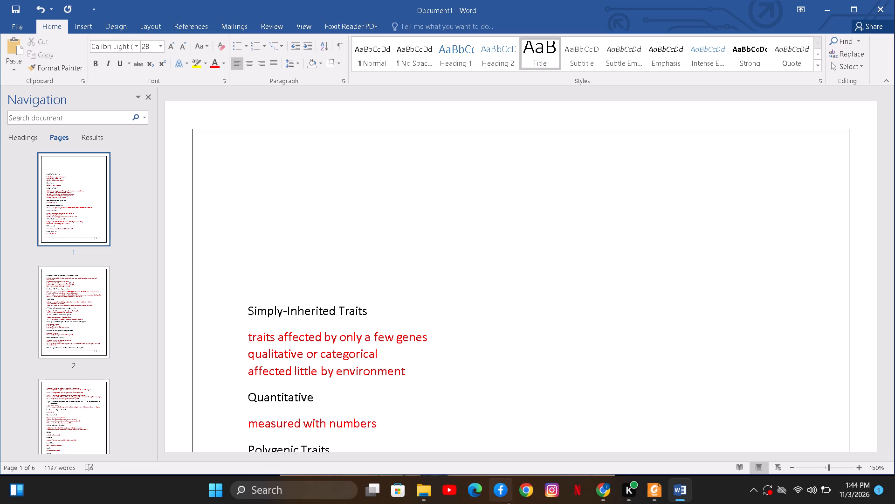
Open the ANPH 1002 exam PDF from the GAITOO folder, copy its heading from "EXAM WITH" to "2026/2027", and paste it atop the Word document.
left_click(420, 487)
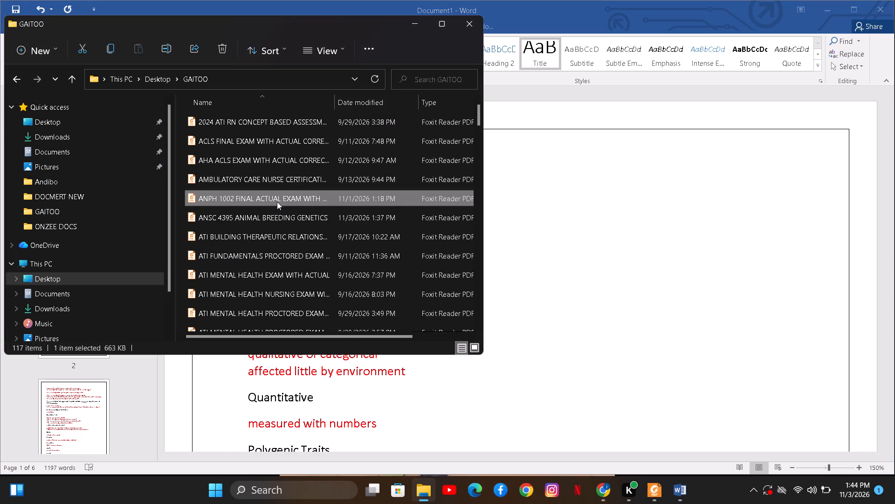
double_click(277, 196)
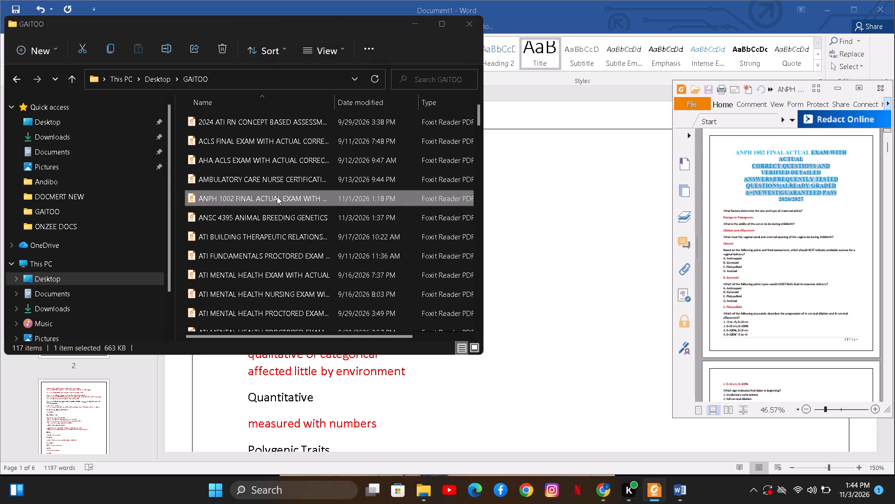
key("ctrl+c")
key("ctrl+c")
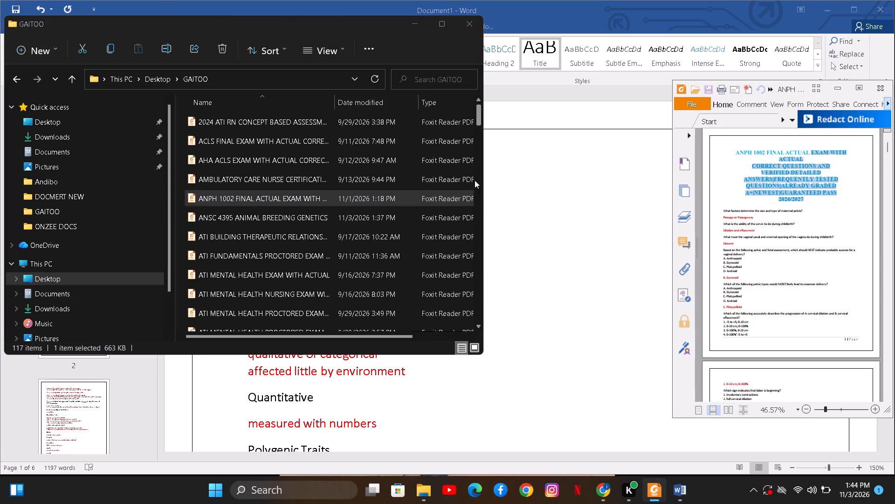
left_click(518, 188)
key("ctrl+v")
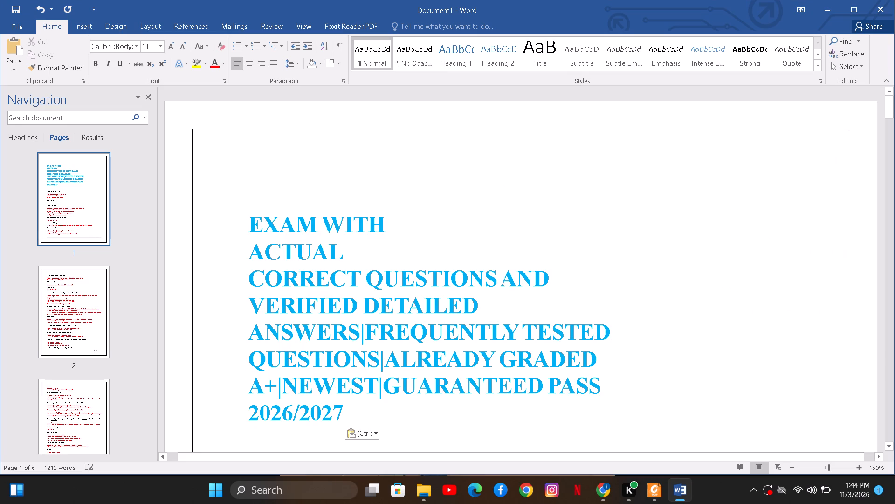
Copy the set title "Stutts - ANSC 4395 Breeding & Genetics - Test 3" from Quizlet and paste it before "EXAM WITH" in Word.
left_click(246, 217)
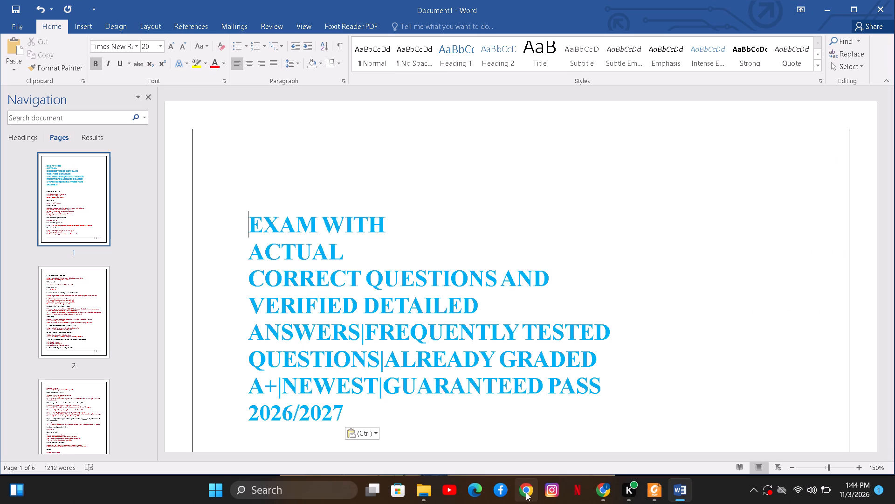
left_click(602, 491)
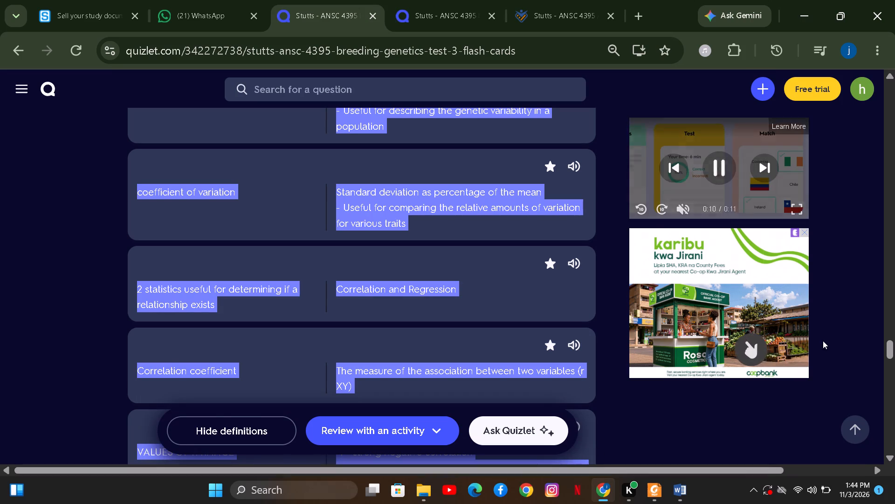
left_click_drag(888, 360, 894, 49)
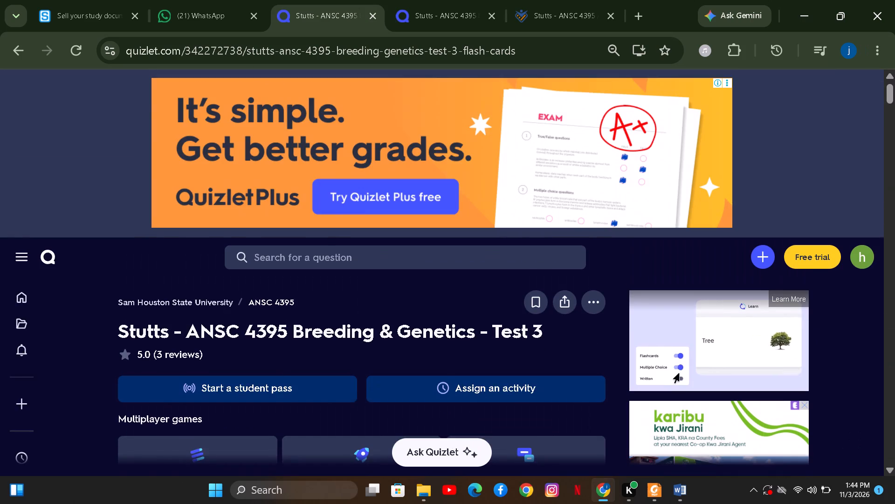
scroll(317, 263, "down", 2)
scroll(238, 266, "up", 2)
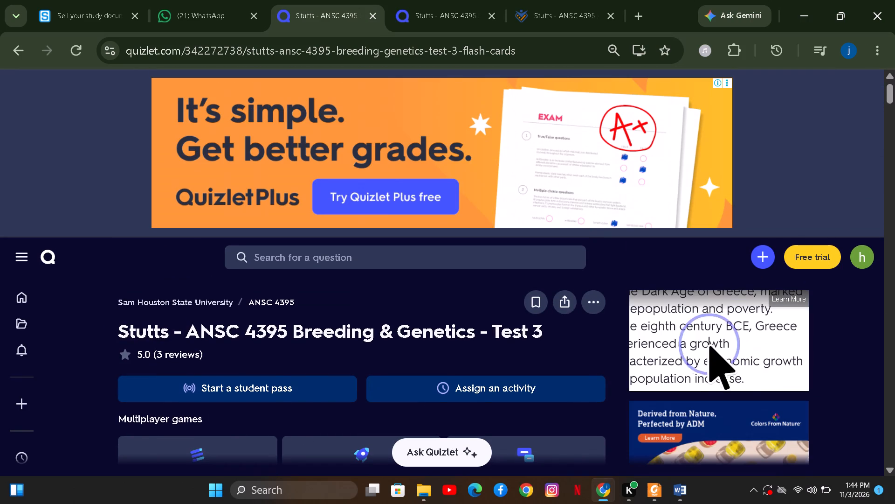
left_click_drag(122, 330, 460, 341)
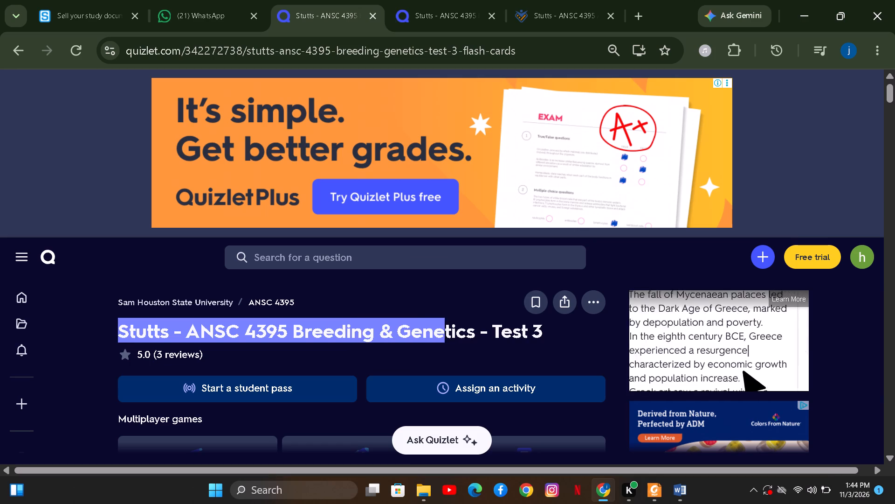
left_click_drag(460, 341, 545, 331)
key("ctrl+c")
key("ctrl+c")
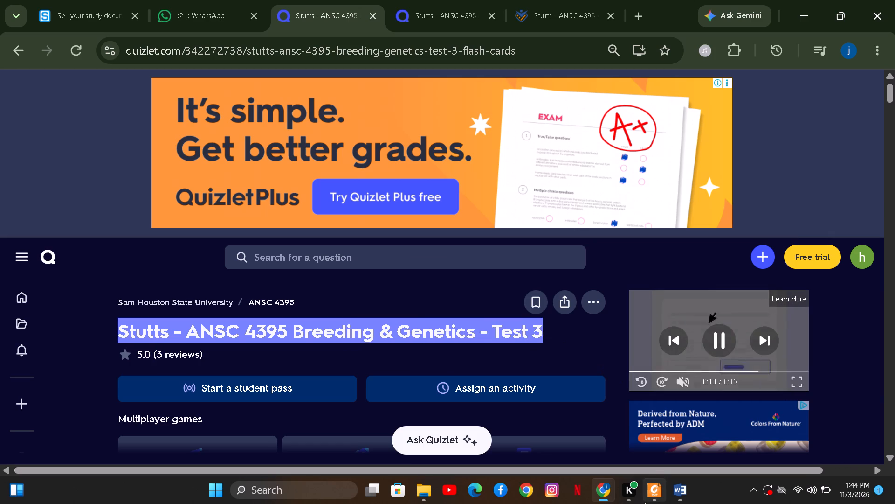
left_click(682, 495)
key("ctrl+v")
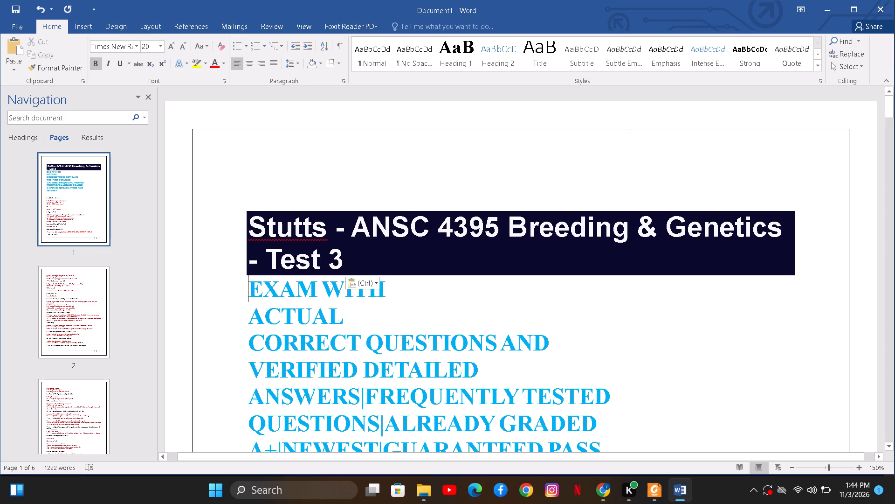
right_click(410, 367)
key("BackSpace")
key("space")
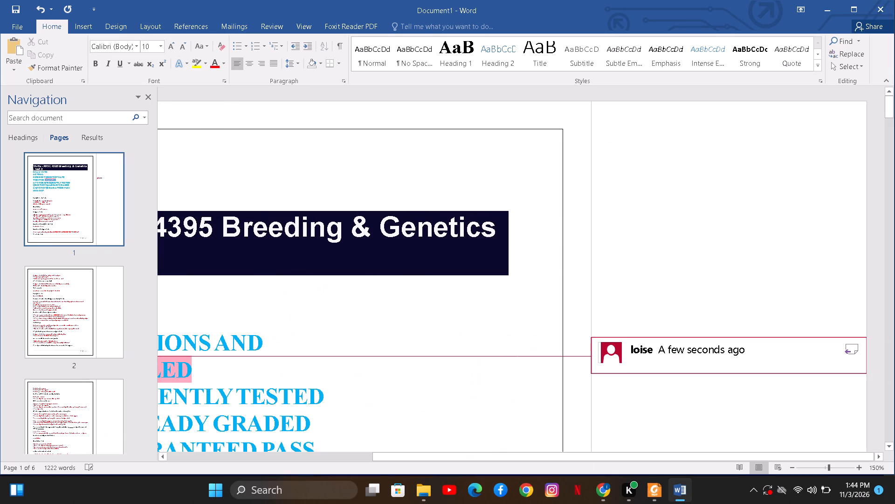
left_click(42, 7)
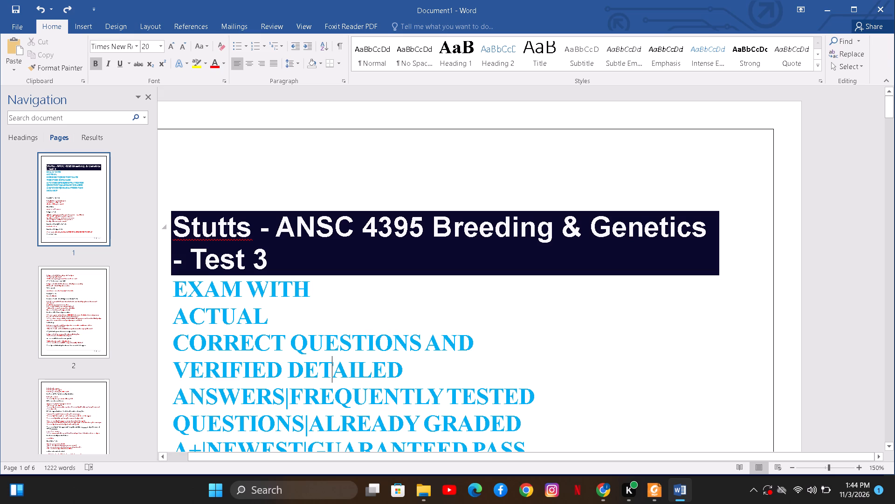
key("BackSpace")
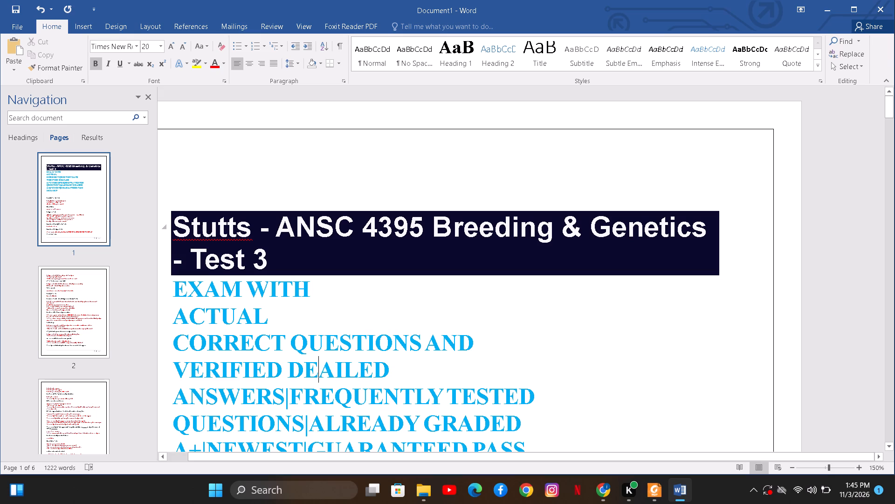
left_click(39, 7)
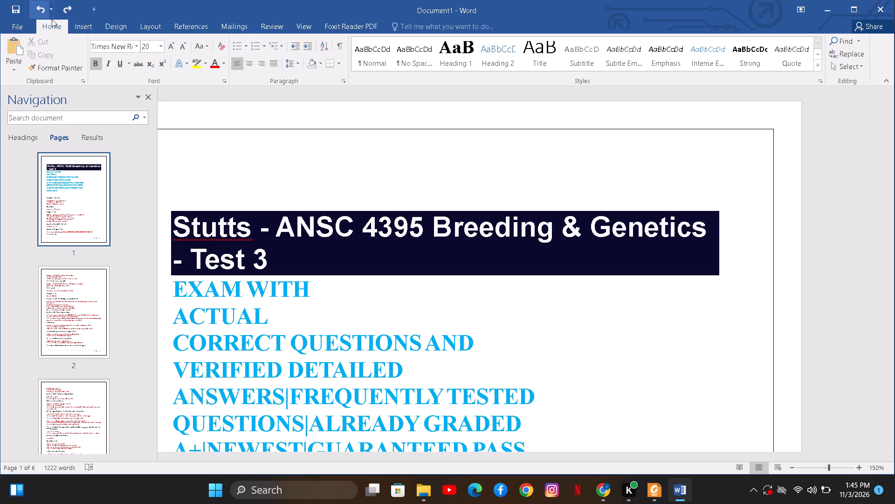
Join the "EXAM WITH" line onto the end of the pasted "Test 3" title line.
left_click(171, 292)
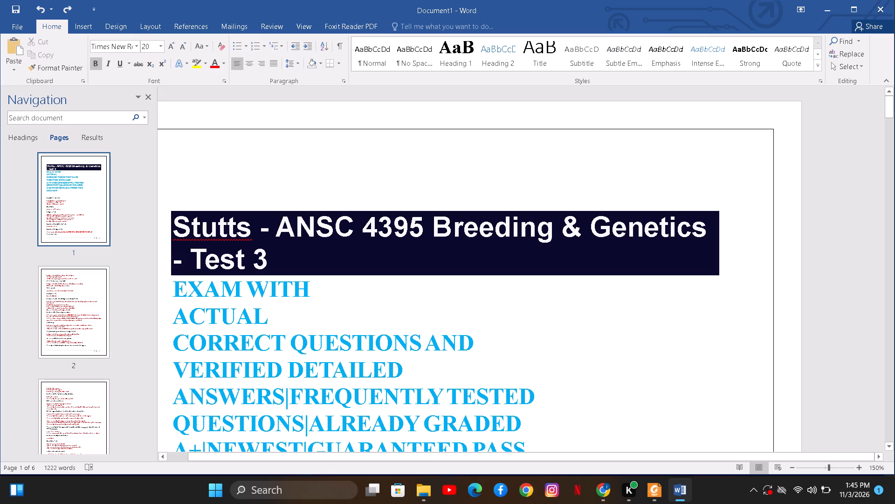
key("BackSpace")
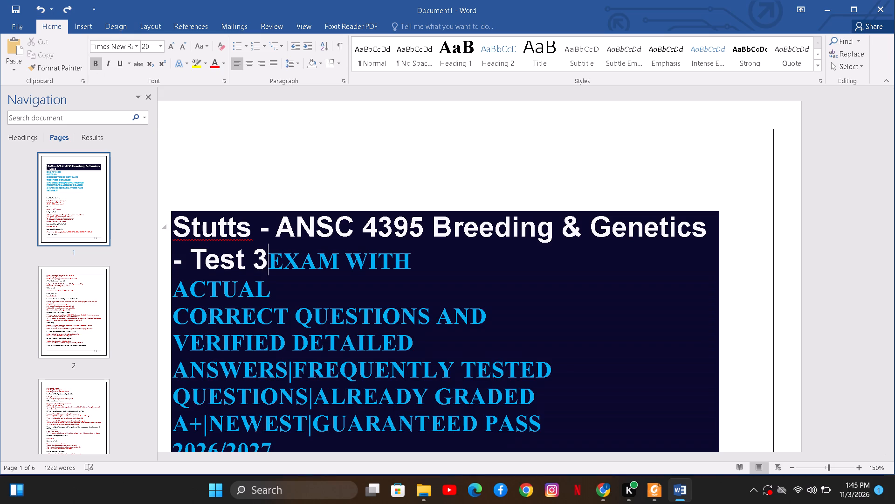
Add a space between "Test 3" and "EXAM WITH" in the heading and ignore the spelling flag on "Stutts".
key("space")
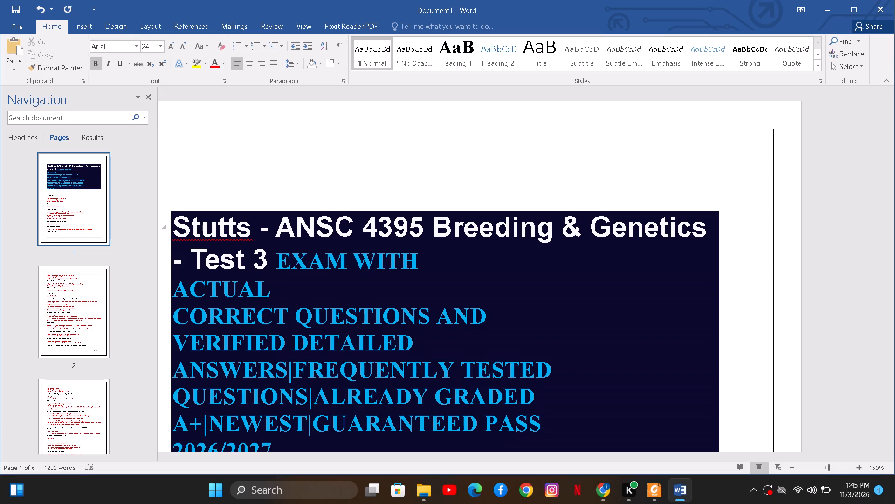
right_click(207, 237)
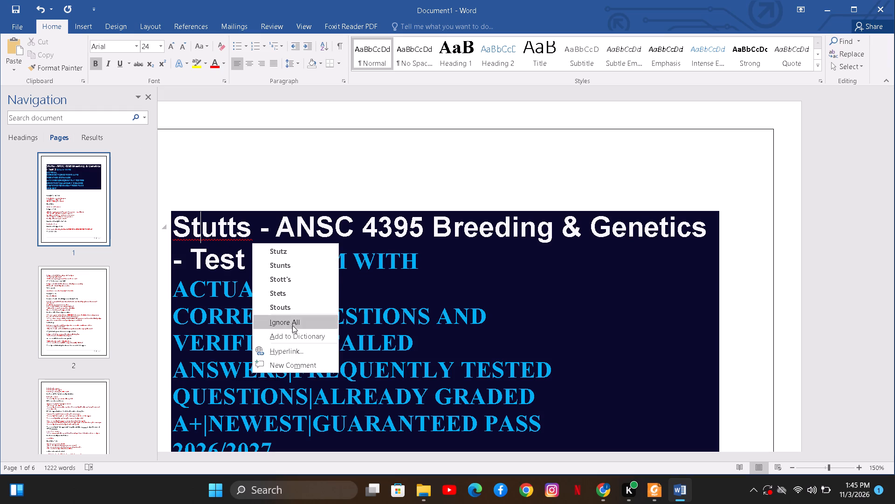
left_click(292, 322)
left_click_drag(171, 225, 173, 225)
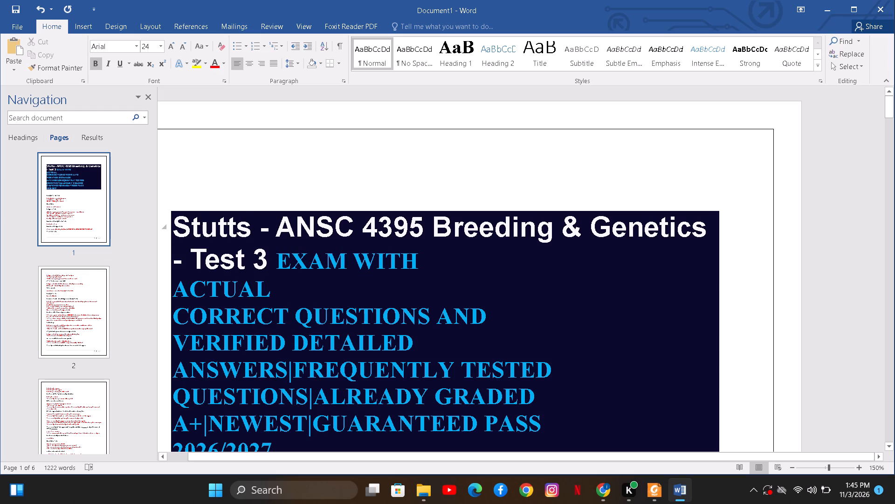
left_click_drag(173, 225, 268, 265)
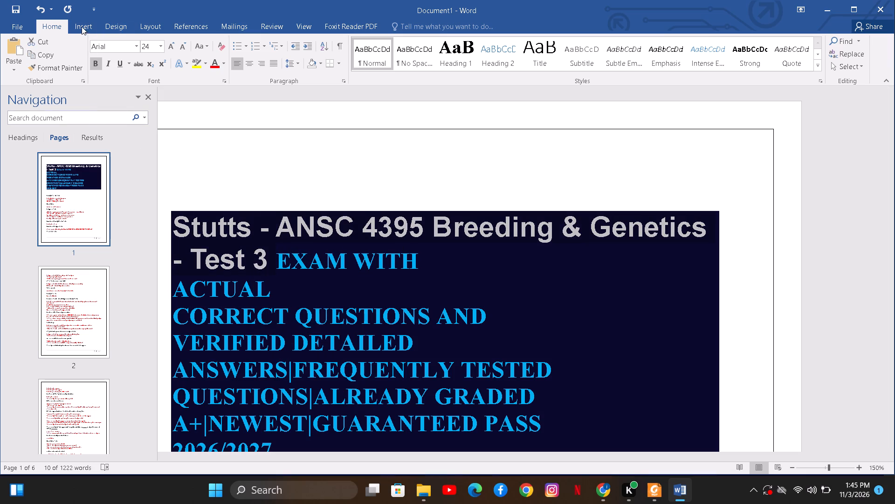
left_click(137, 47)
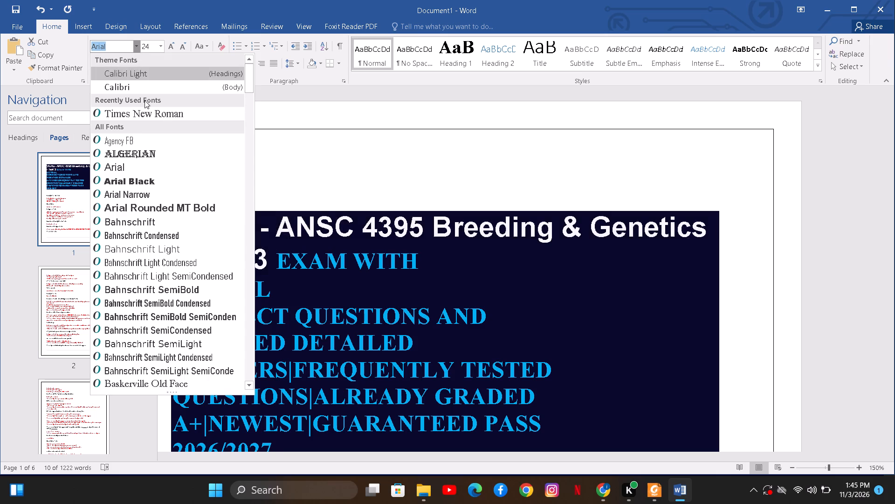
left_click(153, 117)
left_click(160, 43)
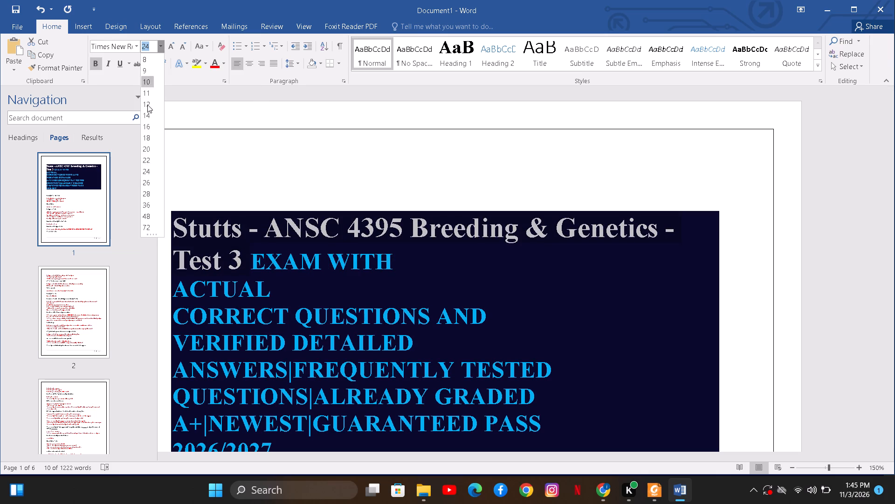
left_click(148, 192)
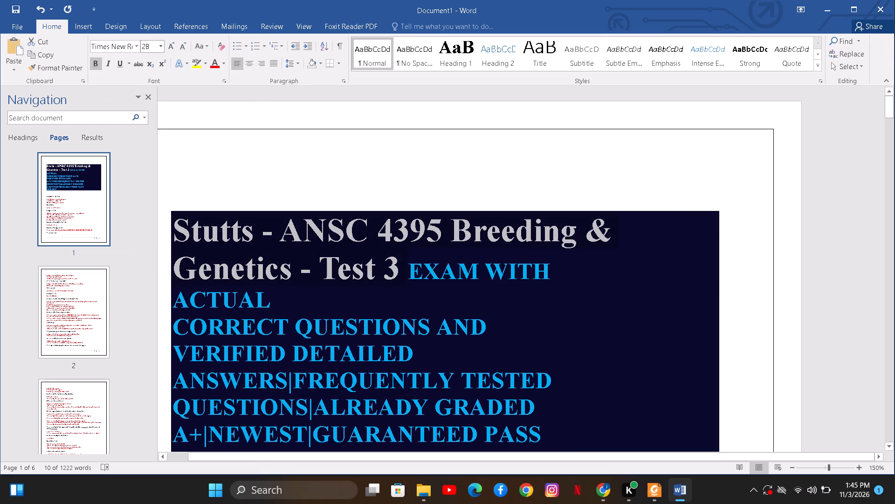
left_click(207, 42)
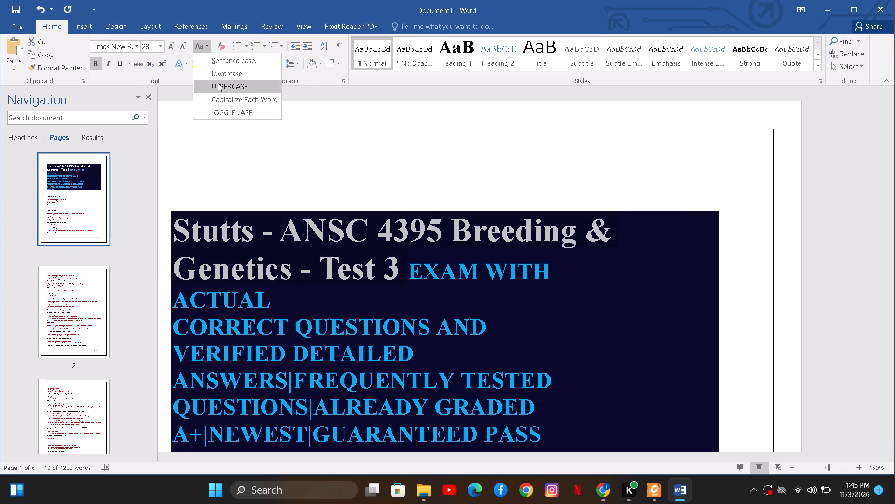
left_click(218, 83)
left_click(222, 59)
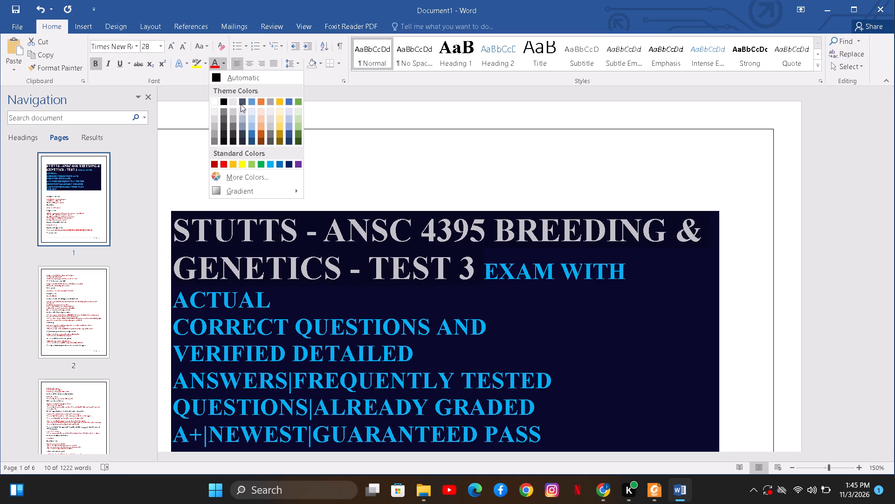
left_click(270, 161)
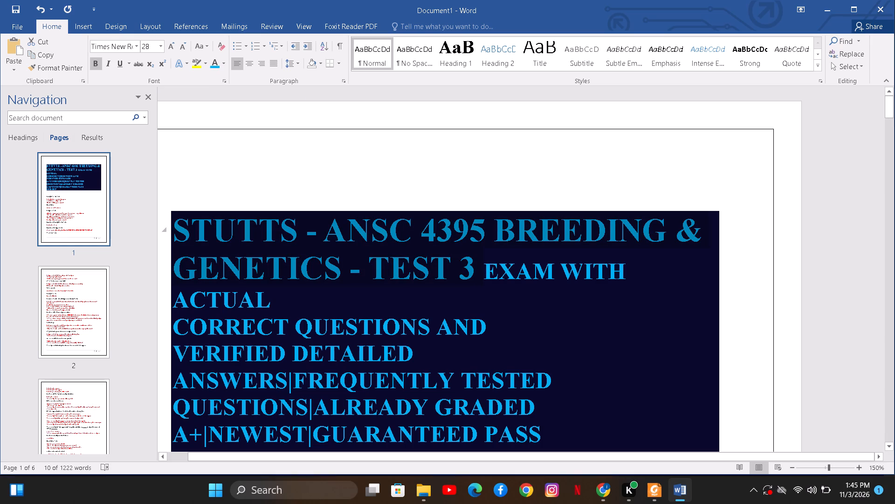
Set the rest of the heading, from "EXAM WITH" to "2026/2027", to font size 28.
left_click_drag(487, 274, 534, 369)
scroll(534, 356, "down", 1)
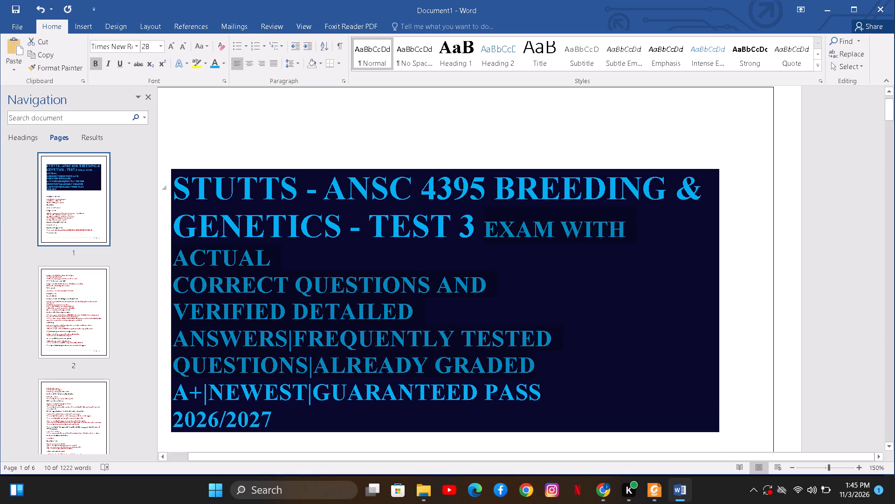
left_click_drag(534, 369, 538, 408)
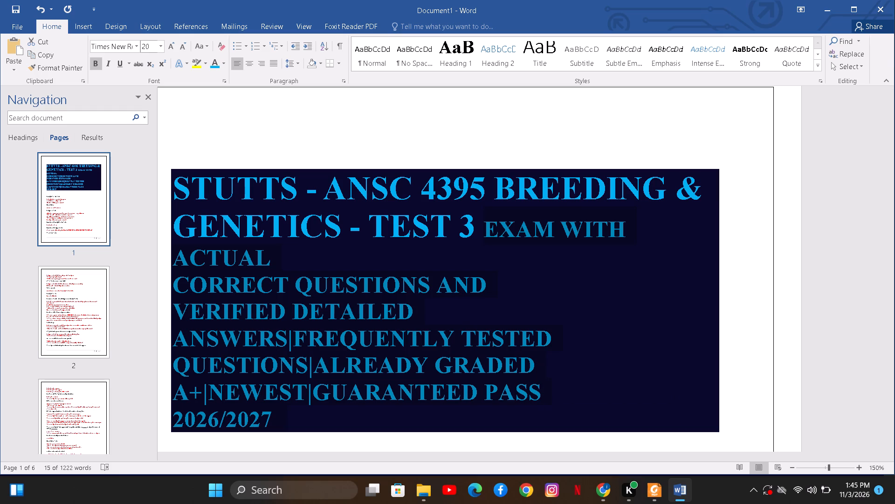
left_click(159, 46)
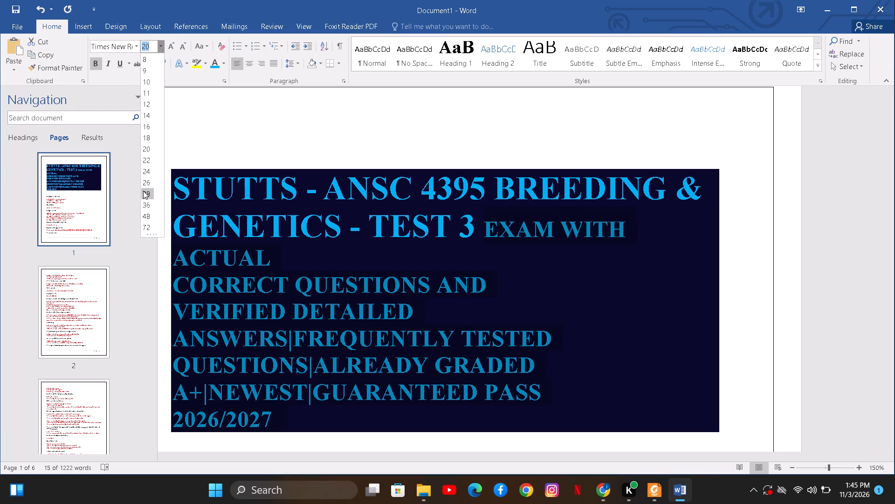
left_click(144, 192)
Center the entire heading from "STUTTS" to "2026/2027" and reduce its font size to 22.
left_click_drag(175, 189, 344, 221)
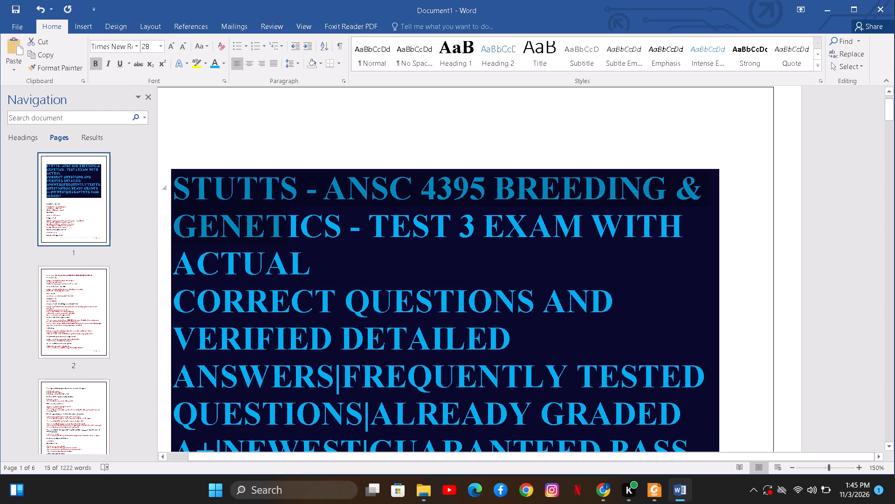
left_click_drag(344, 221, 413, 378)
scroll(410, 273, "down", 3)
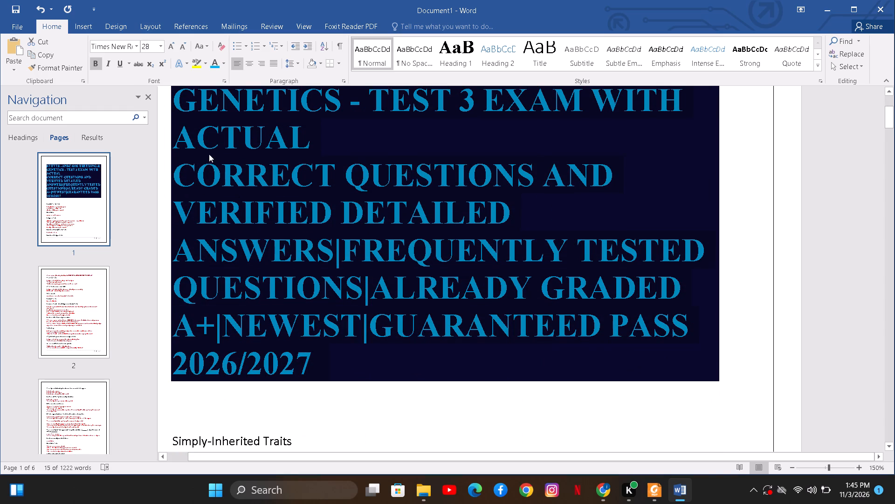
left_click(248, 66)
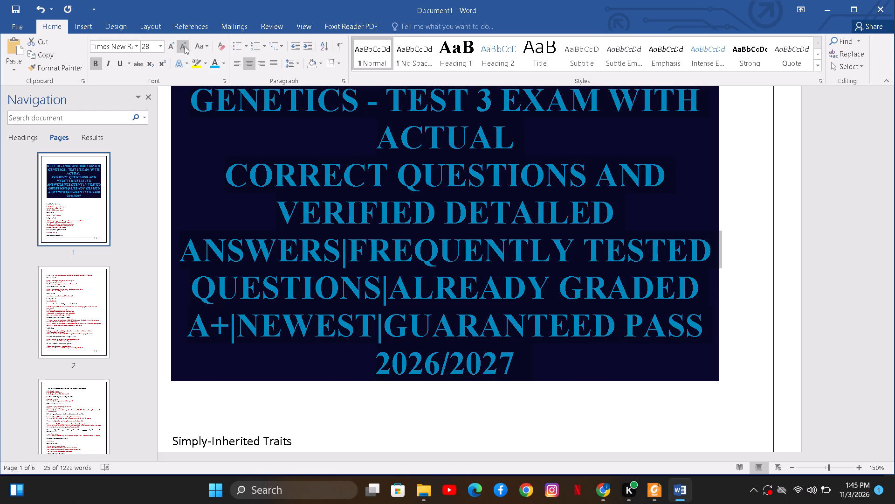
left_click(185, 43)
scroll(330, 162, "up", 2)
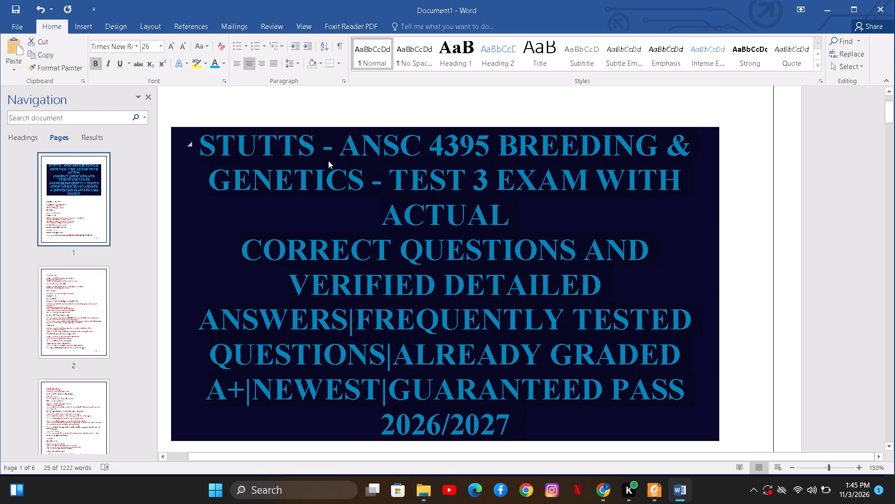
left_click(186, 45)
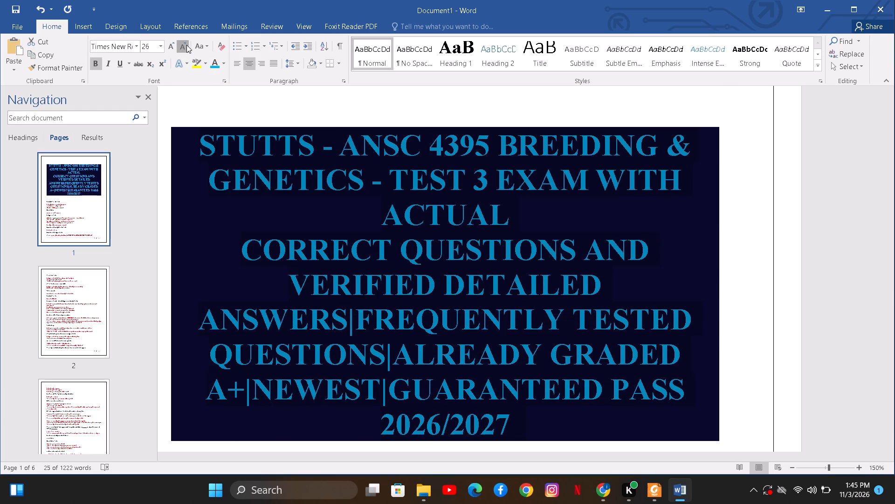
left_click(186, 45)
Delete one blank line between the heading and "Simply-Inherited Traits".
scroll(374, 302, "down", 2)
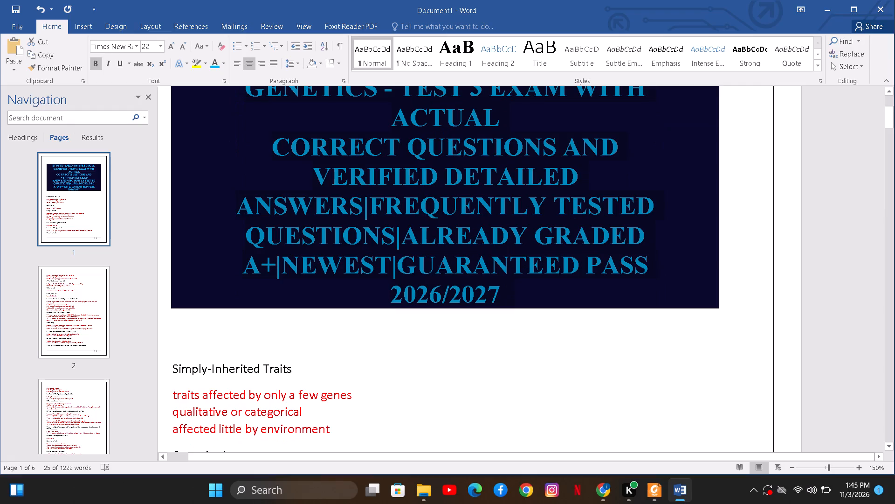
left_click(195, 357)
key("BackSpace")
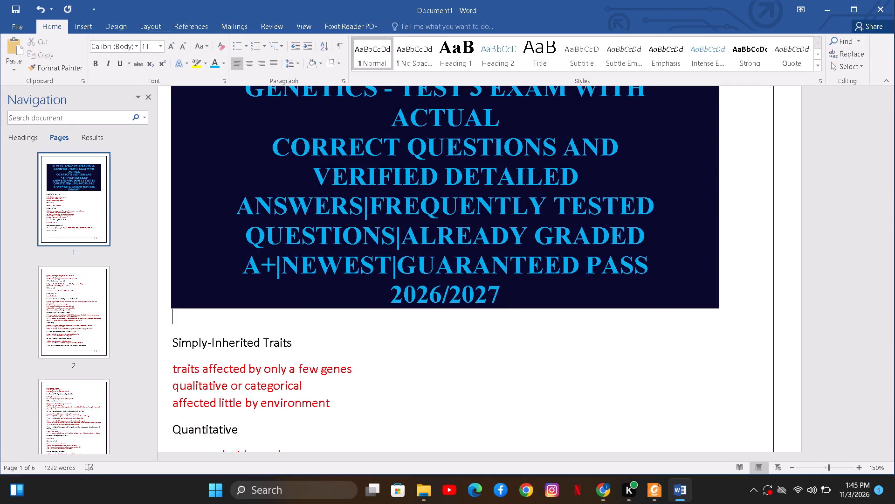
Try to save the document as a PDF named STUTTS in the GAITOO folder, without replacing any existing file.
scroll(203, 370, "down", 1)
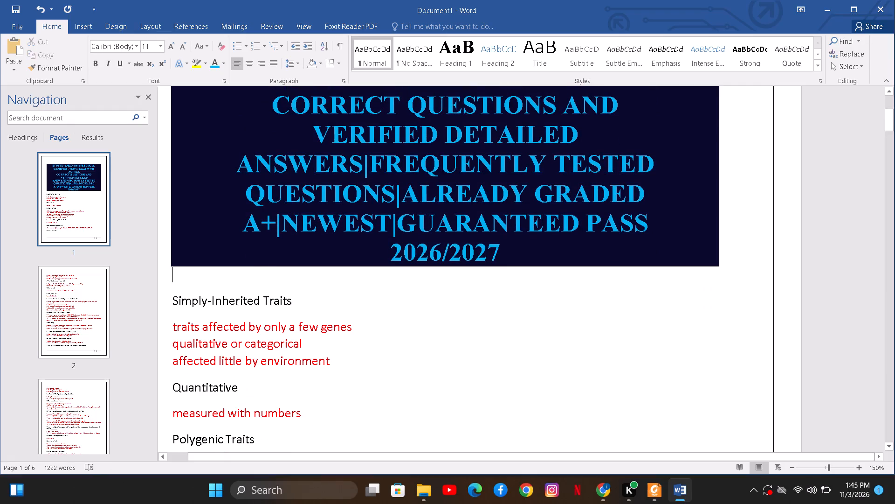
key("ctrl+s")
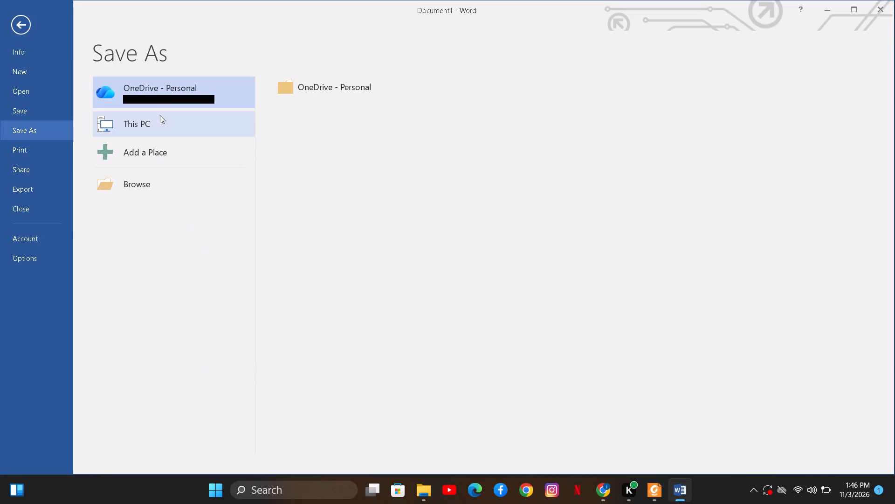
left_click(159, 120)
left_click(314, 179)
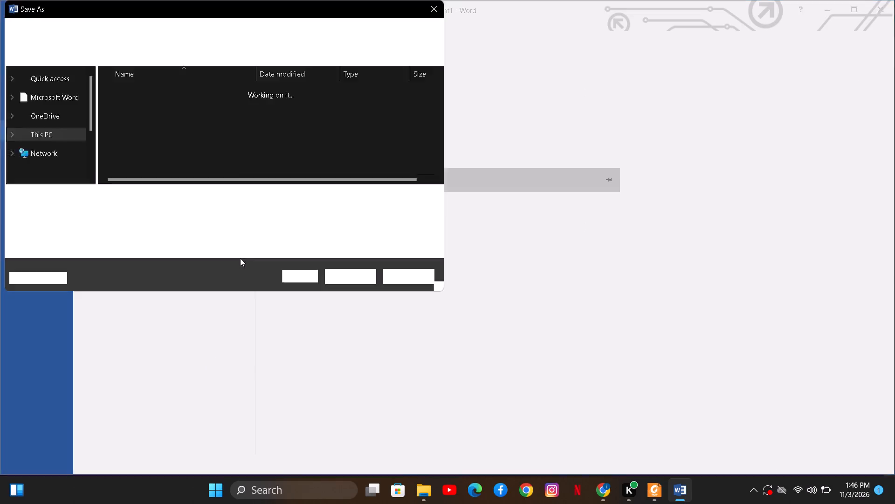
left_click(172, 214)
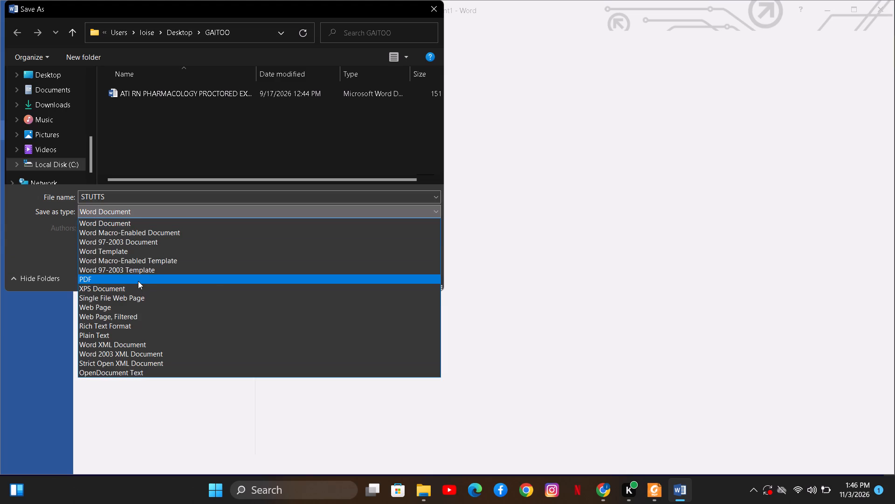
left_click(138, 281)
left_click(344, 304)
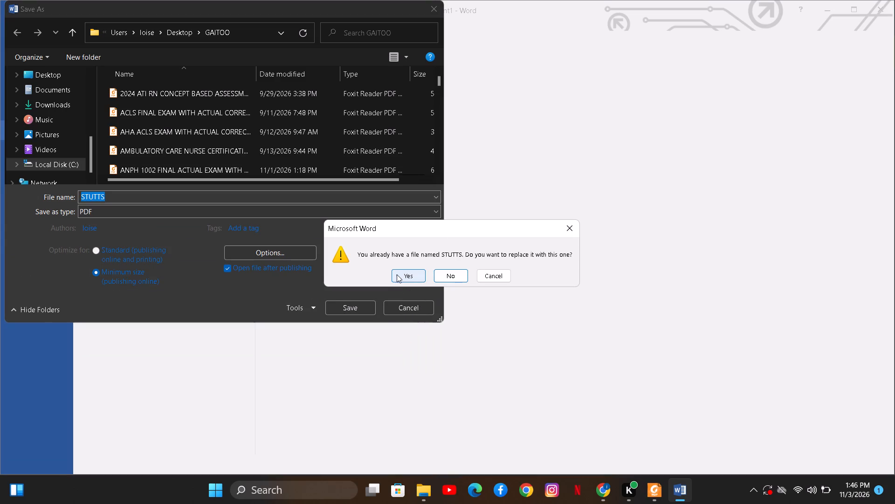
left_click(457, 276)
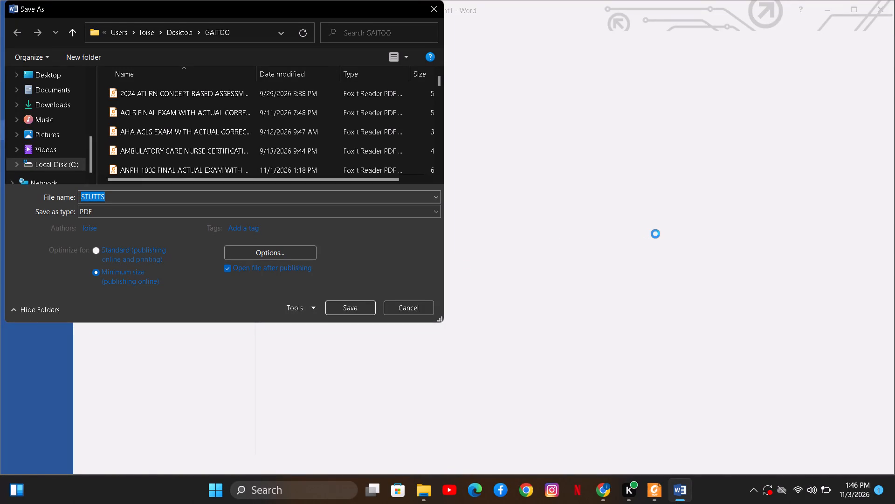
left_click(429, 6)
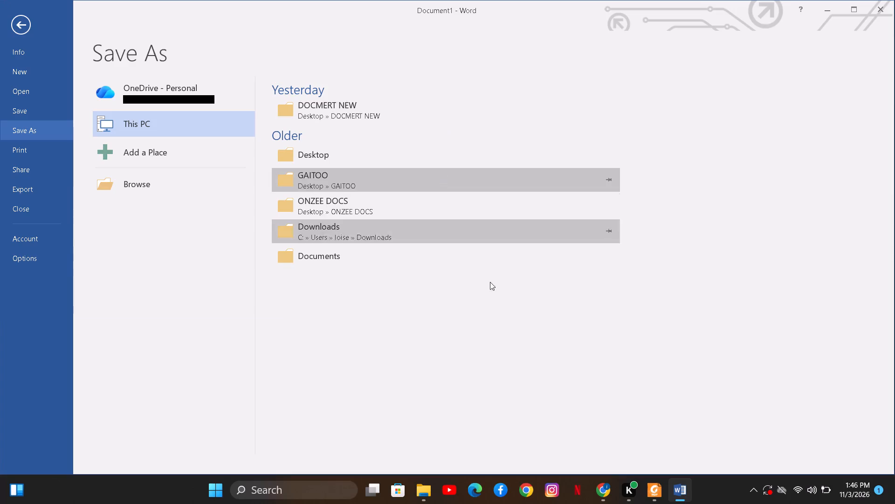
Leave Word and close the GAITOO folder window on the desktop.
left_click(670, 491)
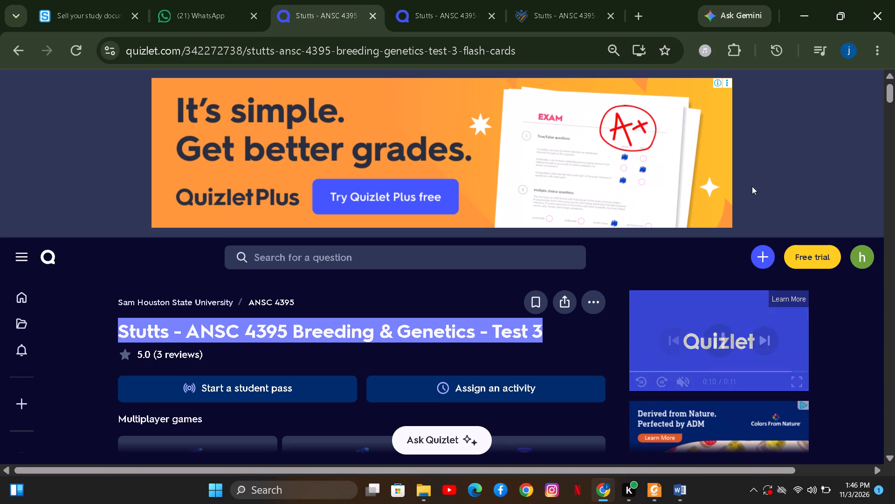
scroll(421, 347, "down", 2)
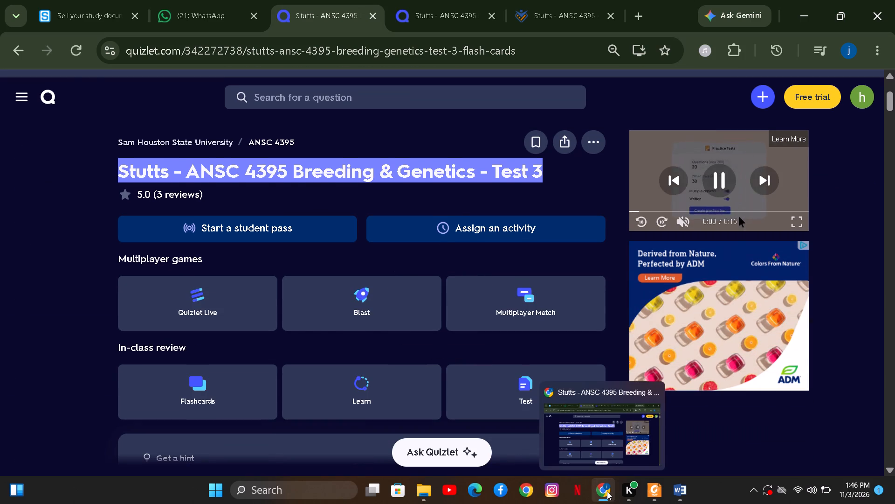
left_click(605, 491)
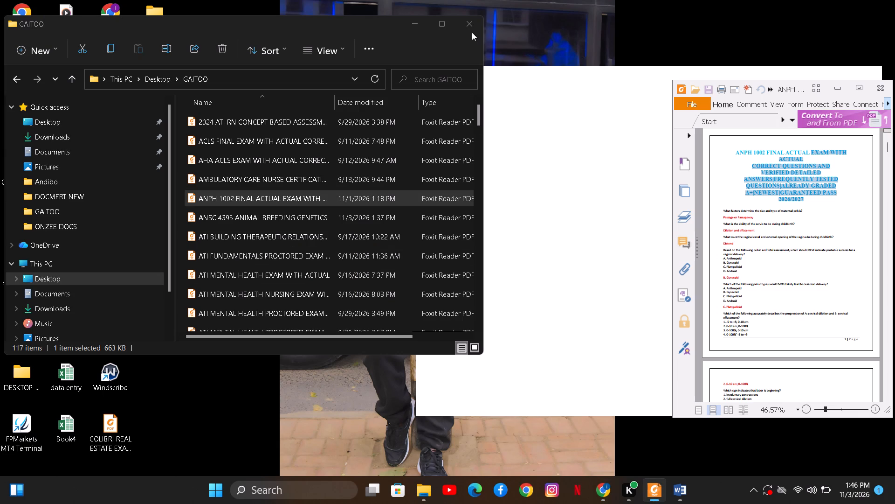
left_click(471, 19)
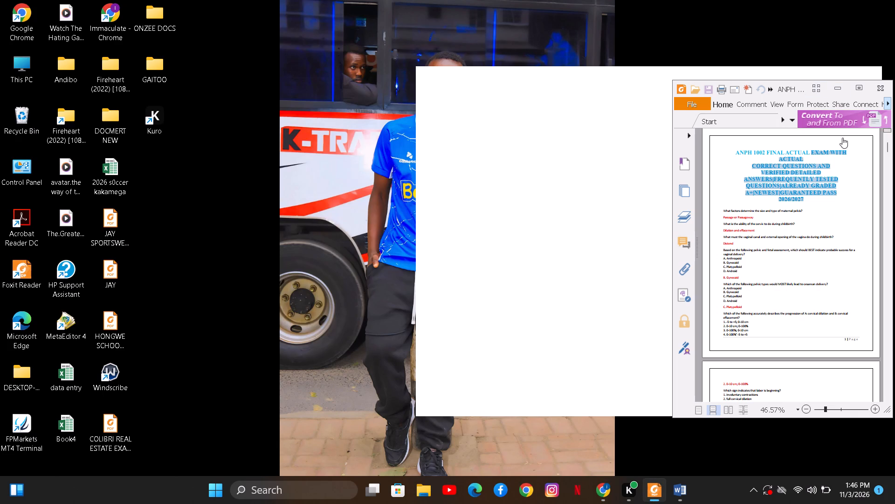
Switch to Chrome, browse the Latest Sell listings on Docmerit's home page, and check the ATI Custom NR452 Fall 2026 Exam 1 listing.
left_click(598, 491)
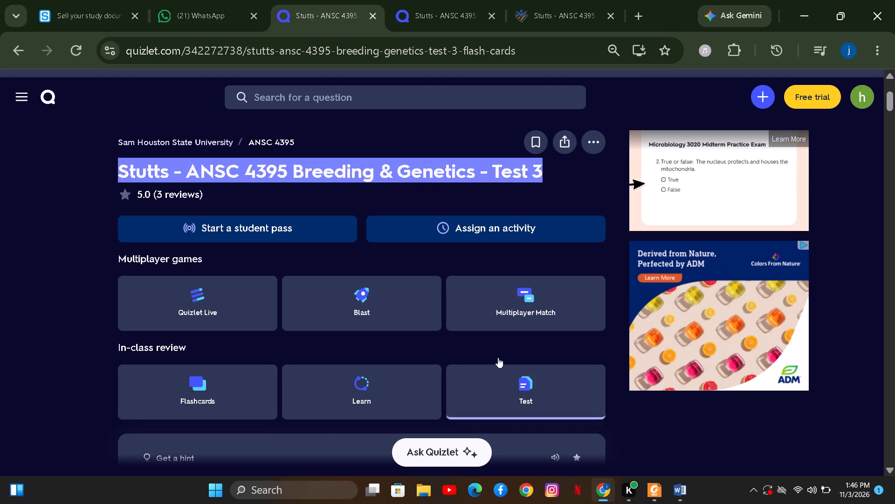
left_click(554, 10)
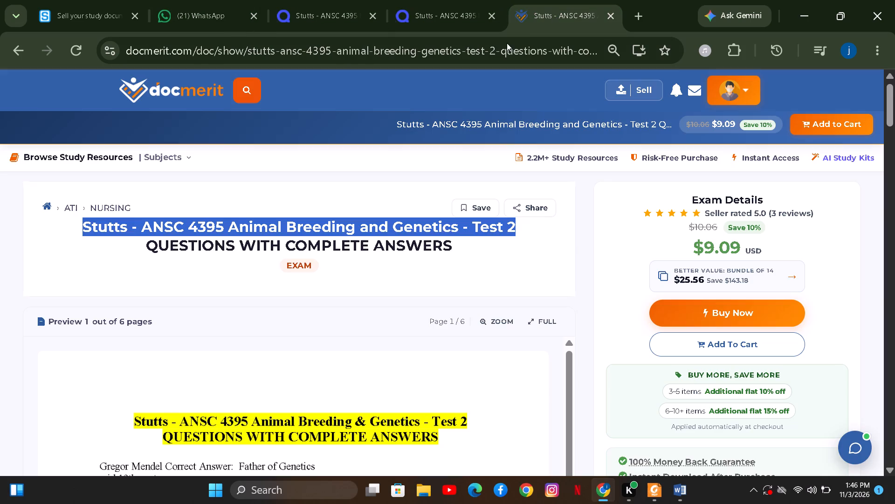
scroll(295, 250, "down", 2)
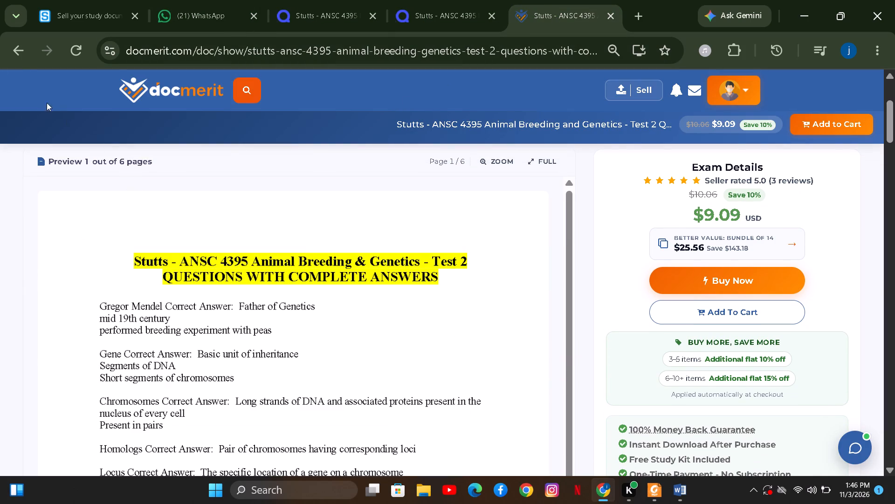
left_click(21, 50)
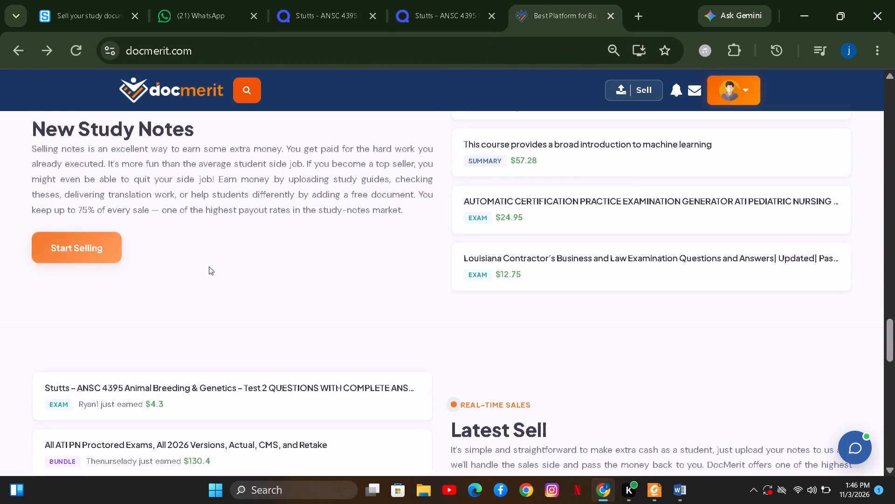
scroll(209, 266, "down", 1)
scroll(151, 337, "down", 1)
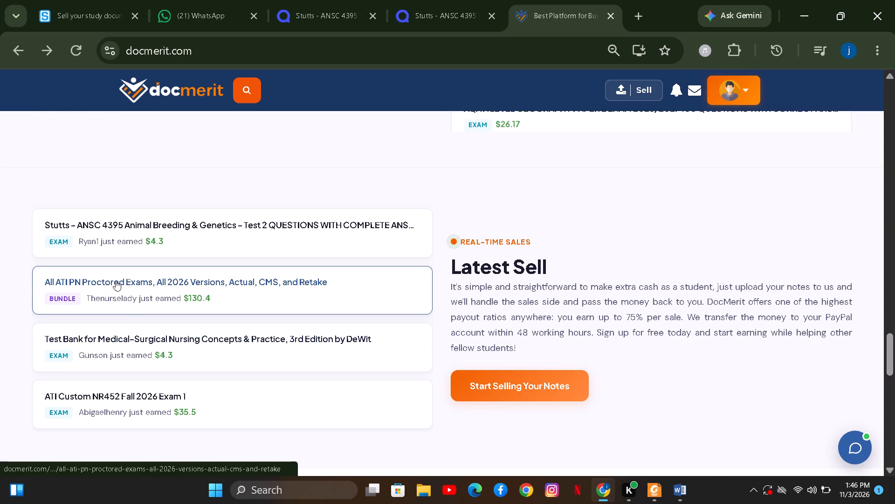
scroll(114, 286, "down", 2)
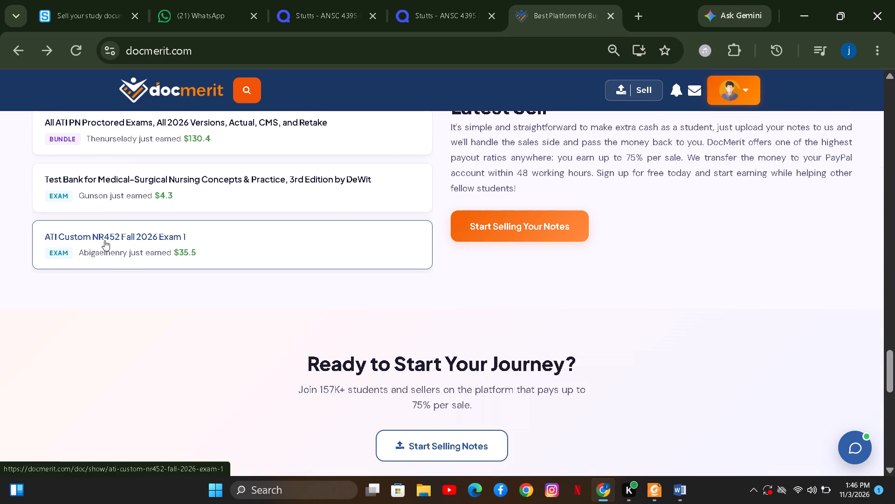
left_click(104, 240)
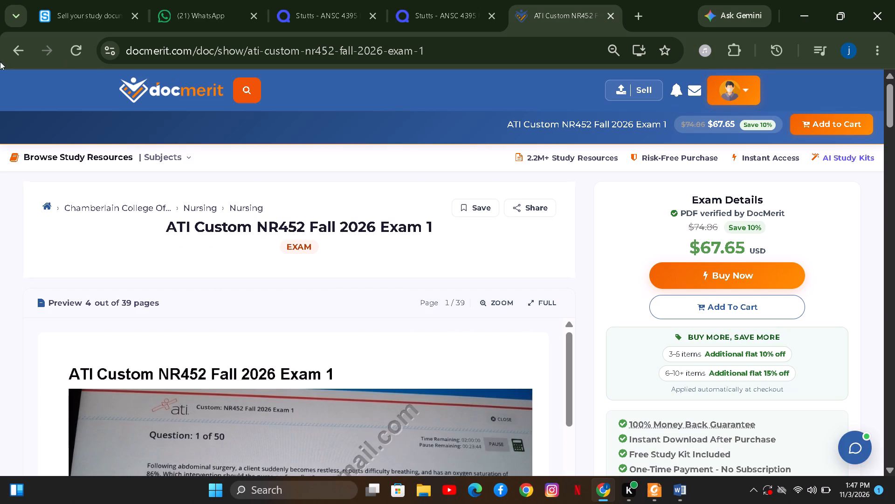
left_click(11, 48)
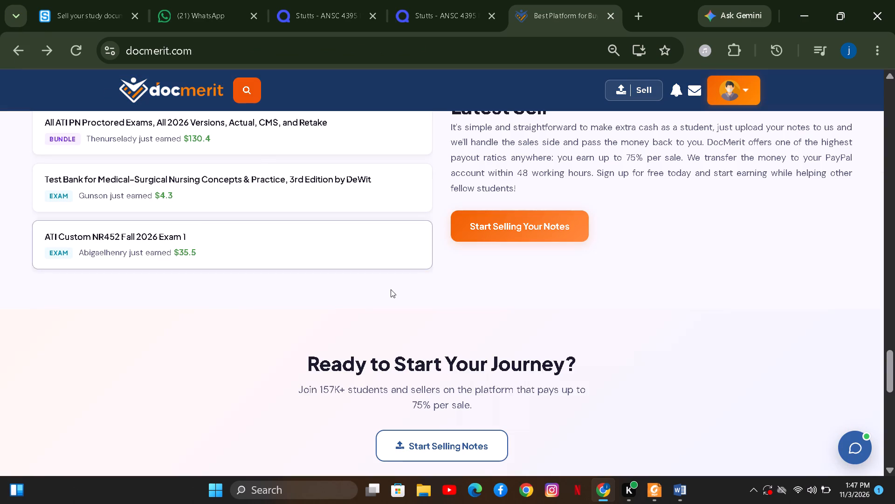
Open the Docmerit listing for the DeWit Medical-Surgical Nursing test bank, 3rd Edition, and skim its preview pages.
scroll(245, 290, "up", 2)
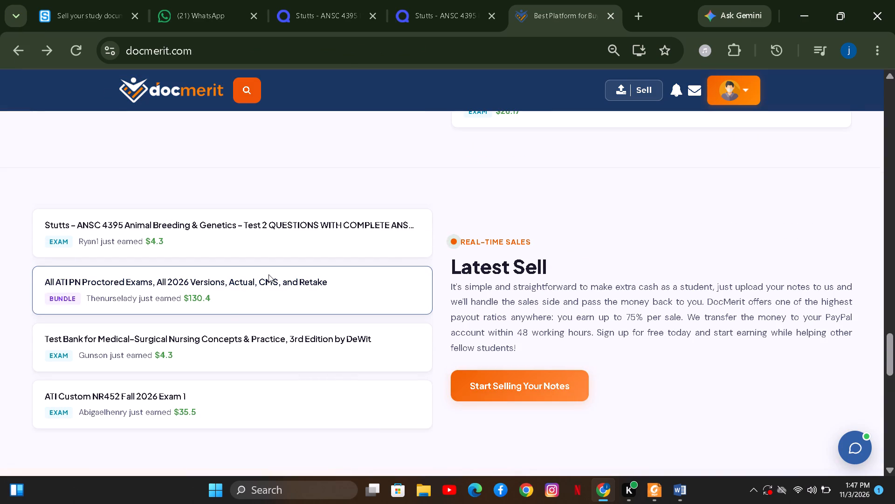
left_click(148, 343)
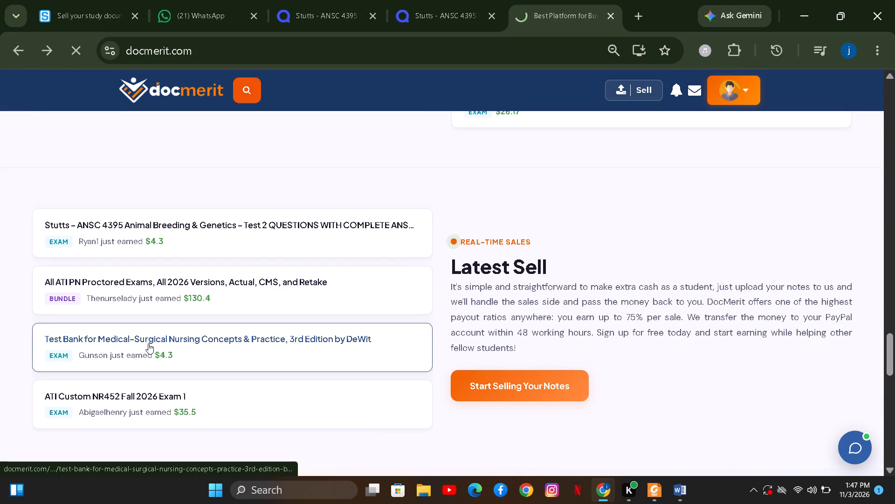
scroll(229, 307, "down", 1)
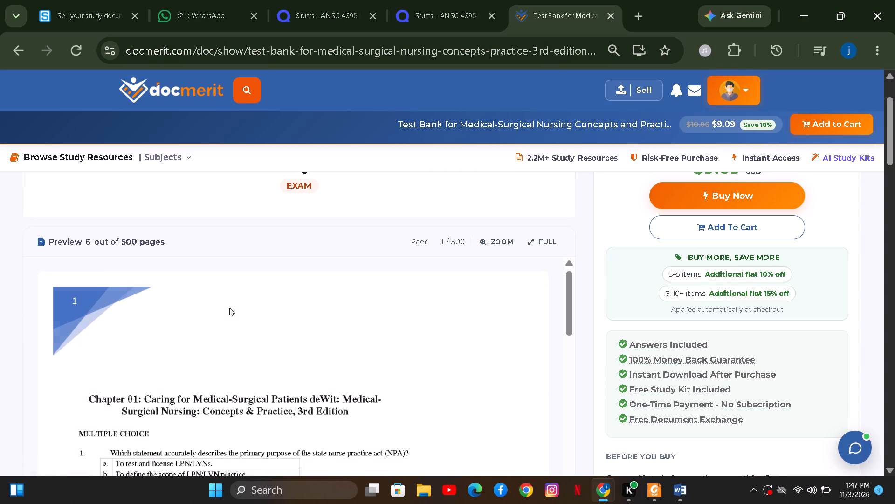
scroll(229, 307, "down", 10)
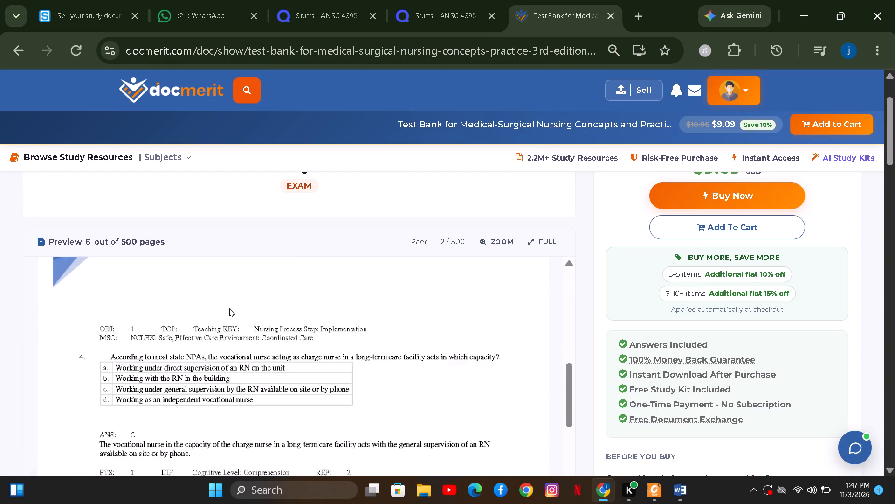
scroll(229, 308, "up", 20)
scroll(229, 308, "up", 8)
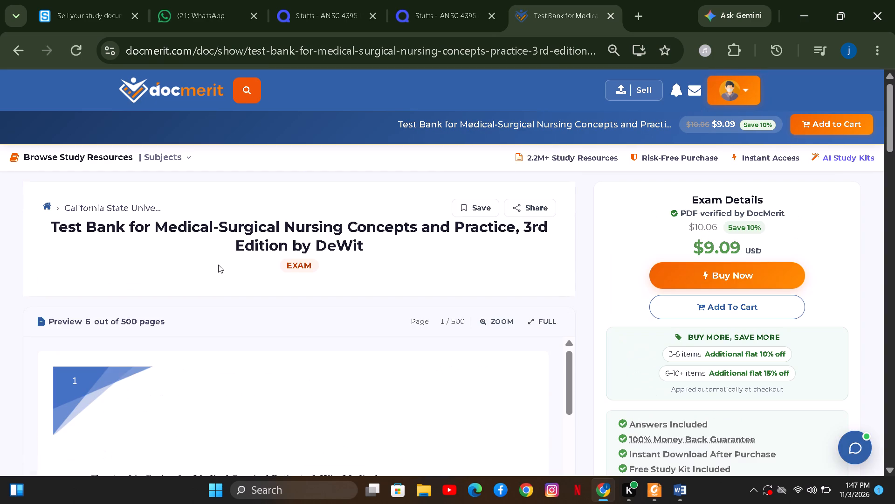
scroll(218, 265, "up", 1)
Copy "Medical-Surgical Nursing Concepts and Practice, 3rd Edition by DeWit" from the listing title.
left_click_drag(155, 229, 385, 246)
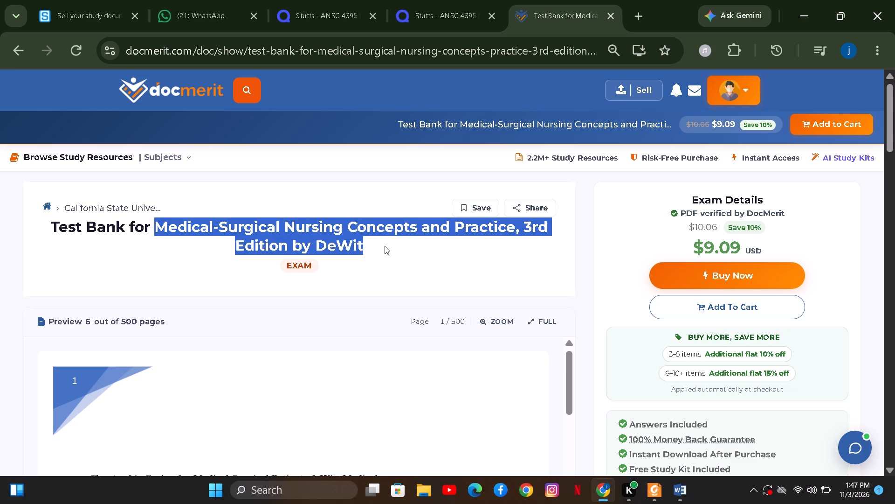
key("ctrl+c")
key("ctrl+c")
key("ctrl+c")
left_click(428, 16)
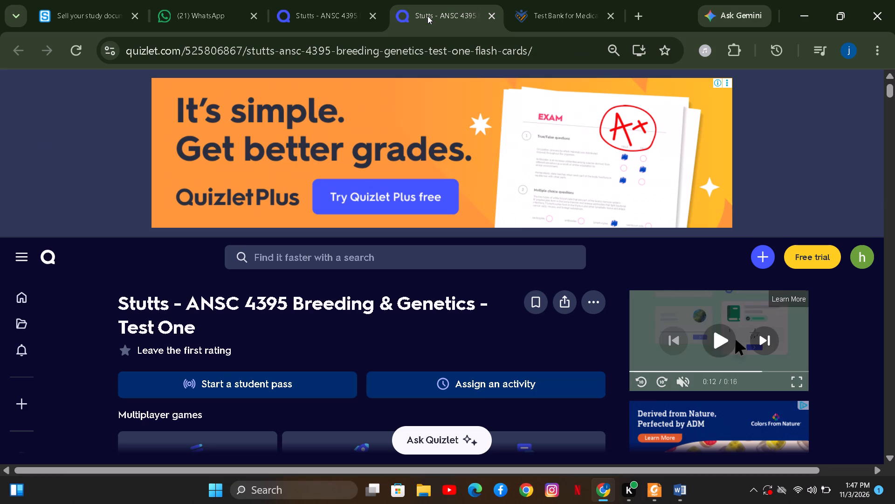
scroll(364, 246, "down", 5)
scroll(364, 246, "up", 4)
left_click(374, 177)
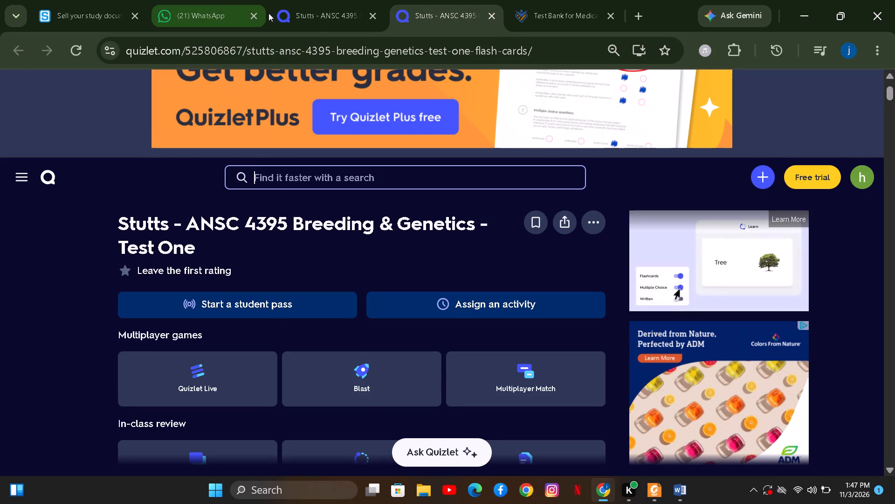
Search Quizlet for the copied title, "Medical-Surgical Nursing Concepts and Practice, 3rd Edition by DeWit", replacing the previous query.
left_click(301, 15)
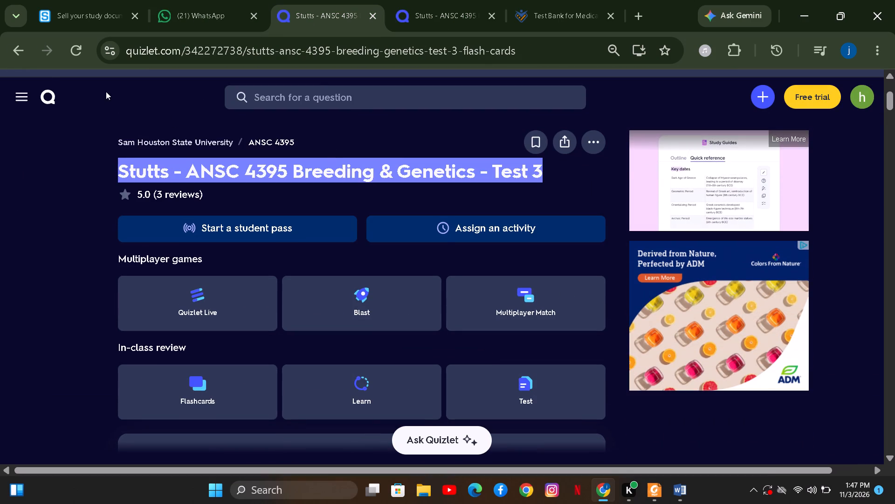
left_click(20, 55)
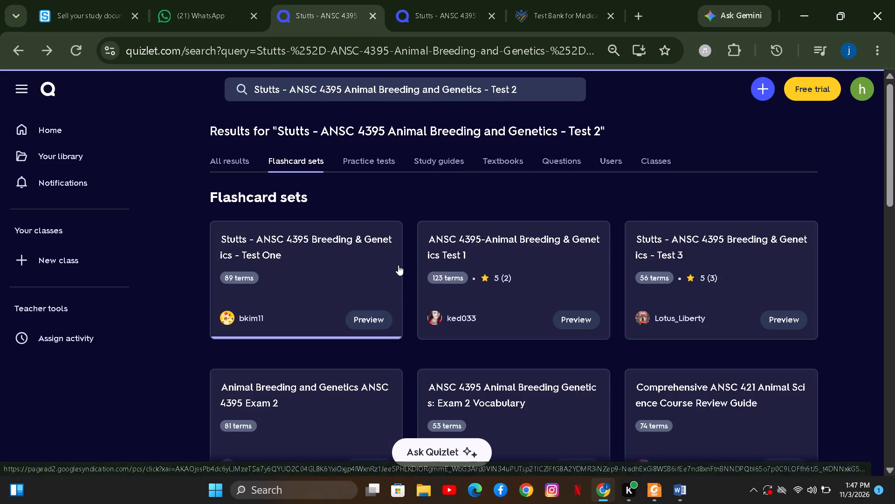
left_click(530, 98)
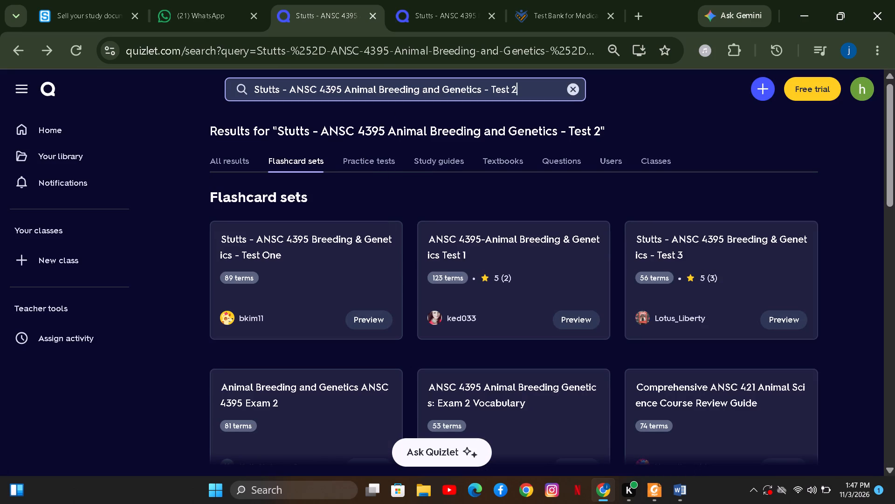
left_click(572, 89)
key("ctrl+v")
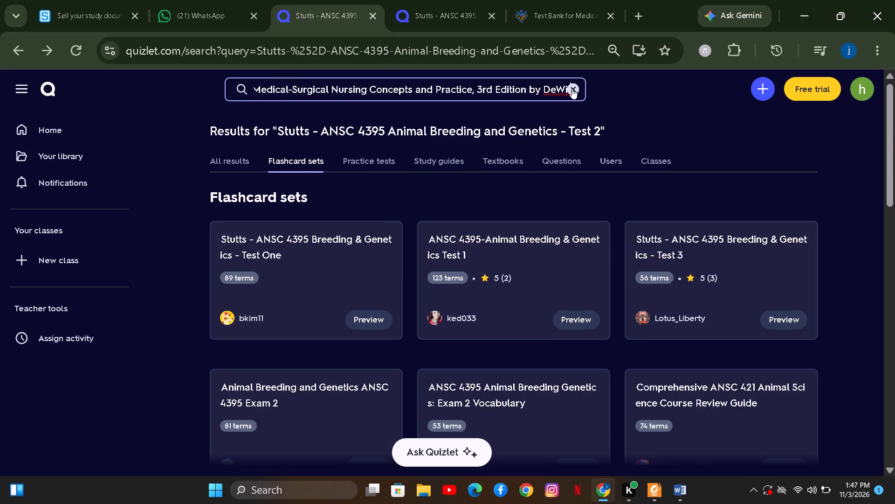
key("Return")
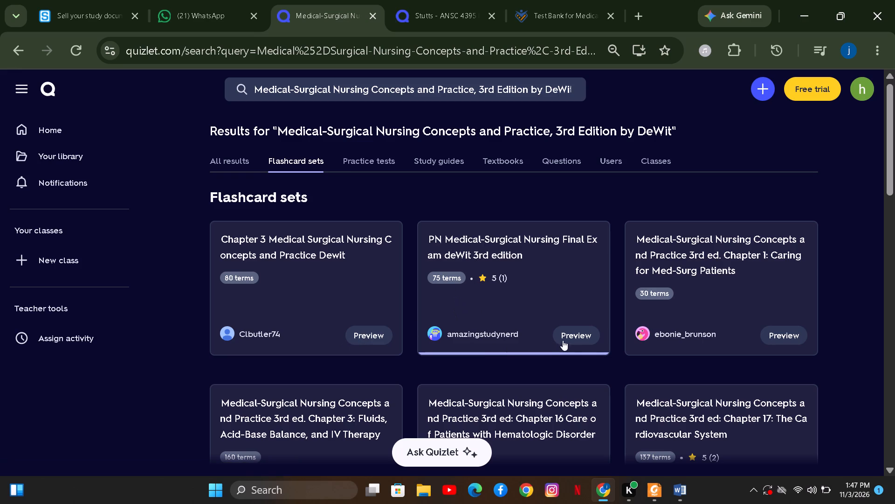
Preview the questions in the "PN Medical-Surgical Nursing Final Exam deWit 3rd edition" flashcard set.
left_click(573, 333)
scroll(364, 246, "down", 4)
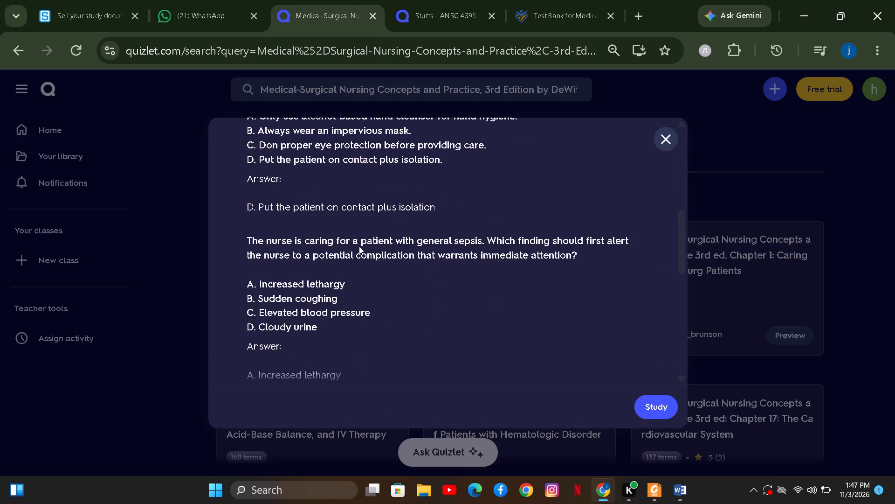
scroll(357, 246, "down", 8)
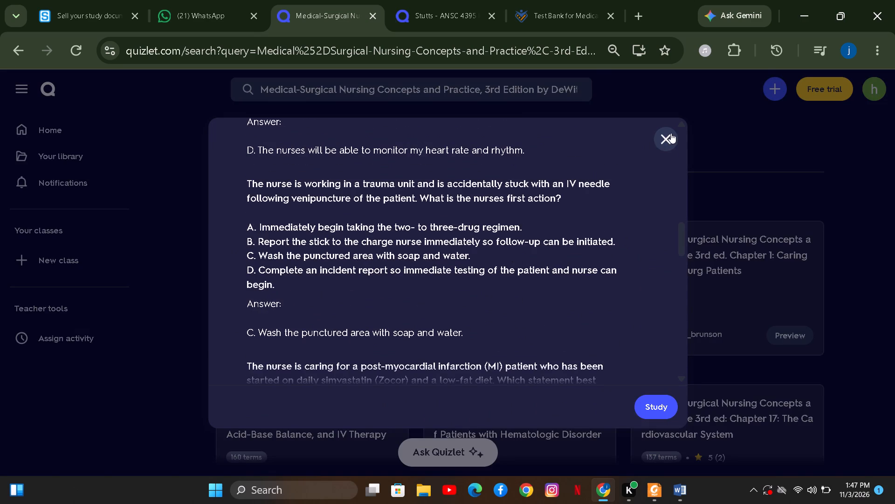
left_click(665, 136)
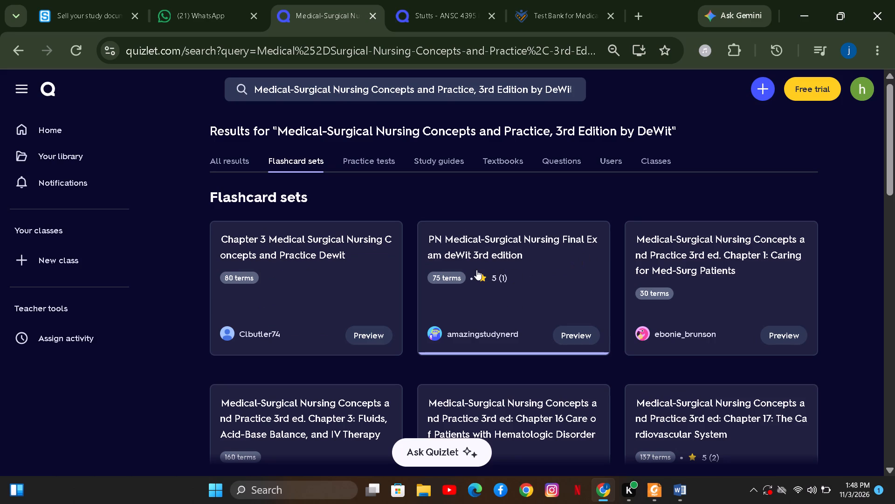
Open the PN Medical-Surgical Nursing Final Exam set and select its terms and answers from the C. difficile question through the final influenza question.
left_click(477, 254)
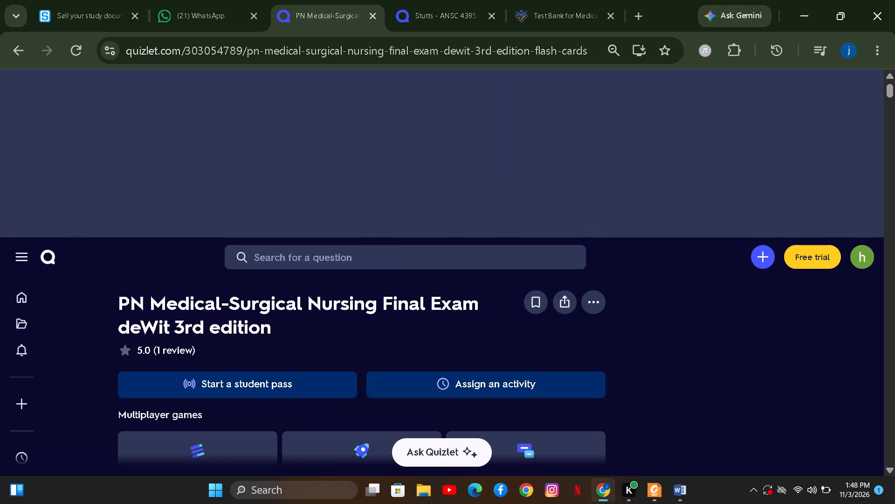
scroll(335, 278, "down", 18)
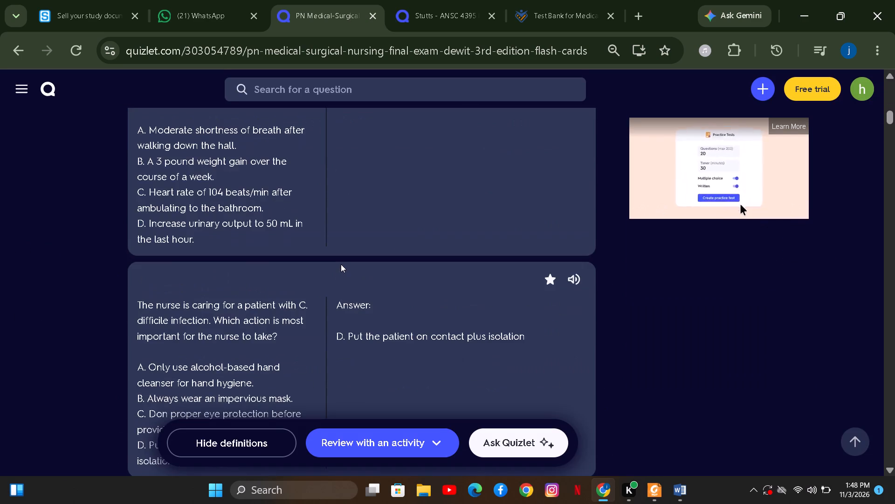
scroll(341, 264, "up", 3)
scroll(341, 264, "down", 4)
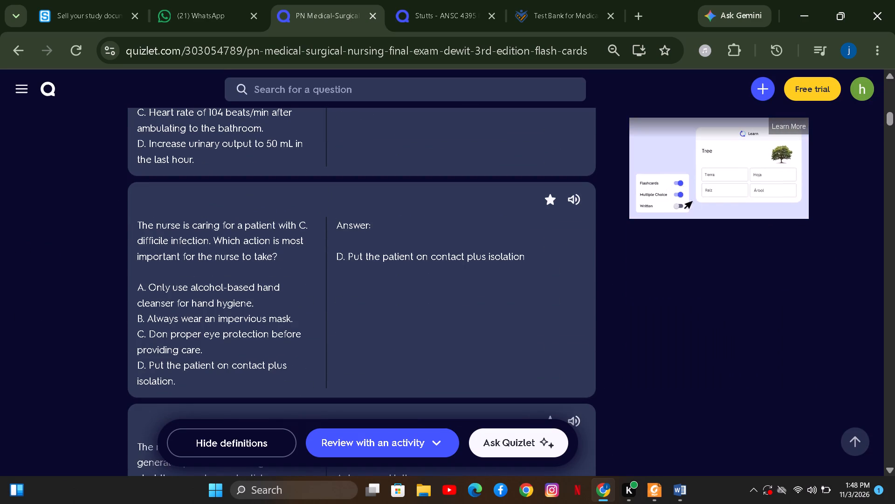
left_click_drag(138, 226, 424, 503)
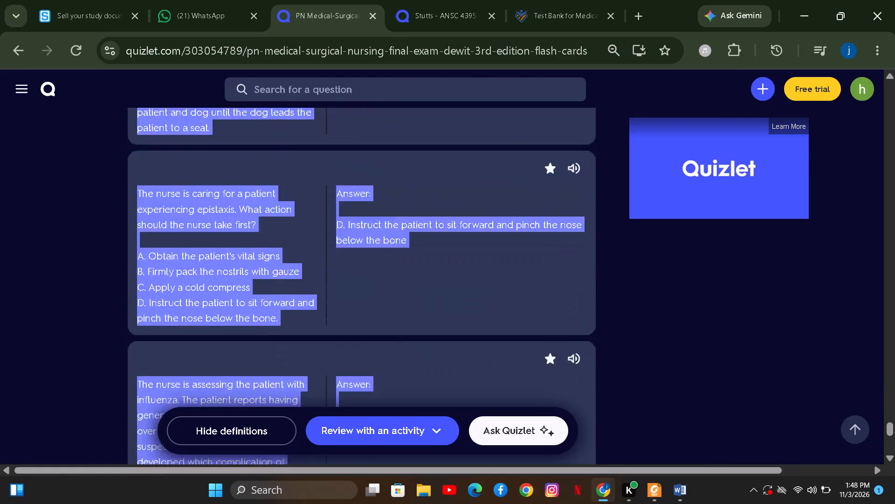
left_click_drag(424, 503, 413, 433)
scroll(414, 453, "up", 7)
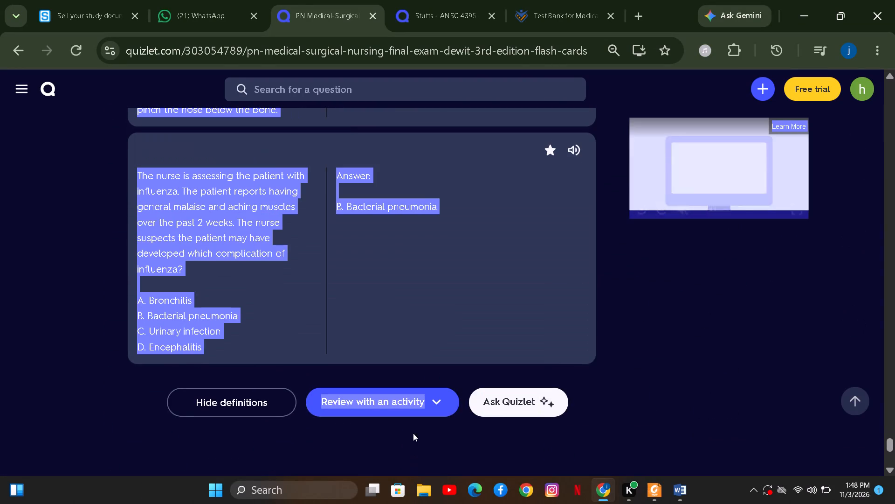
left_click_drag(413, 433, 479, 356)
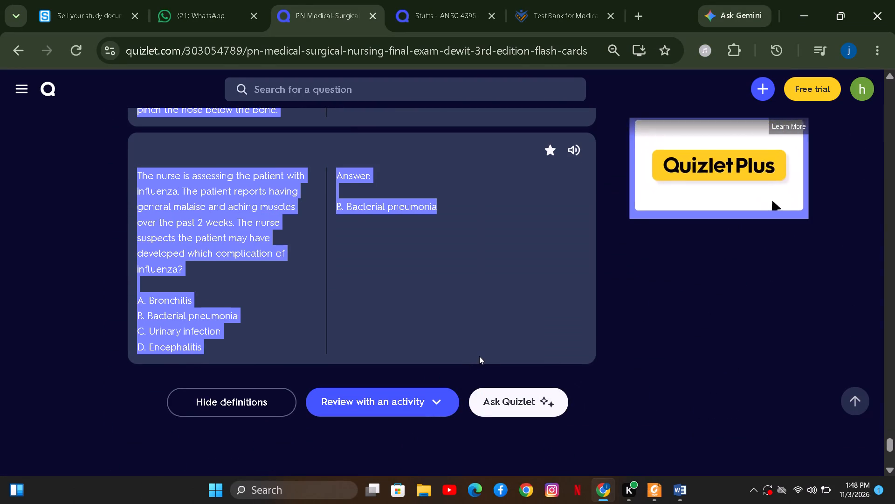
key("ctrl+v")
key("ctrl+v")
key("ctrl+v")
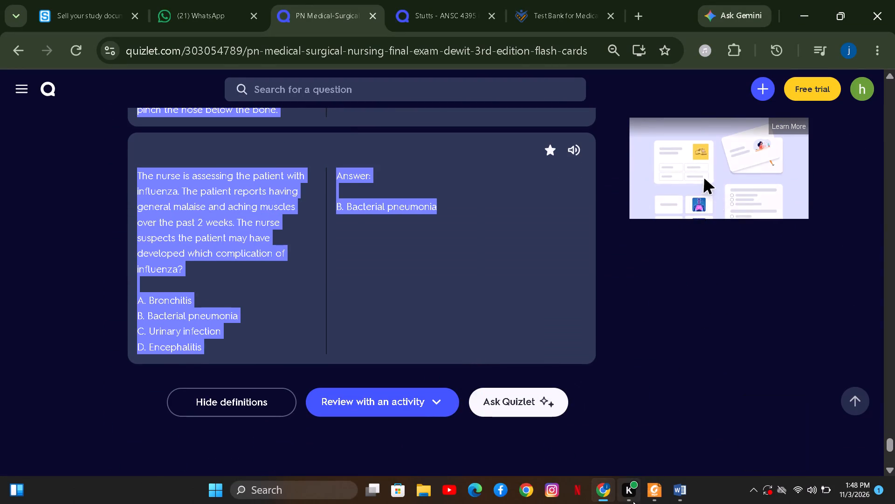
Switch to Word and close Document1 without saving its changes.
left_click(681, 491)
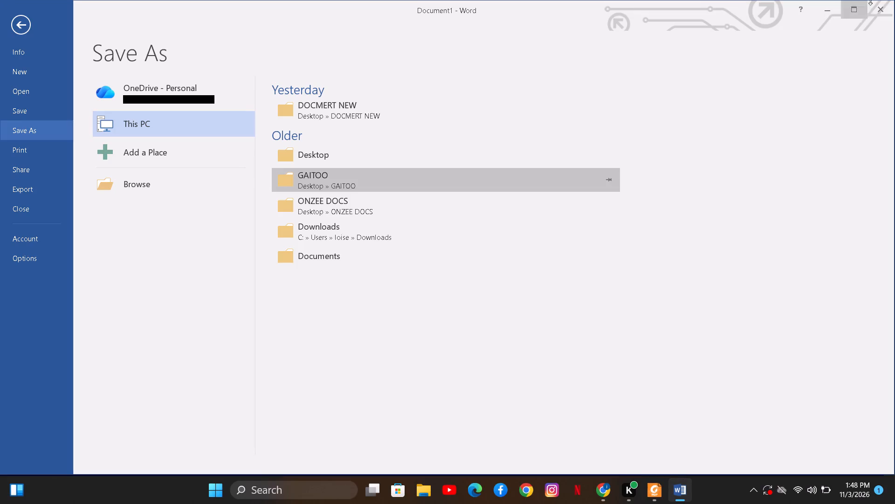
left_click(883, 9)
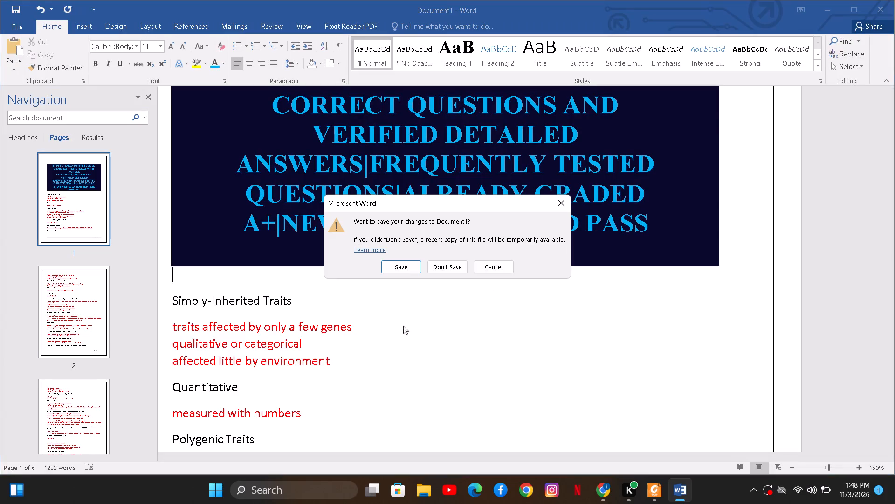
left_click(445, 266)
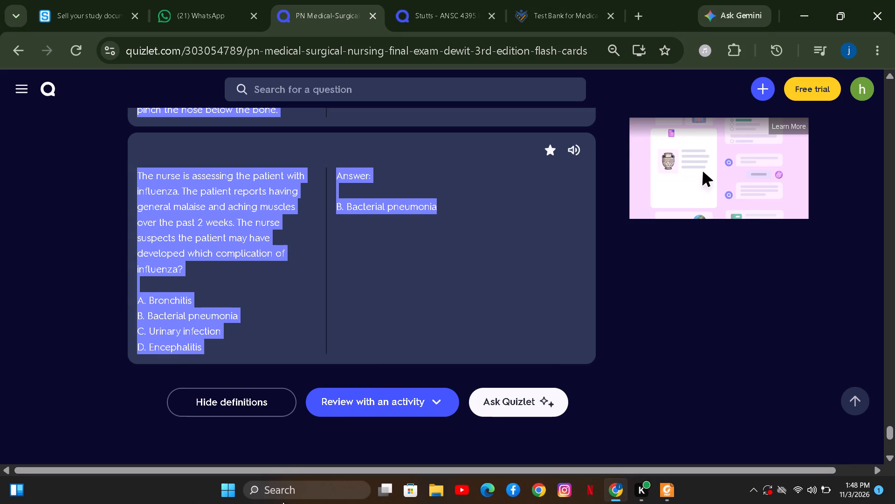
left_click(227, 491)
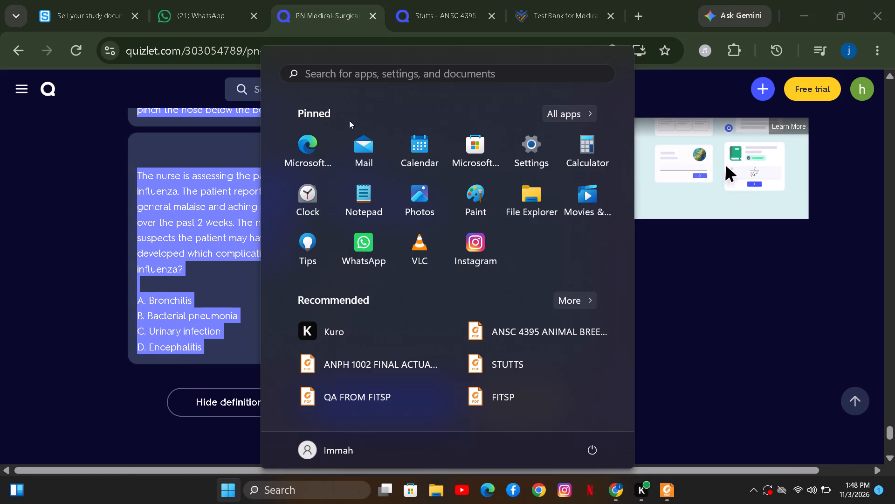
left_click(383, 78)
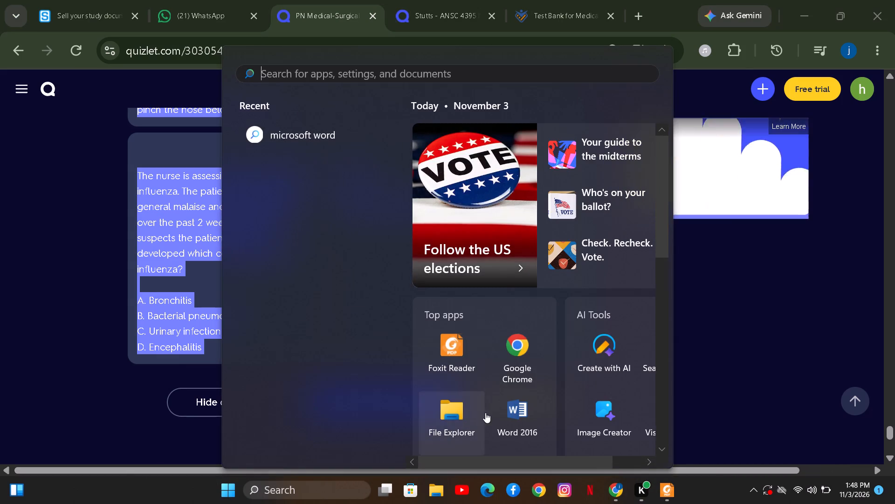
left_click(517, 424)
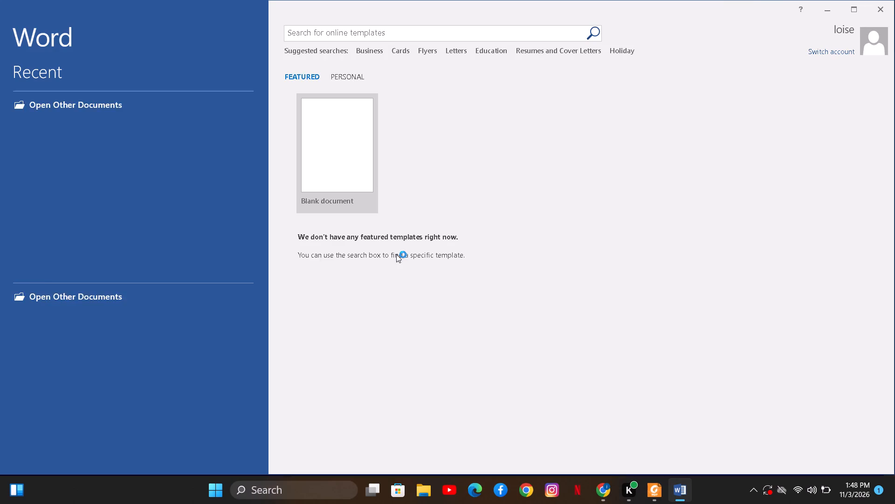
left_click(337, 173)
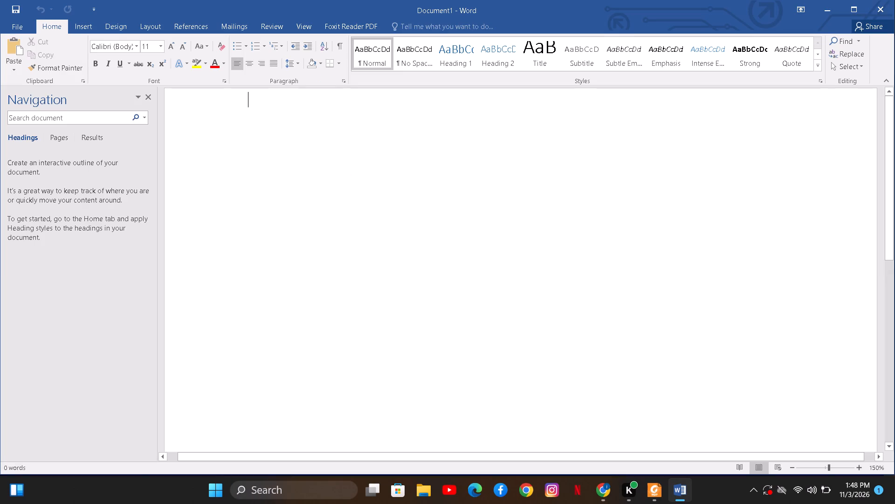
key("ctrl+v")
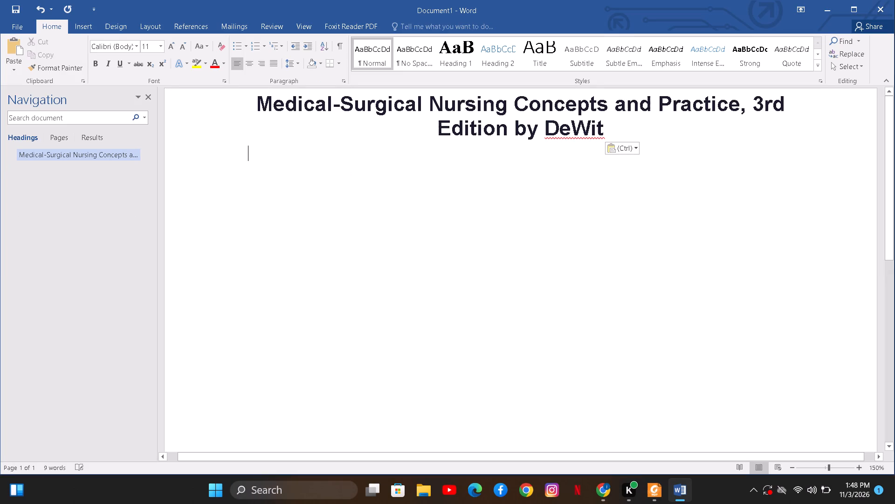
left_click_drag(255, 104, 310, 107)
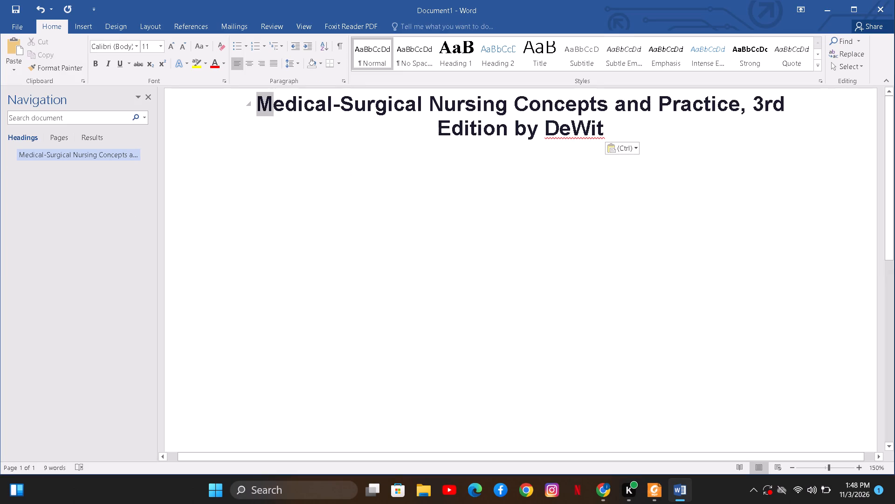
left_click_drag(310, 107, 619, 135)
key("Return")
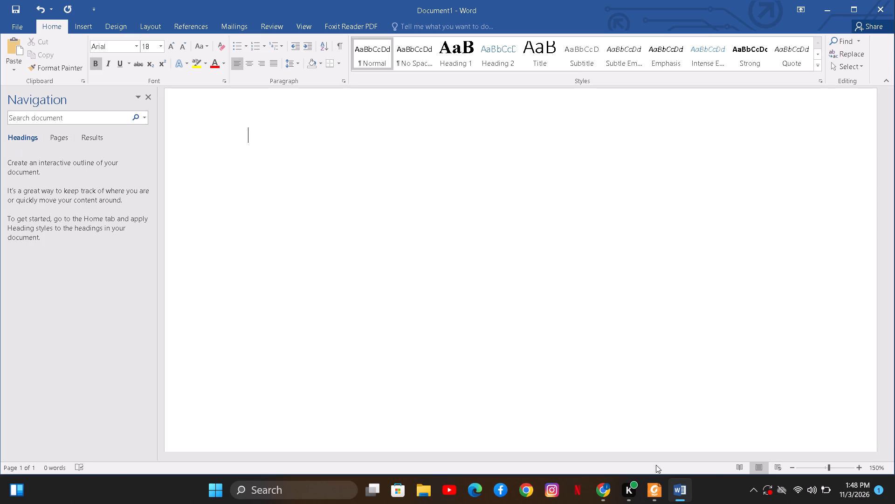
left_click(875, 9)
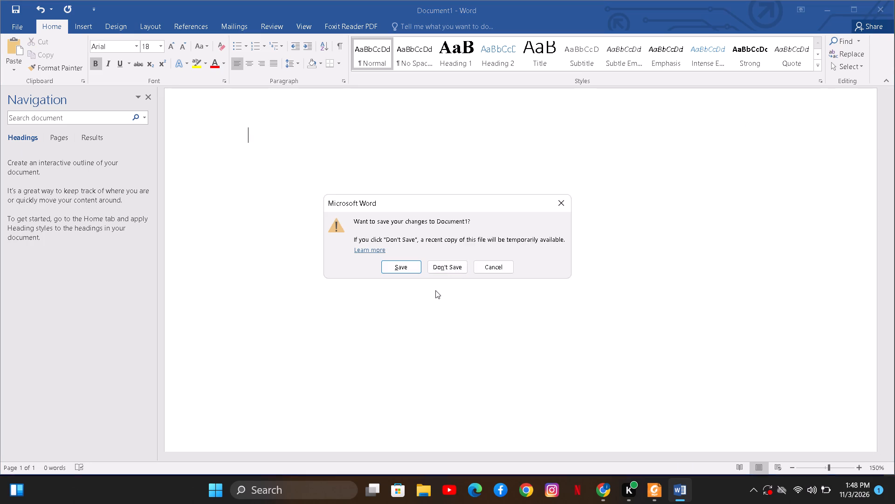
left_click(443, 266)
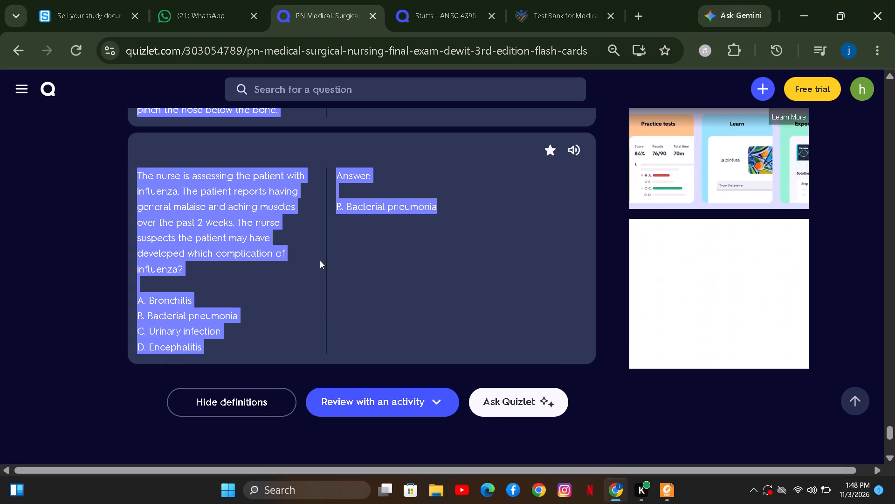
Copy the selected Quizlet terms and answers and paste them into a new blank Word document with merged formatting.
key("ctrl+c")
key("ctrl+c")
key("ctrl+c")
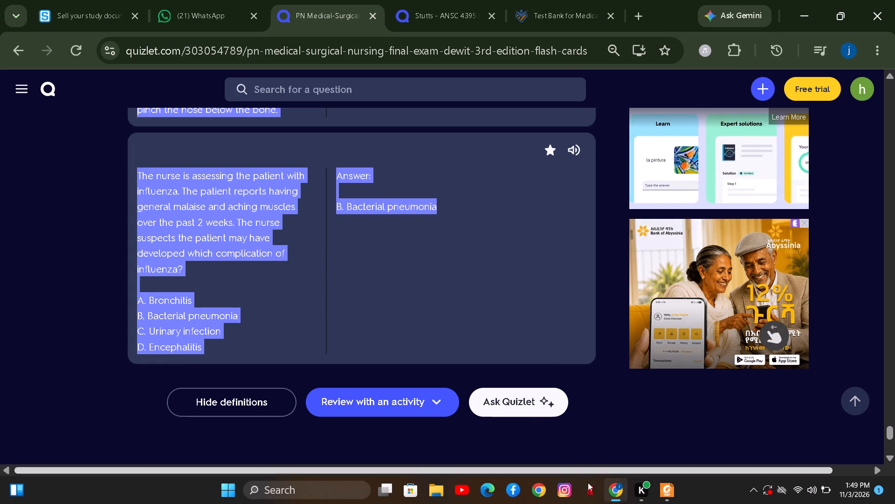
left_click(228, 488)
left_click(425, 73)
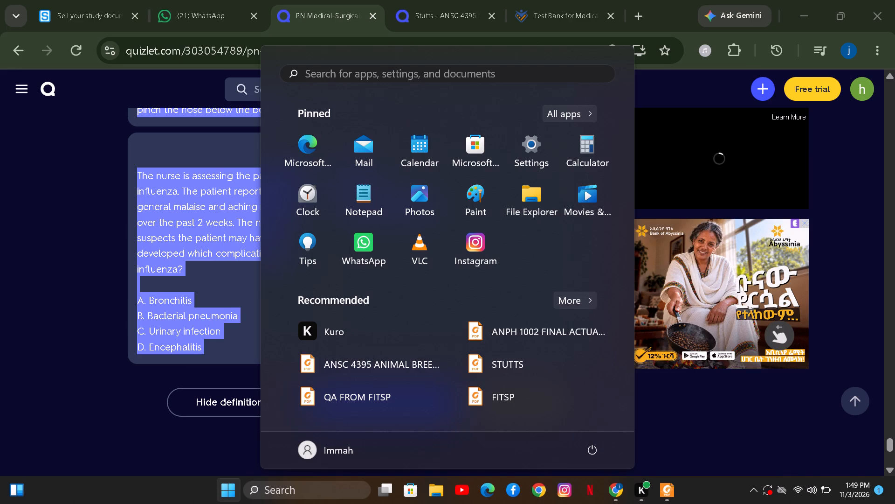
left_click(512, 405)
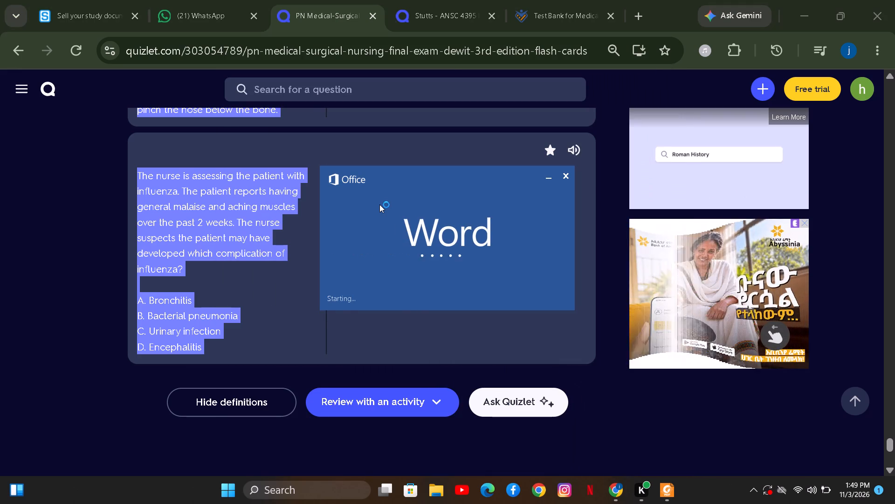
left_click(349, 173)
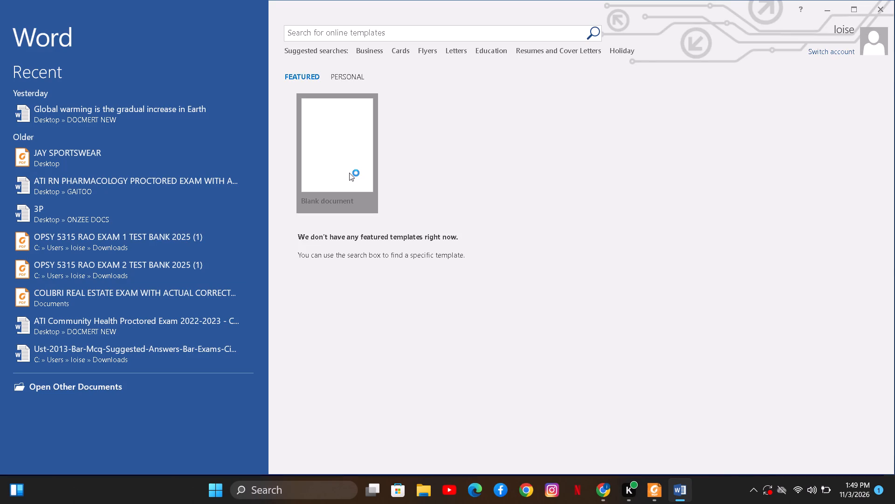
key("ctrl+v")
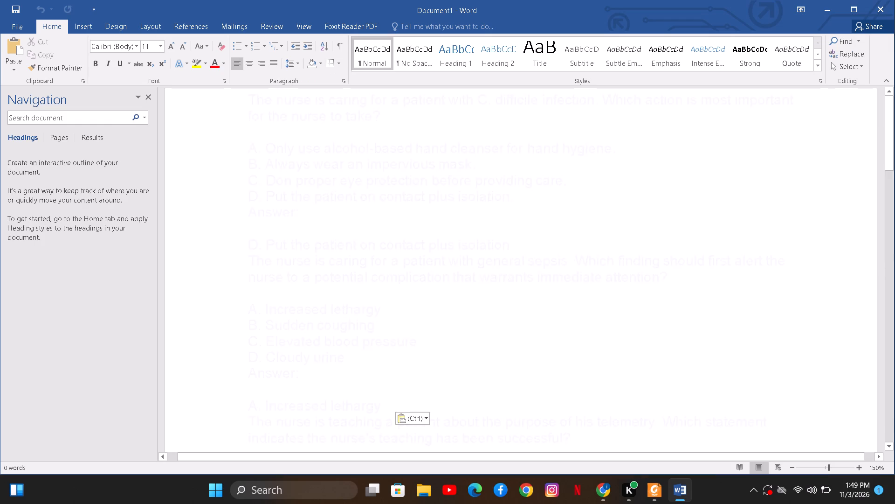
left_click(416, 424)
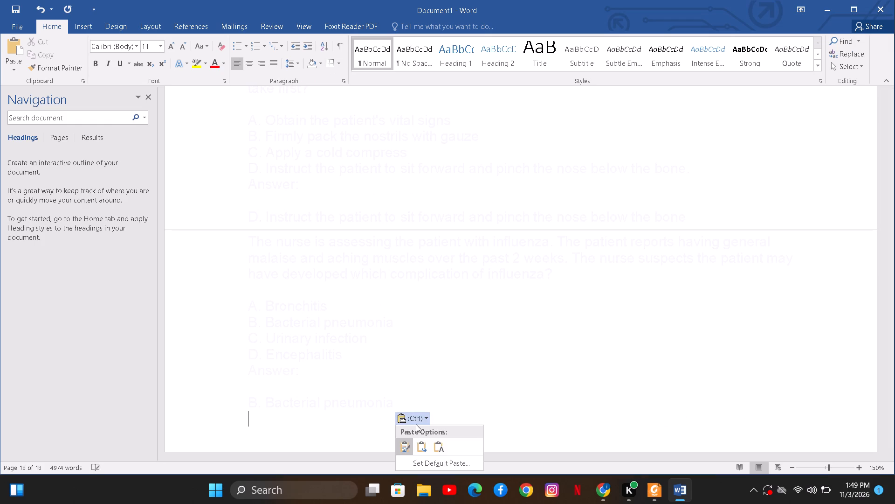
left_click(425, 448)
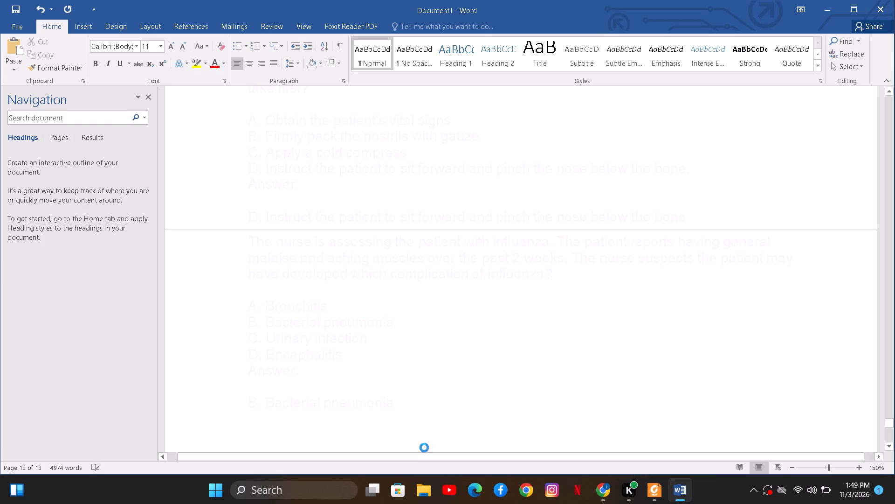
Insert page numbers at the bottom of the page in the right-aligned "| Page" accent style.
left_click(80, 26)
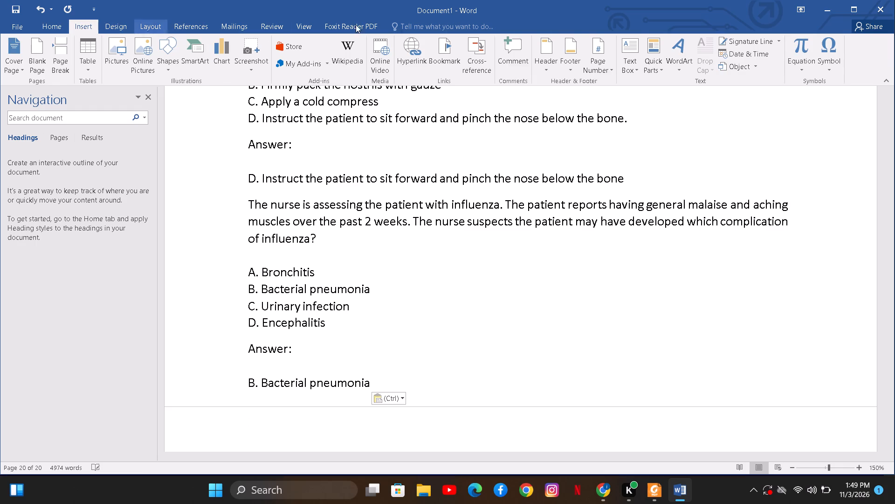
left_click(607, 67)
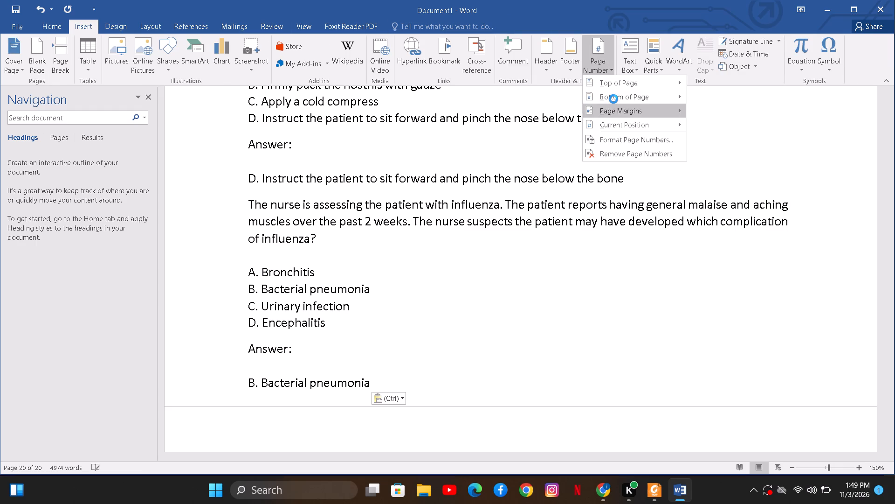
left_click(613, 99)
left_click(420, 383)
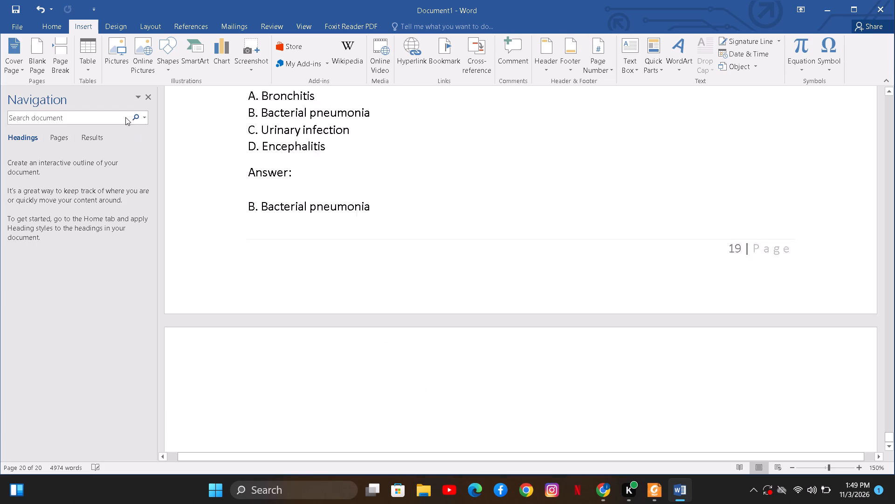
Apply a Box page border to the whole document.
left_click(115, 25)
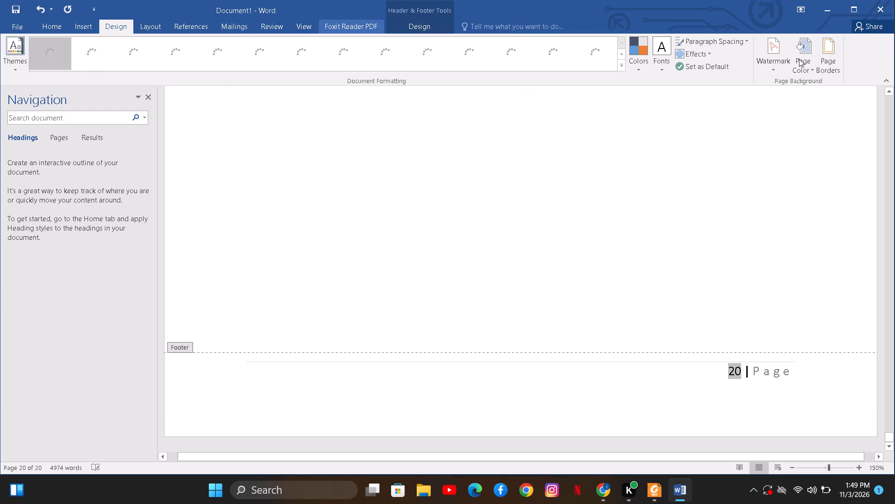
left_click(836, 54)
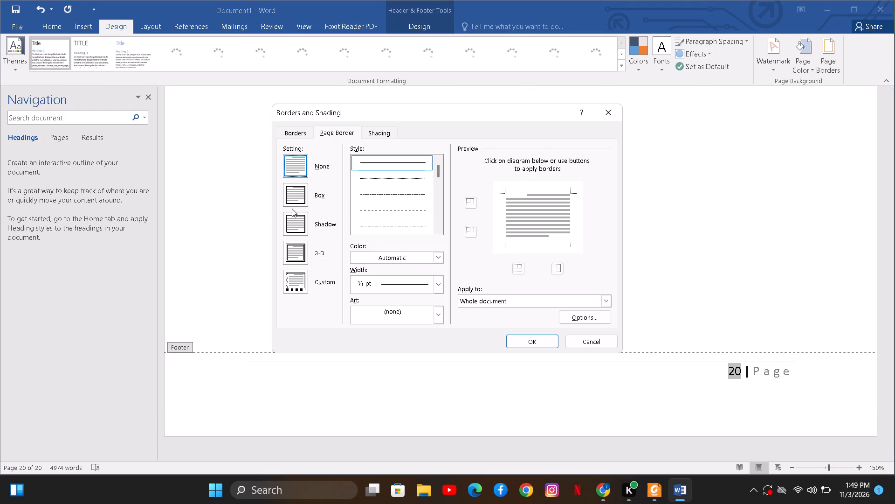
left_click(292, 198)
left_click(523, 339)
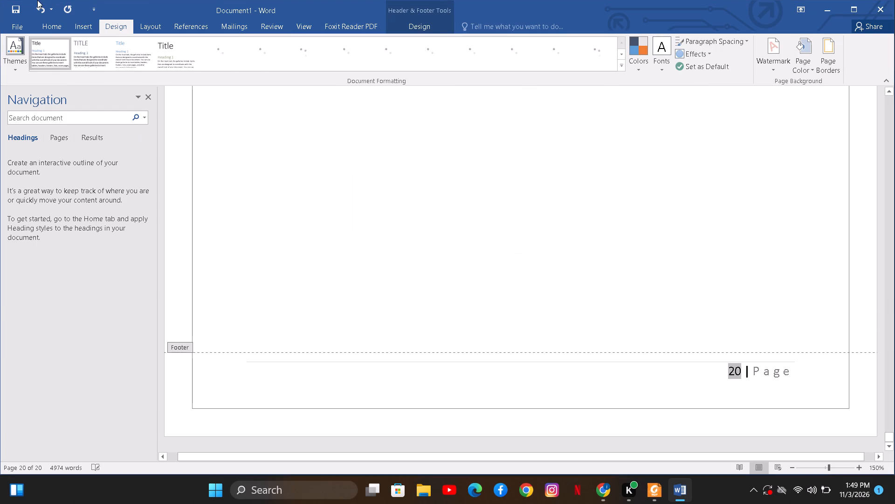
Set the line spacing of the footer's page-number paragraph to 1.5.
left_click(48, 26)
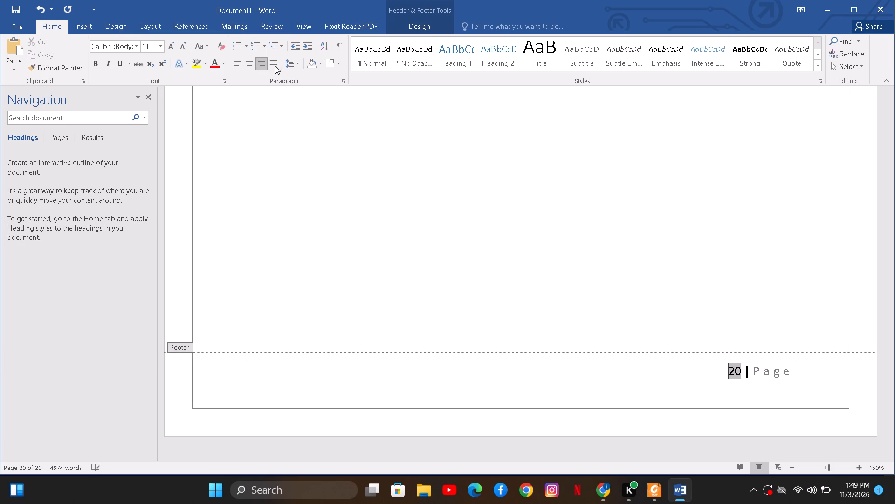
left_click(291, 65)
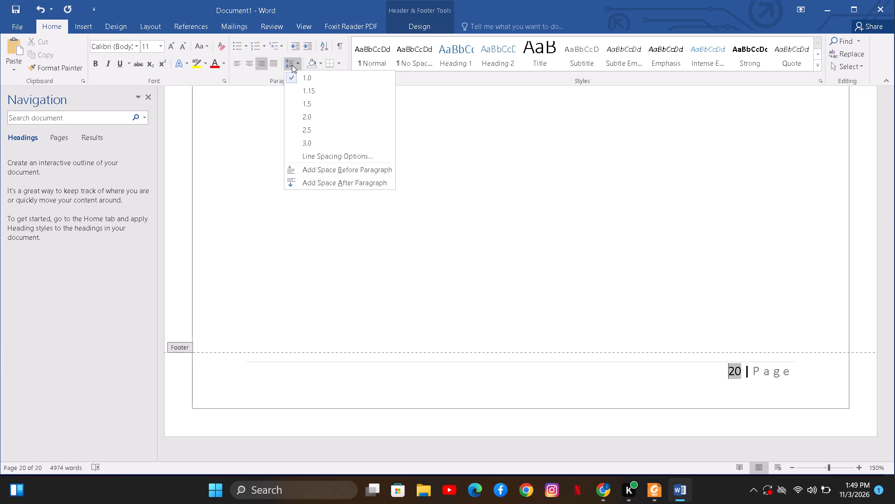
left_click(304, 105)
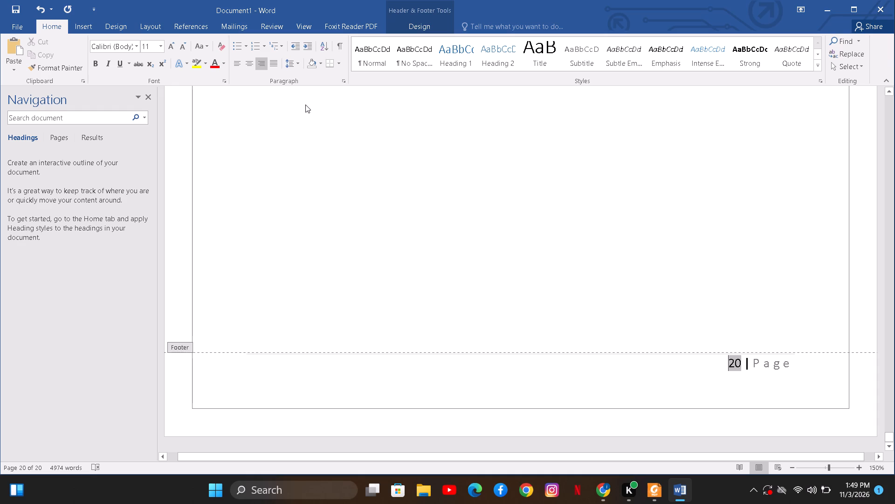
Show the document's page thumbnails in the navigation pane.
scroll(330, 184, "up", 1)
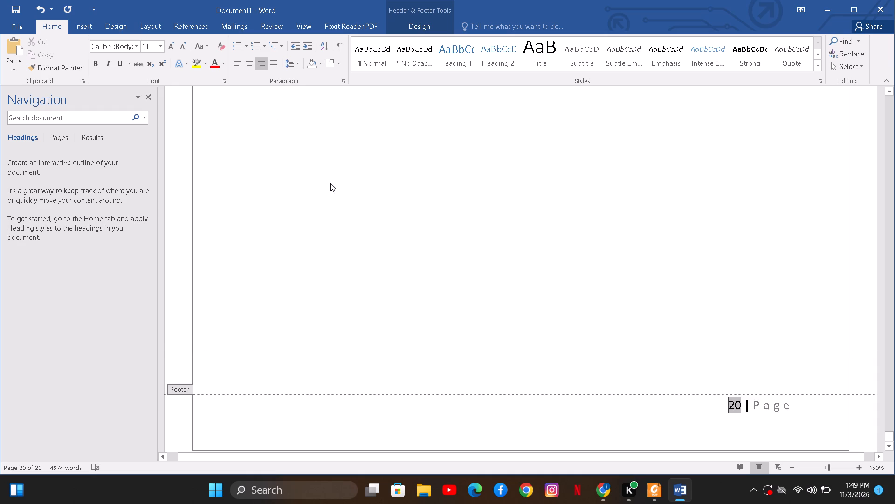
left_click(56, 136)
Leave footer editing and return to the document body near the end of the final influenza question.
scroll(335, 208, "up", 14)
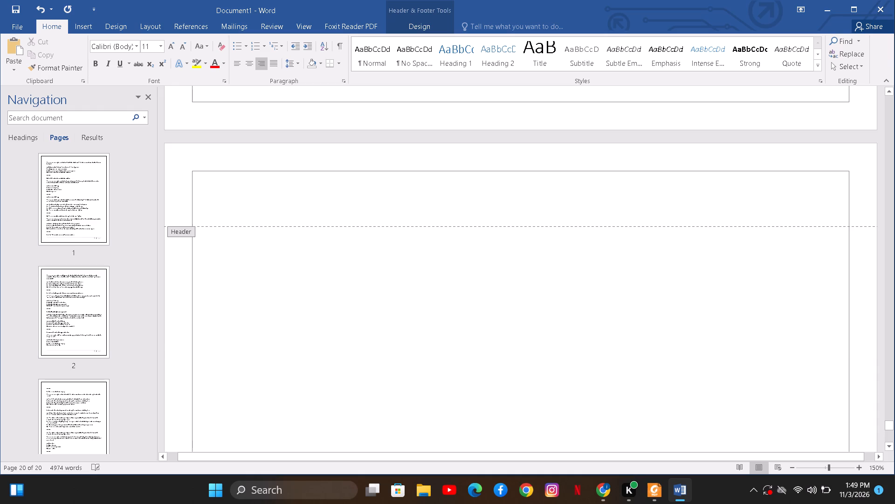
scroll(271, 212, "up", 5)
left_click(248, 273)
left_click(248, 273)
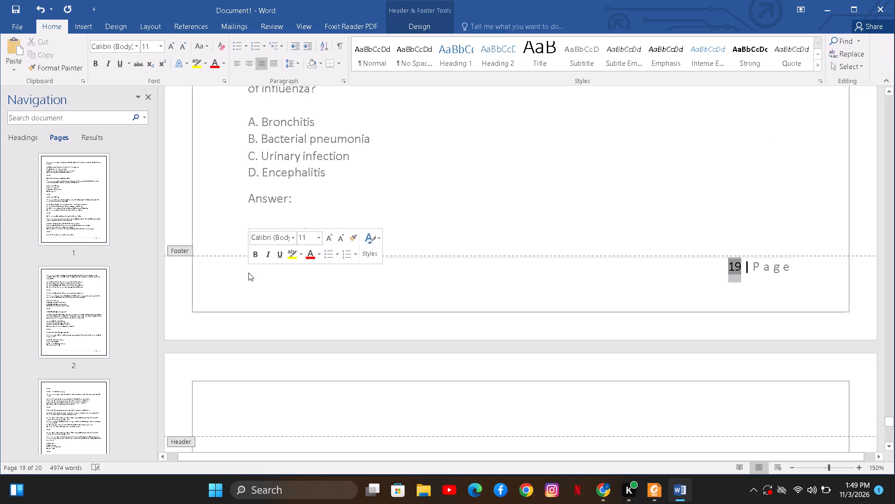
left_click(248, 273)
double_click(248, 273)
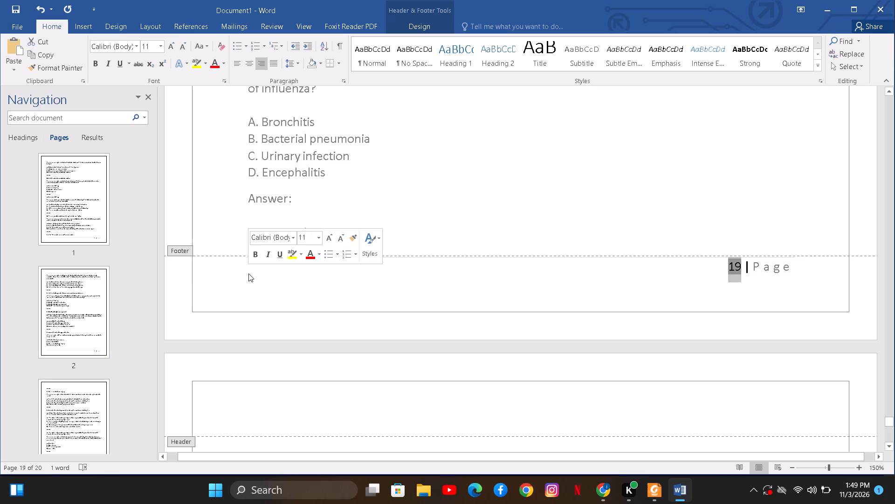
left_click(248, 278)
left_click(244, 283)
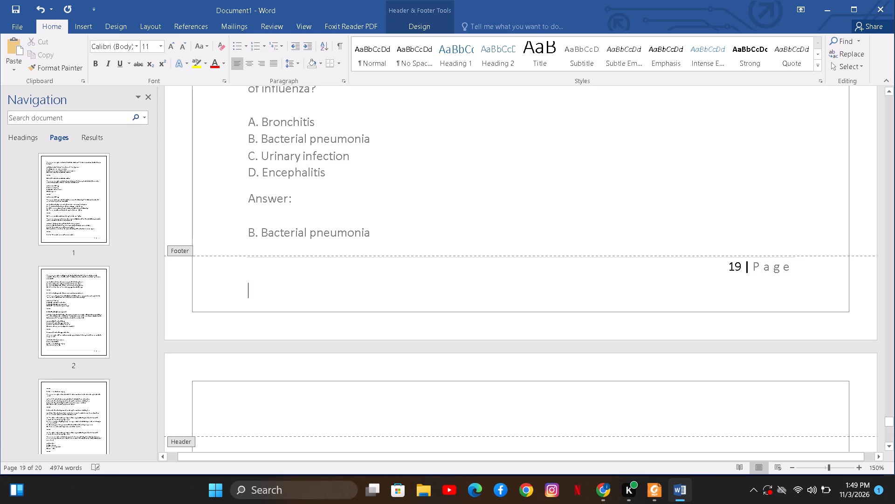
left_click(241, 422)
double_click(241, 421)
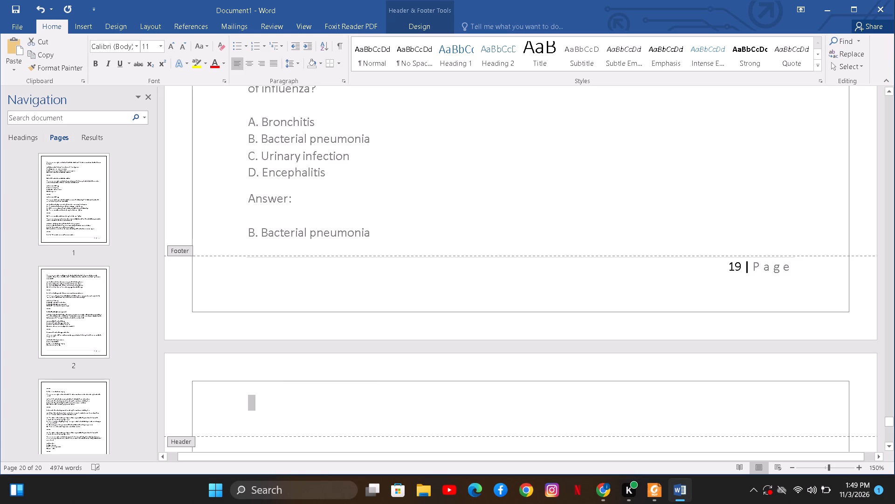
left_click(242, 411)
left_click(255, 374)
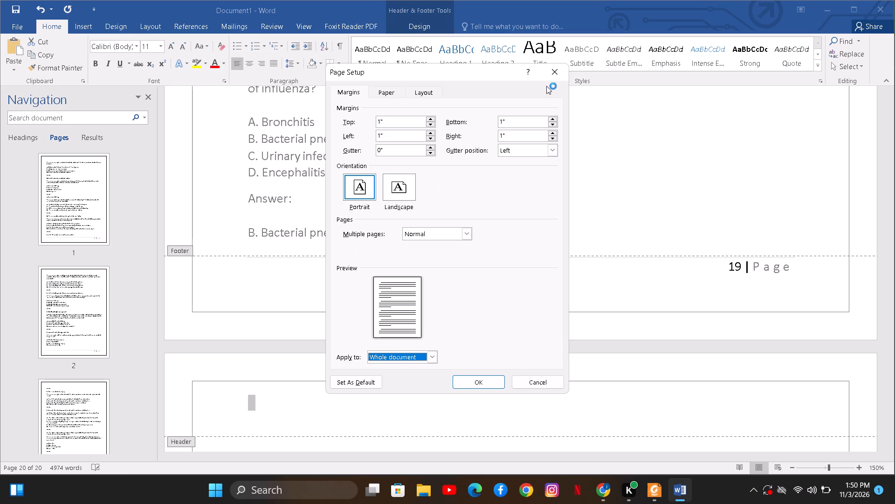
left_click(552, 72)
double_click(257, 252)
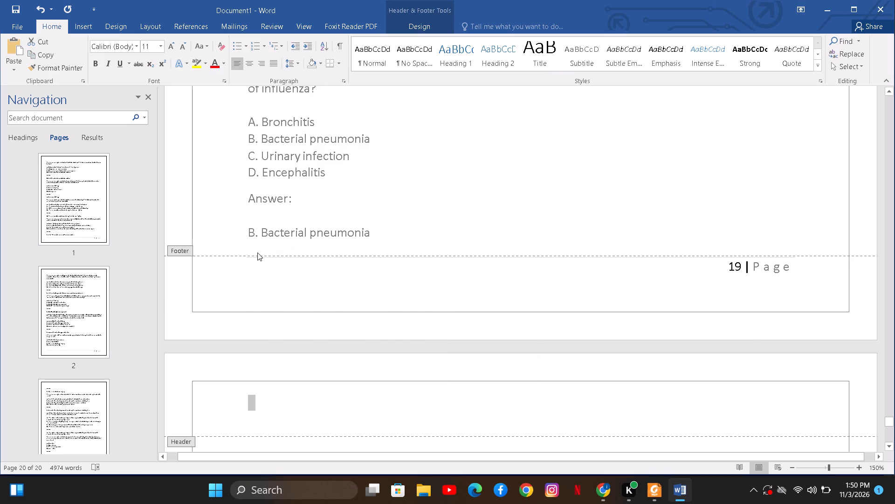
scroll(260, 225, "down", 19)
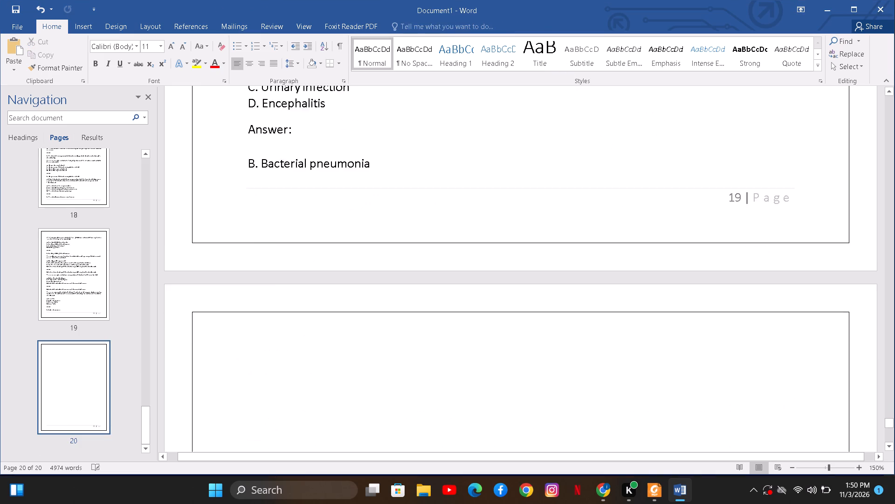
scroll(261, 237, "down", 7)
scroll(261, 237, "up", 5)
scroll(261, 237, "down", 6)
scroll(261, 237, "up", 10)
Add a new empty line after the final answer, "B. Bacterial pneumonia", at the end of the document.
left_click(374, 165)
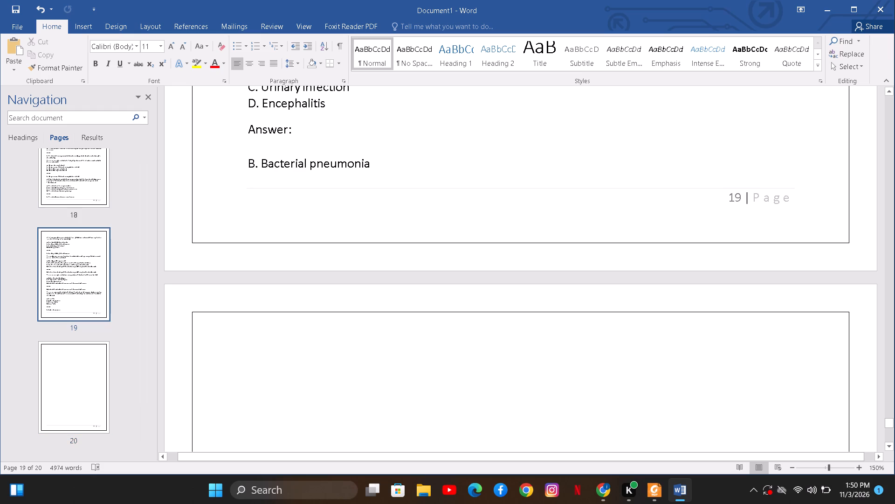
key("Return")
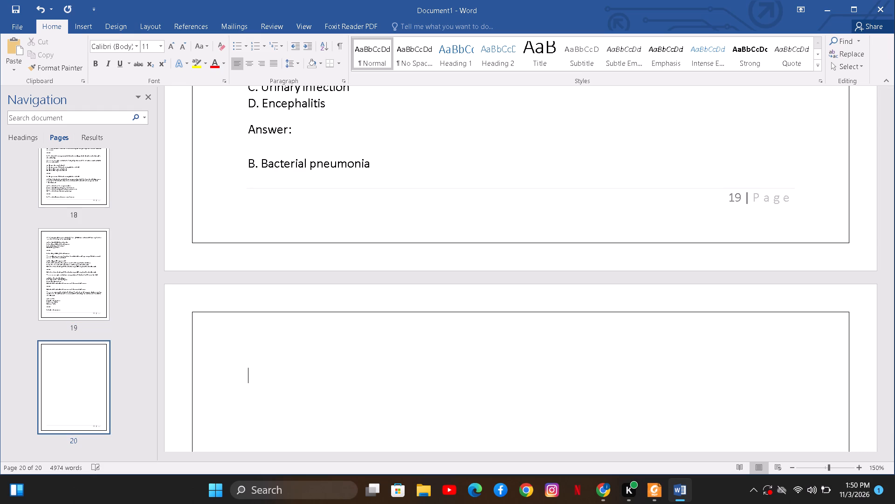
In Chrome, copy the Quizlet set's first card, the home health nurse congestive heart failure question with its options and answer.
left_click(606, 487)
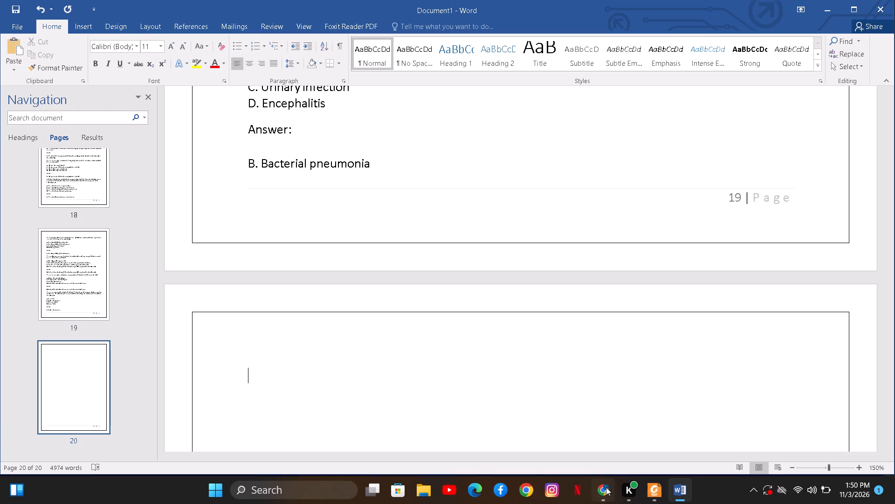
left_click_drag(892, 443, 867, 219)
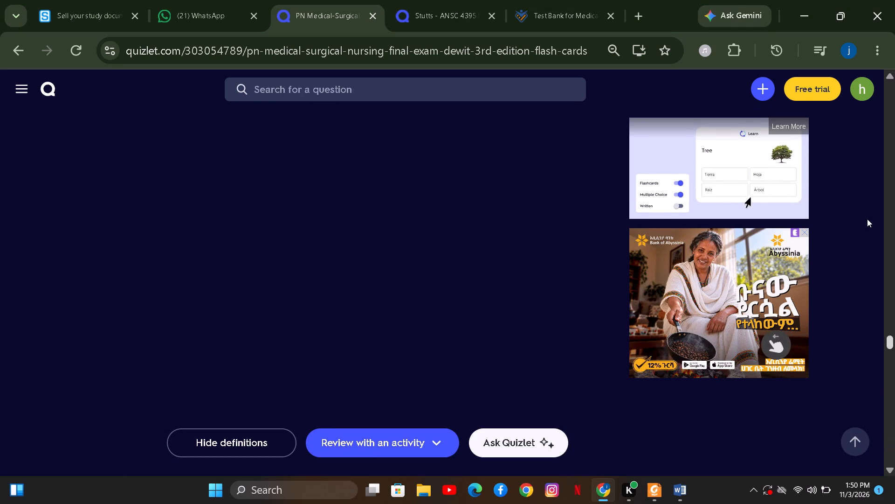
left_click_drag(867, 219, 864, 66)
scroll(608, 203, "down", 7)
scroll(113, 247, "down", 4)
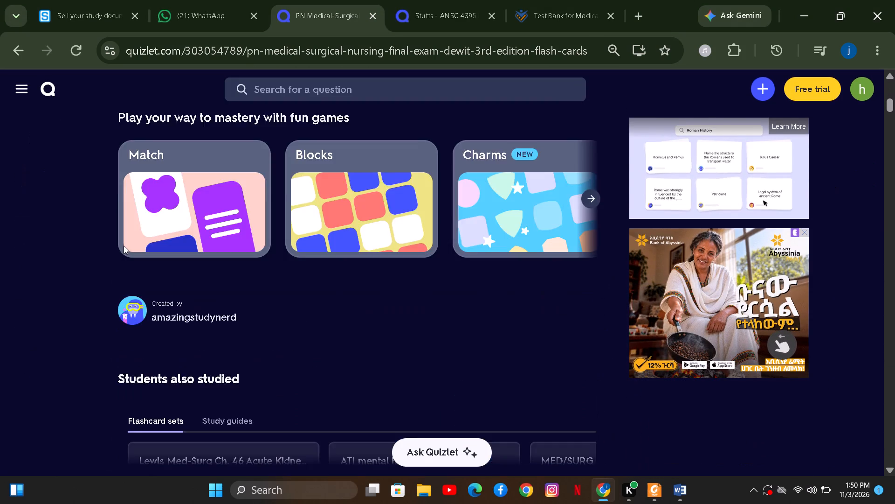
scroll(124, 246, "down", 6)
scroll(140, 160, "up", 1)
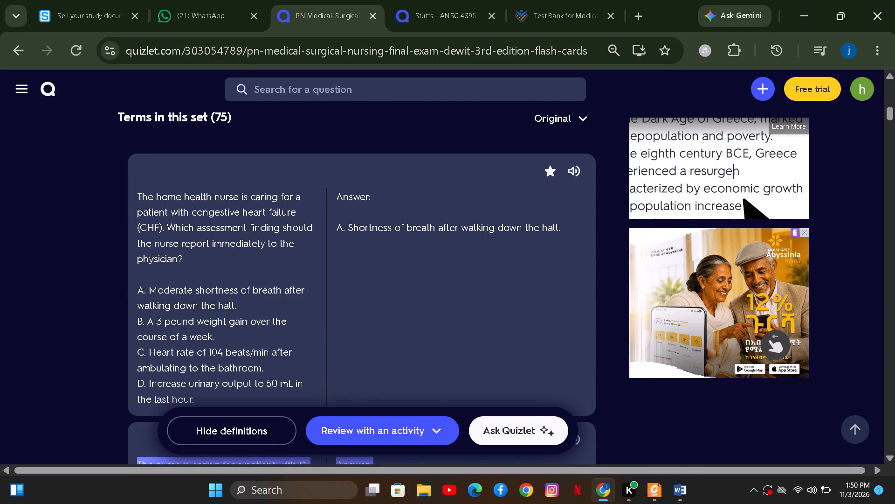
left_click_drag(138, 194, 286, 324)
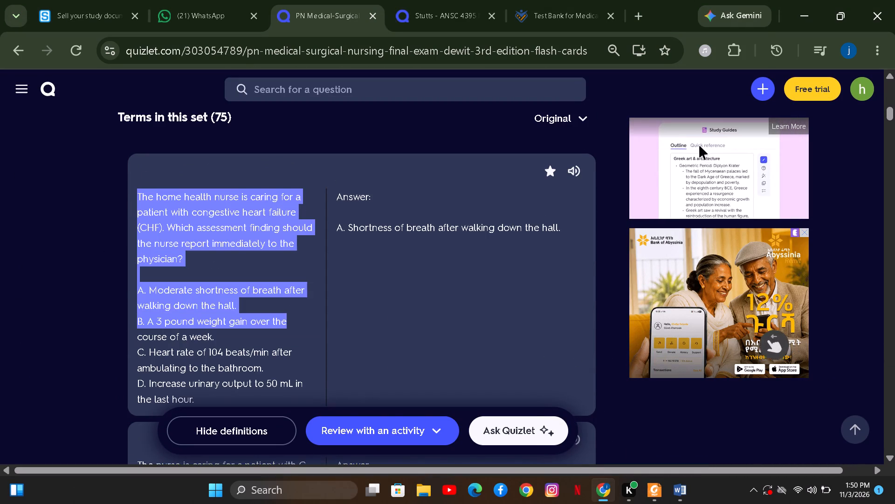
left_click_drag(286, 324, 549, 277)
scroll(288, 324, "down", 1)
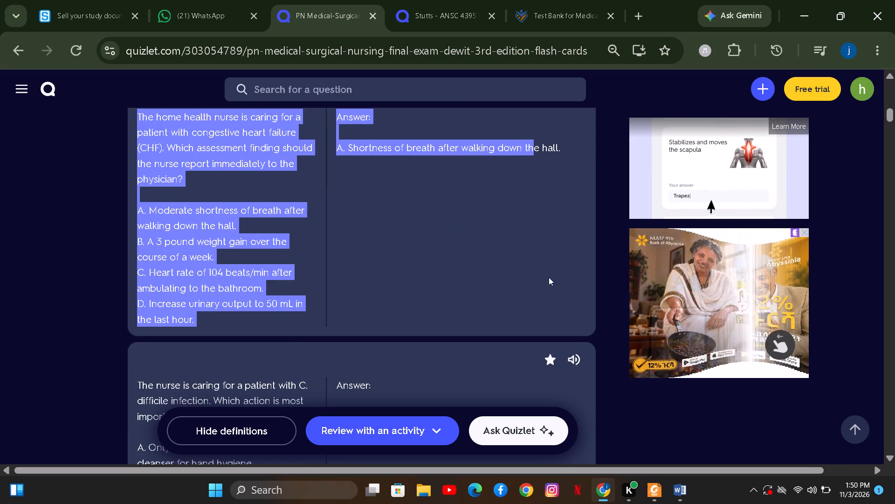
left_click_drag(549, 277, 571, 272)
key("ctrl+c")
key("ctrl+c")
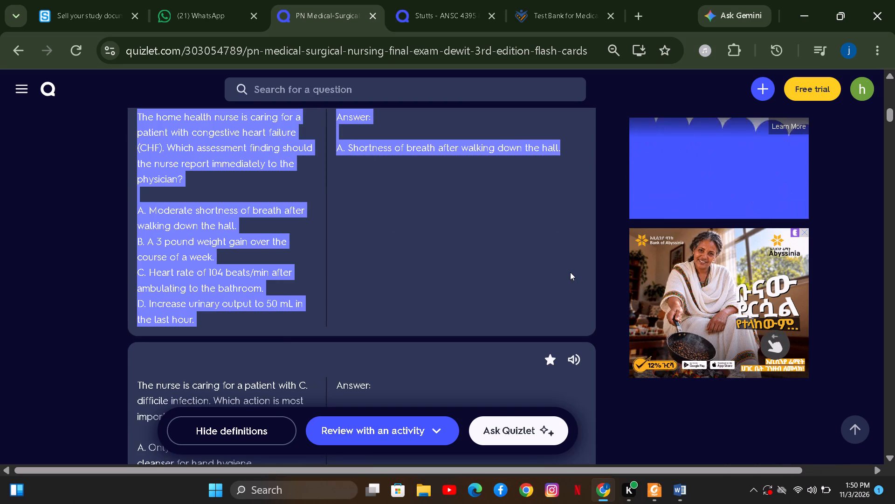
key("ctrl+c")
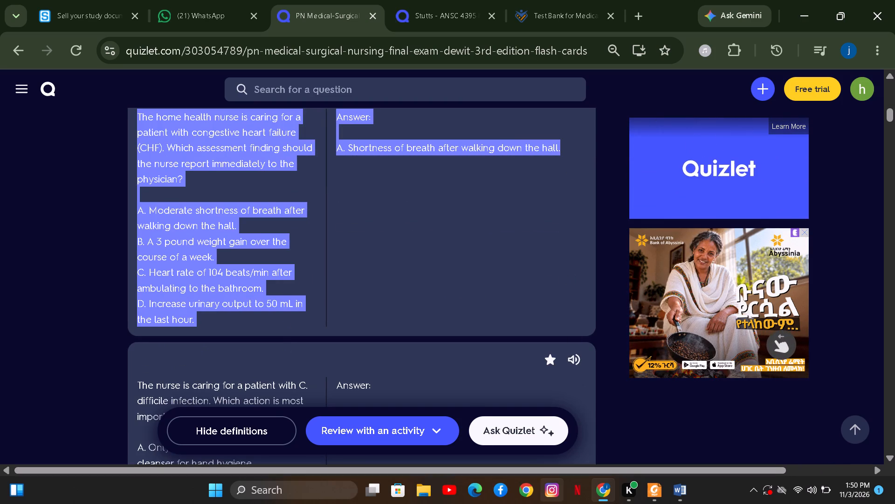
In Word, paste the congestive heart failure question and answer at the document's end without its Quizlet source formatting.
left_click(605, 492)
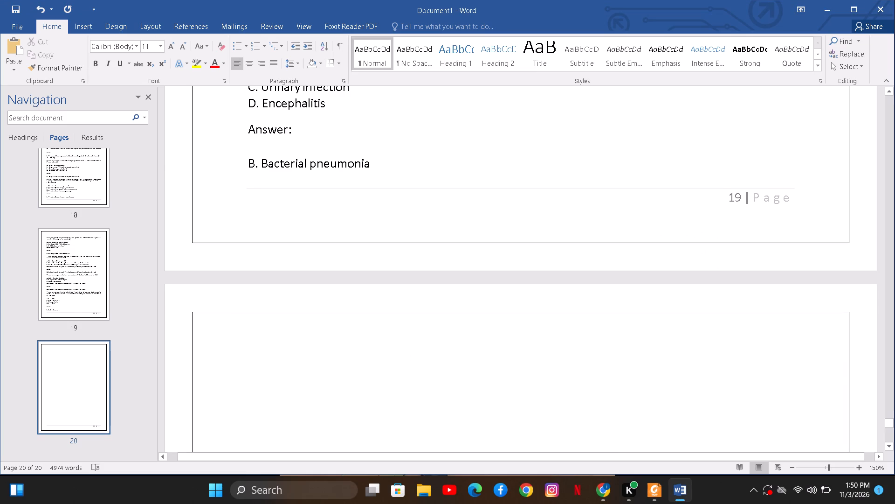
key("ctrl+v")
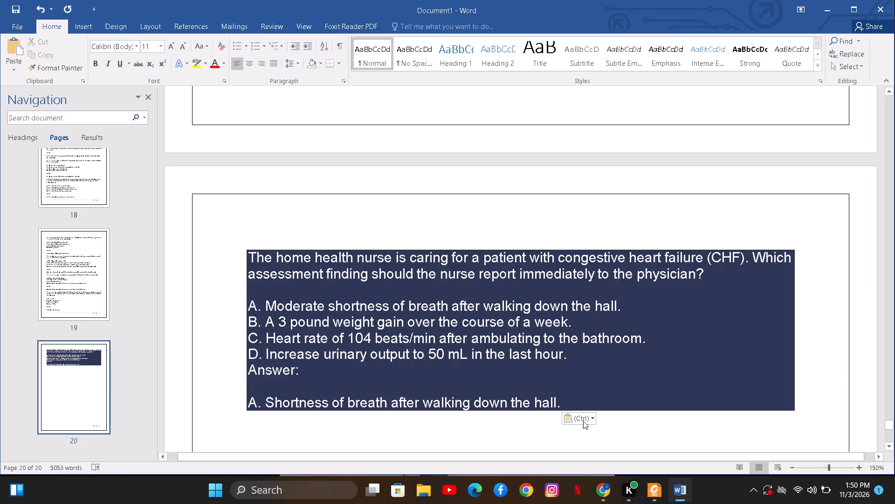
left_click(584, 420)
left_click(589, 445)
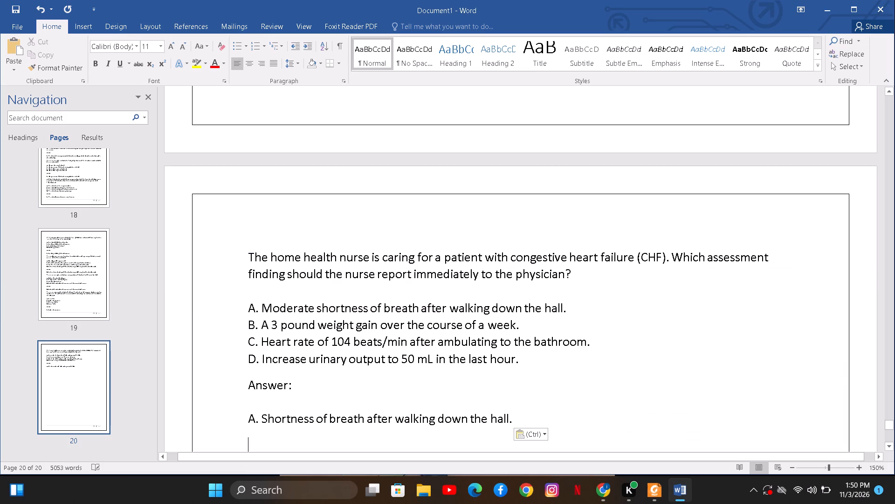
scroll(416, 395, "up", 4)
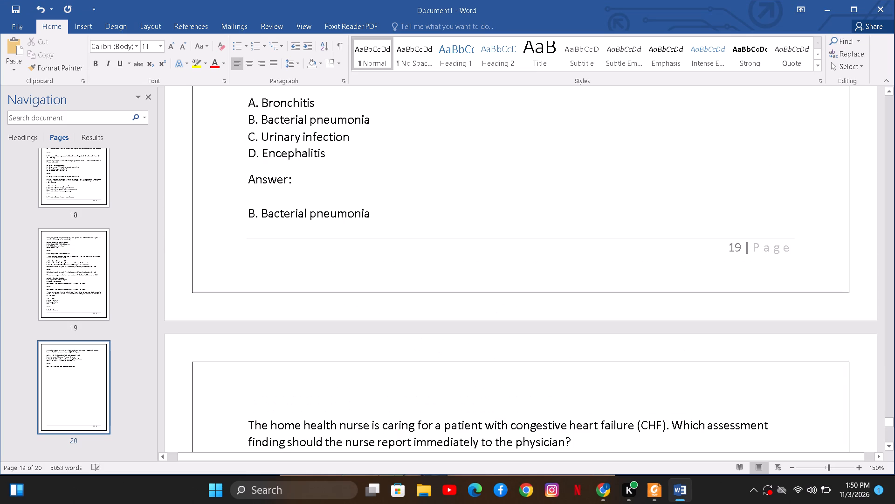
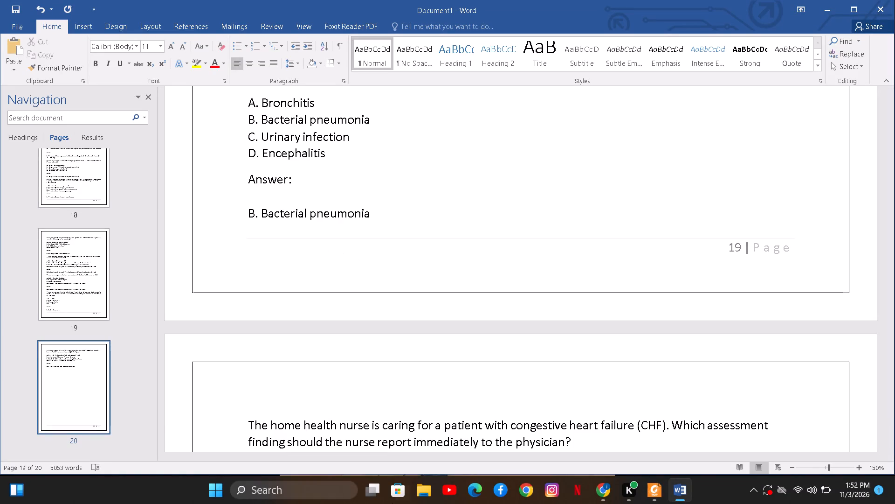
Check the page break between the influenza question and the newly pasted congestive heart failure question.
scroll(502, 415, "up", 2)
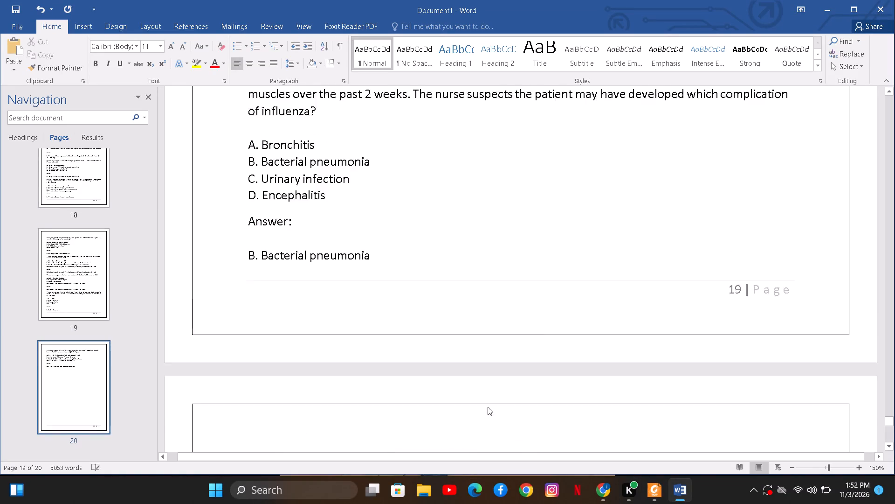
scroll(488, 407, "up", 1)
scroll(466, 400, "down", 10)
scroll(382, 357, "up", 4)
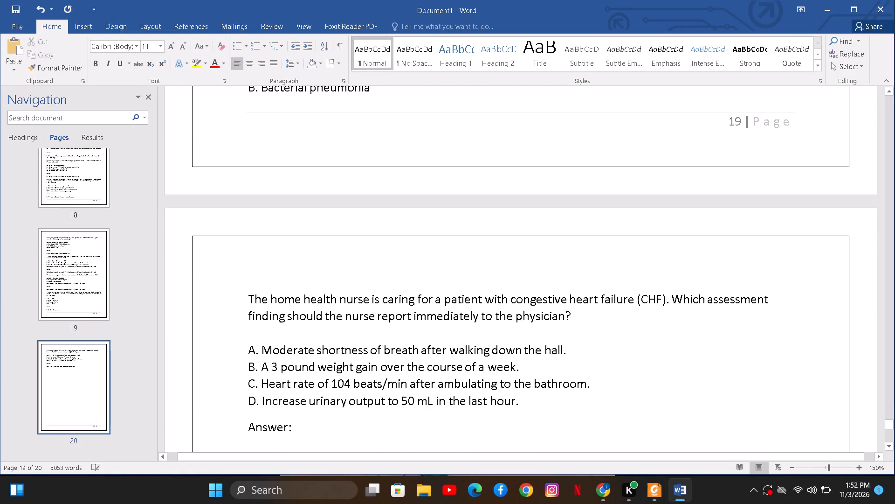
double_click(379, 343)
scroll(380, 344, "down", 3)
scroll(391, 354, "up", 7)
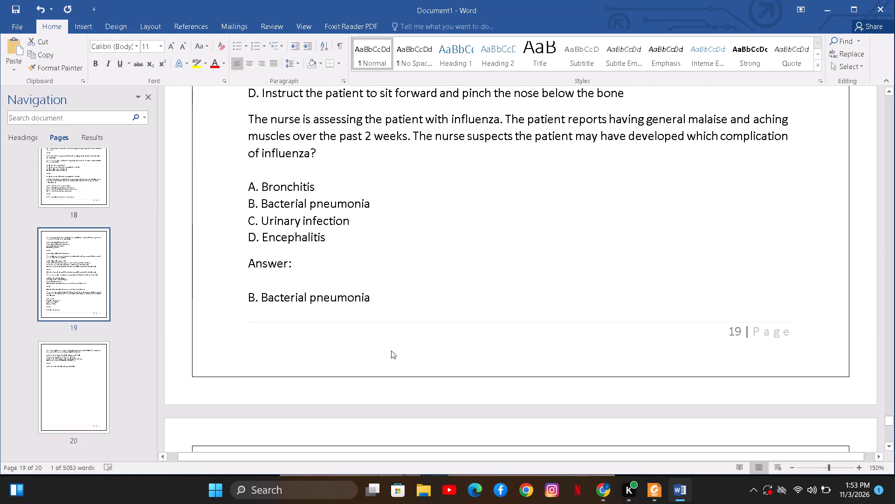
Ignore every spelling flag on "Bronchovesicular" in the document, starting from the "A. Bronchovesicular sounds" answer.
scroll(391, 350, "up", 20)
scroll(391, 350, "up", 1)
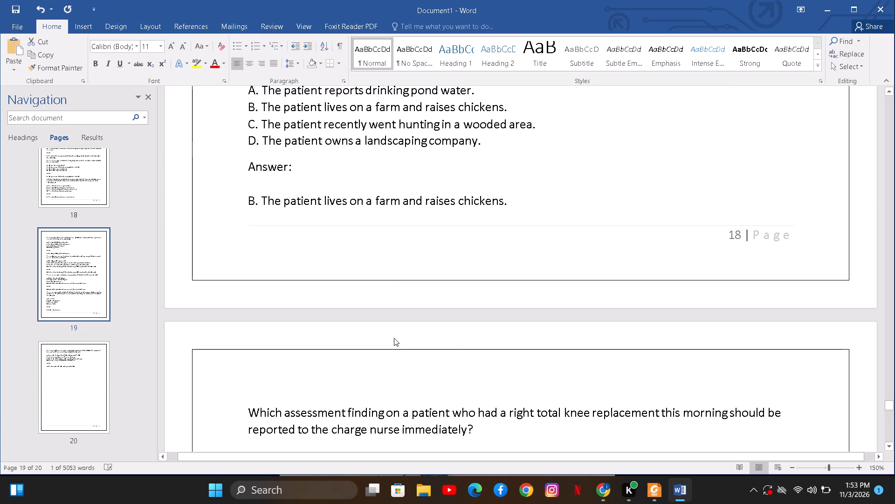
scroll(394, 338, "up", 19)
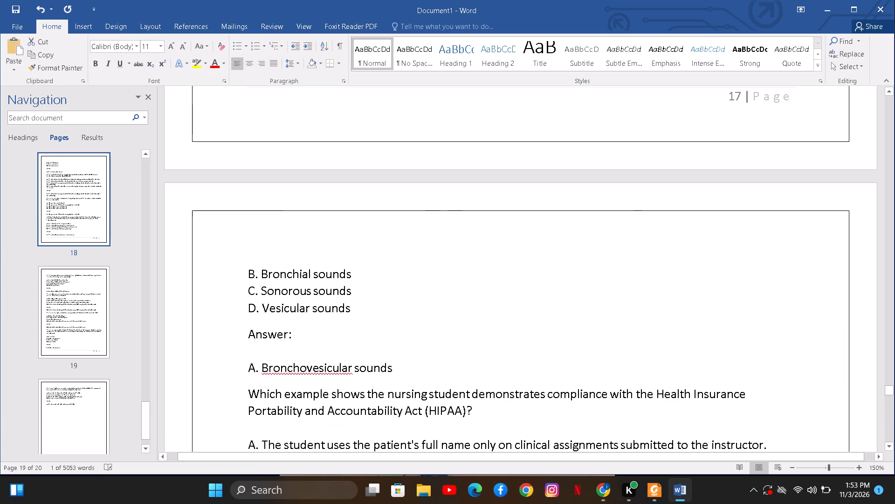
right_click(315, 373)
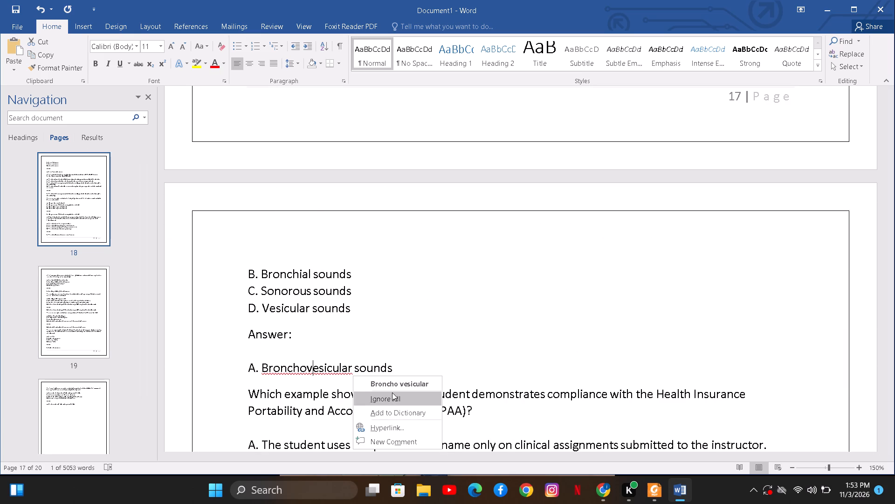
left_click(392, 393)
Ignore every spelling flag on "nontender" in option A of the suspected sinusitis question.
scroll(404, 338, "up", 2)
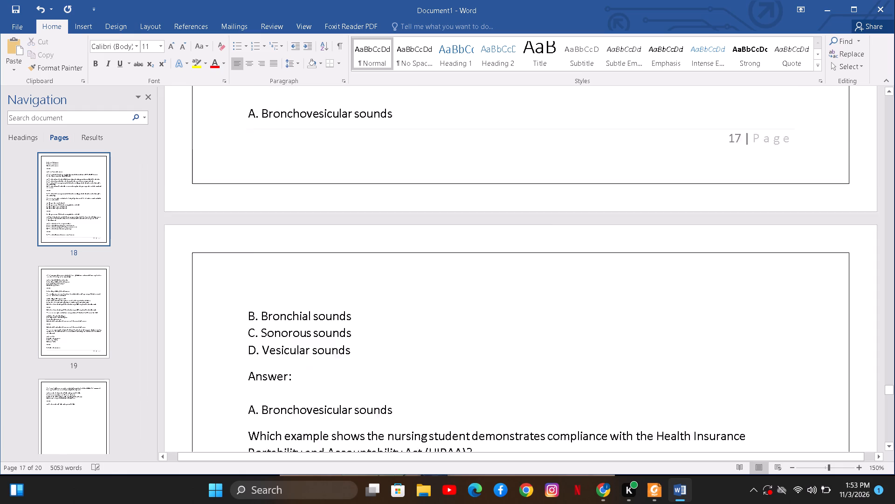
scroll(404, 338, "up", 20)
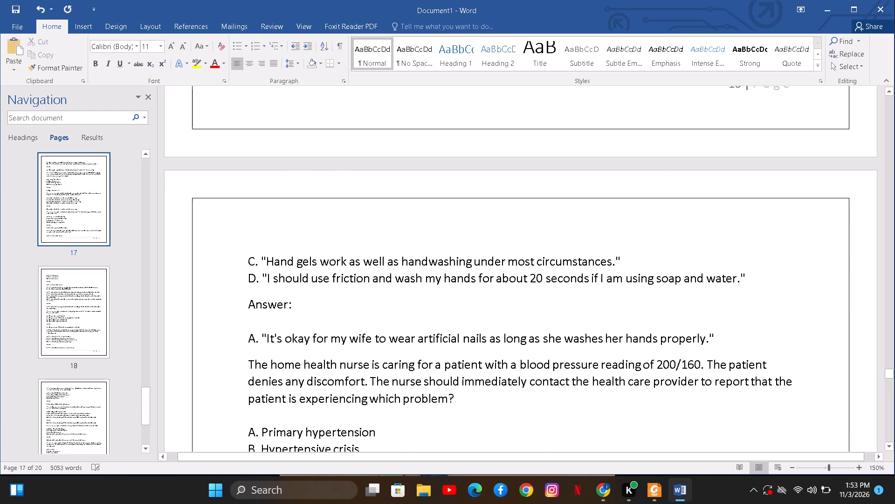
scroll(398, 336, "up", 19)
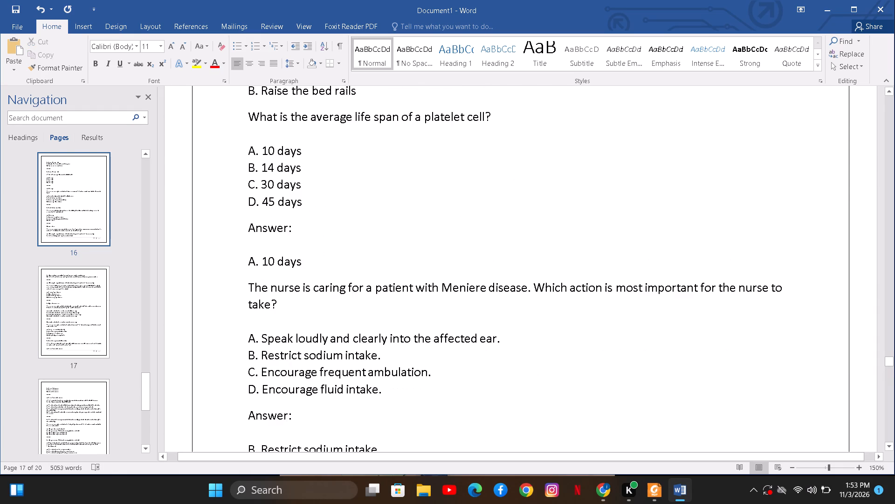
scroll(398, 336, "up", 12)
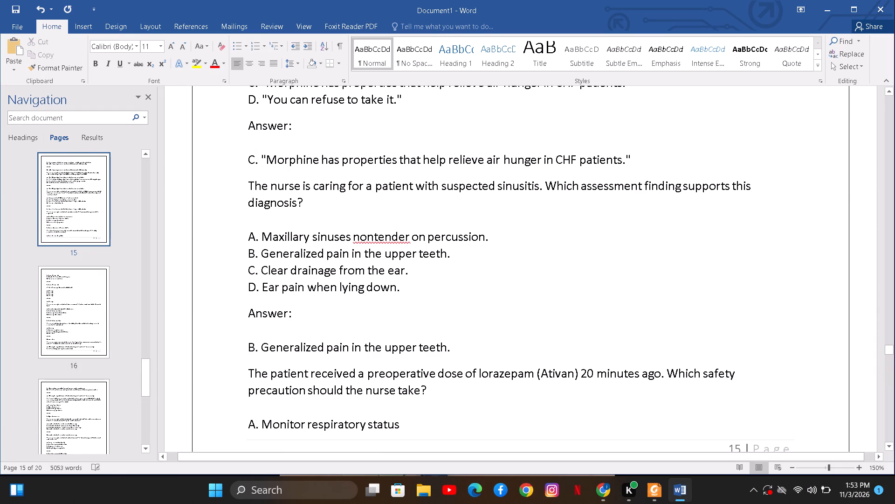
right_click(384, 238)
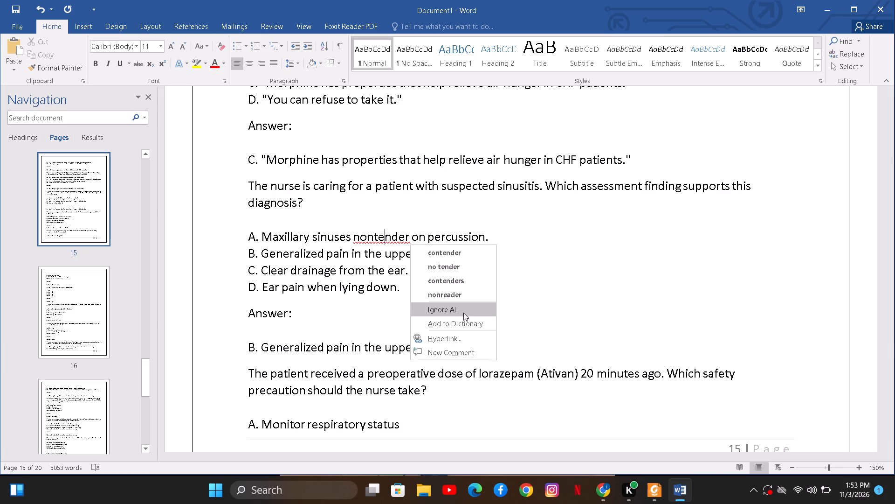
left_click(462, 308)
Ignore every spelling flag on "Pneumovax" in the question about repeat doses and full immunity.
scroll(460, 308, "up", 10)
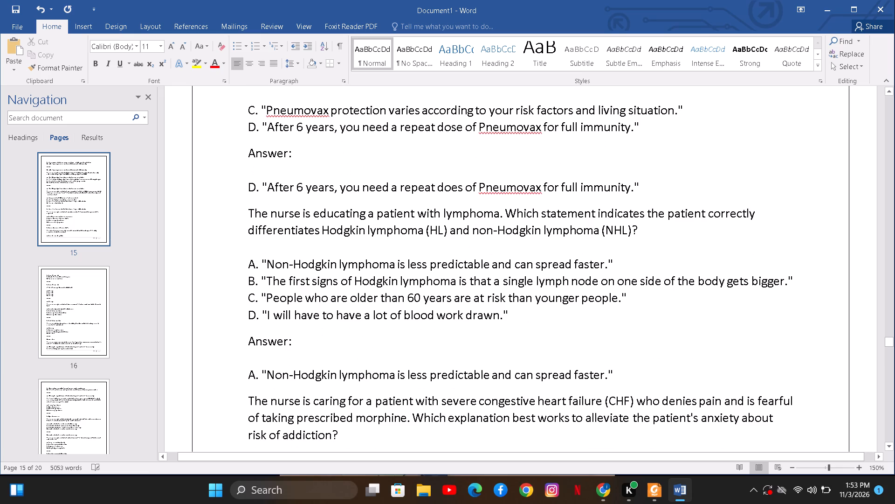
right_click(510, 190)
left_click(572, 224)
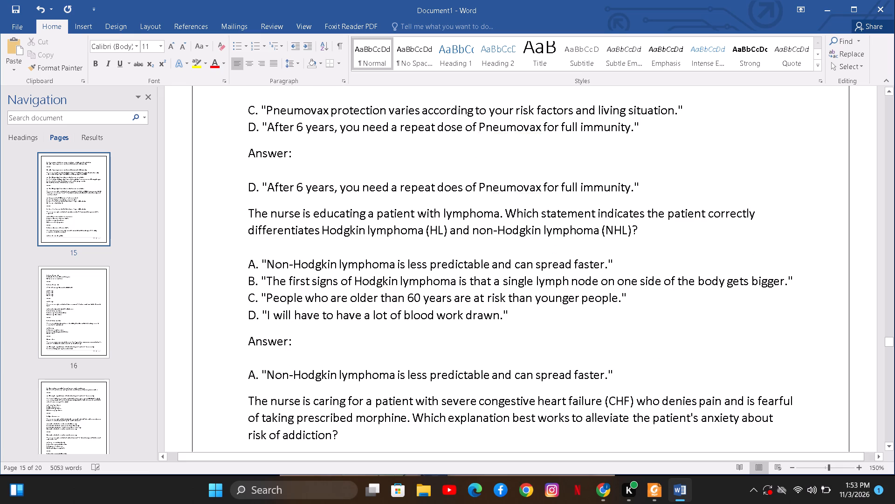
Ignore every spelling flag on "Alteplase" in the myocardial infarction medication question and its answer.
scroll(498, 250, "up", 6)
scroll(447, 290, "up", 12)
scroll(443, 292, "up", 17)
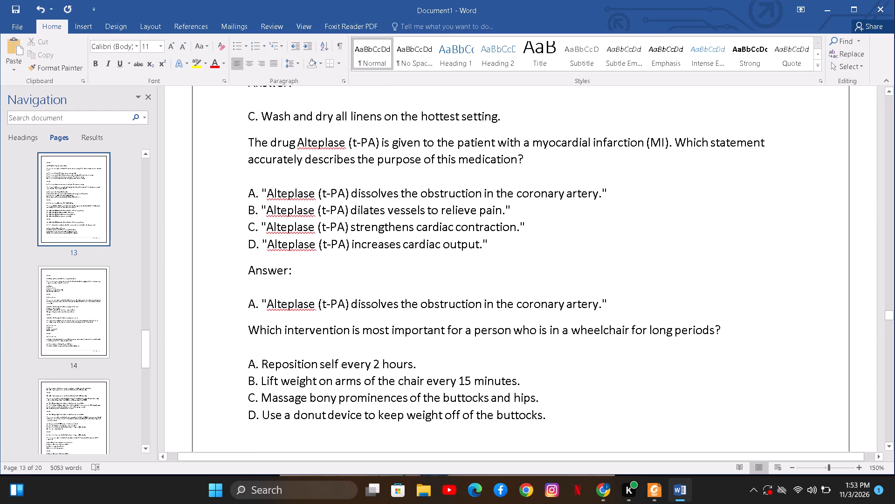
right_click(292, 311)
left_click(337, 330)
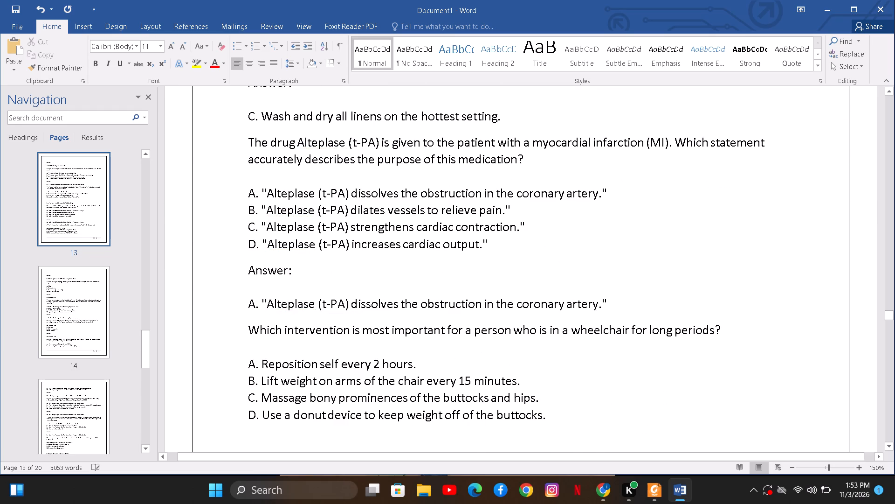
Ignore every spelling flag on "dyscrasia" in option D of the eosinophil count question.
scroll(333, 327, "up", 14)
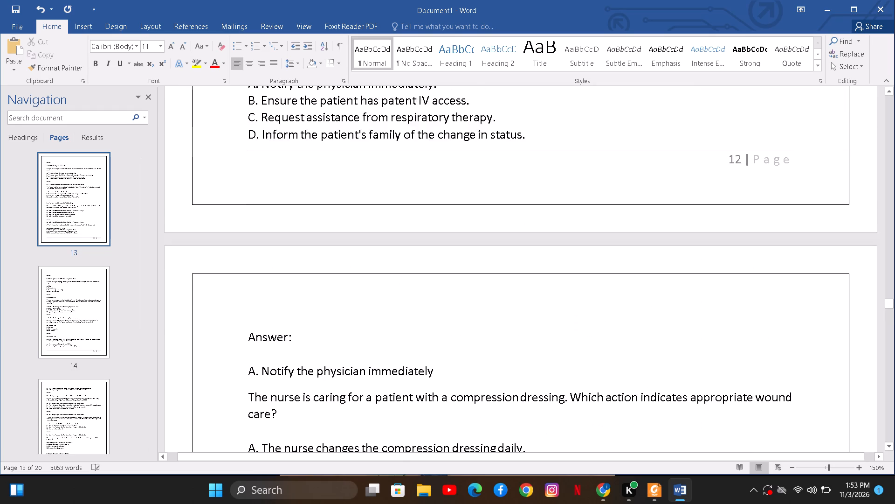
scroll(332, 325, "up", 14)
right_click(318, 309)
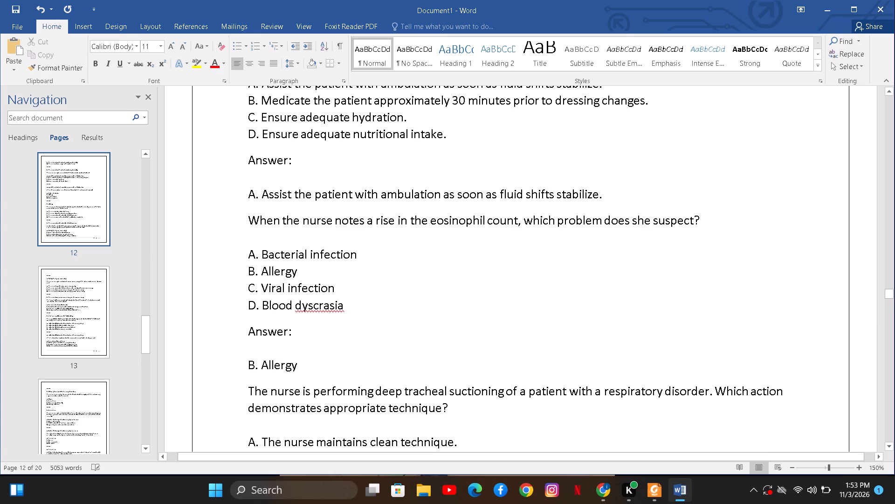
left_click(364, 335)
Replace the flagged word "Angiospasm" with the suggestion "Angiosperms" in option D of the 65-year-old patient's leg pain question.
scroll(360, 332, "up", 5)
scroll(360, 331, "up", 20)
scroll(360, 331, "up", 2)
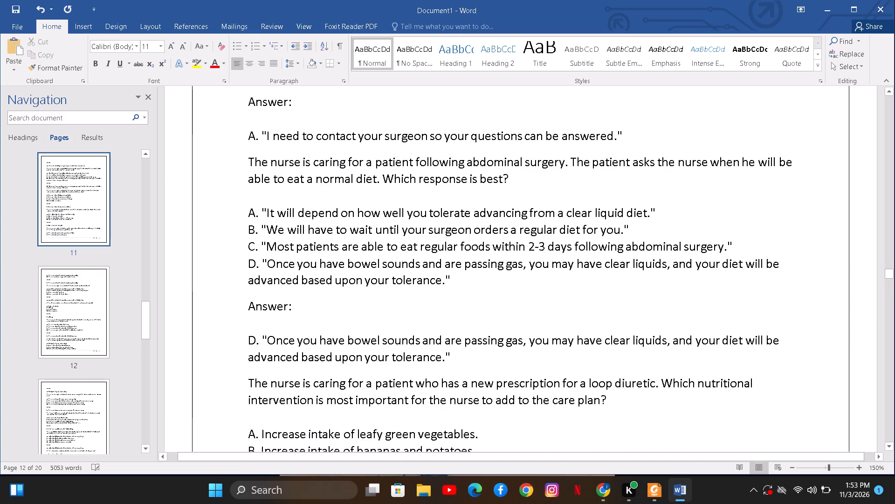
scroll(358, 328, "up", 16)
scroll(357, 327, "up", 6)
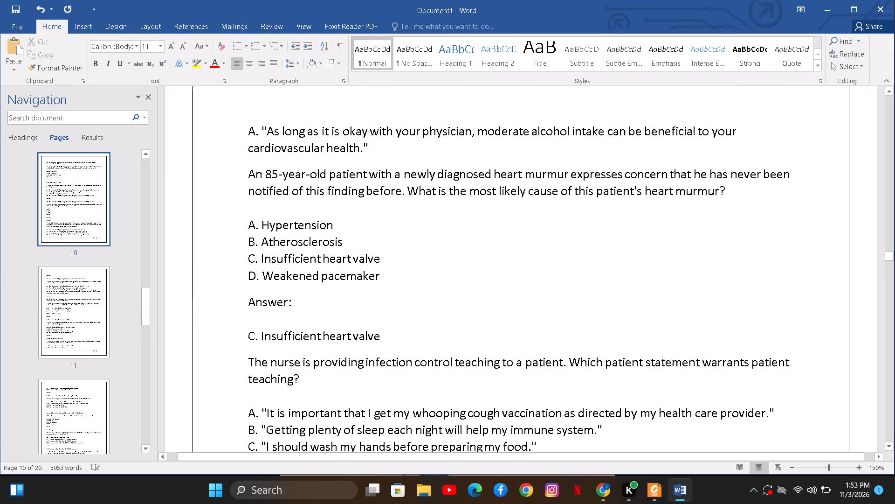
scroll(357, 327, "up", 20)
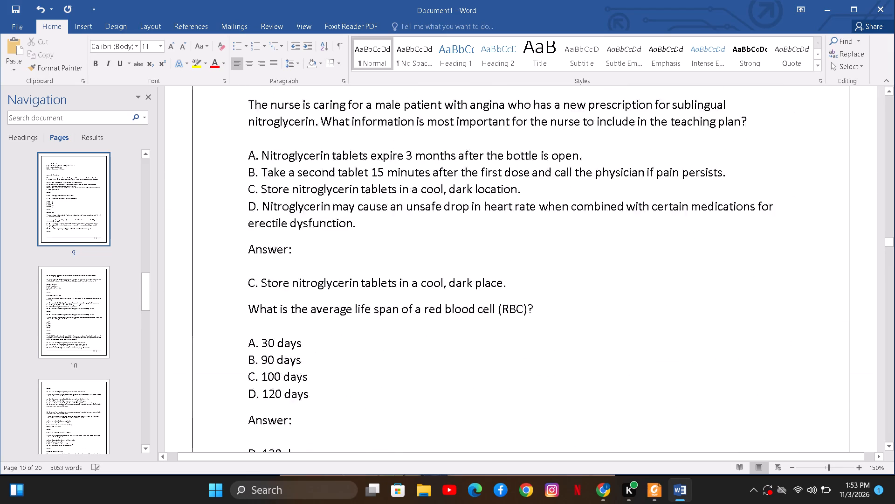
scroll(357, 327, "up", 6)
scroll(357, 327, "up", 17)
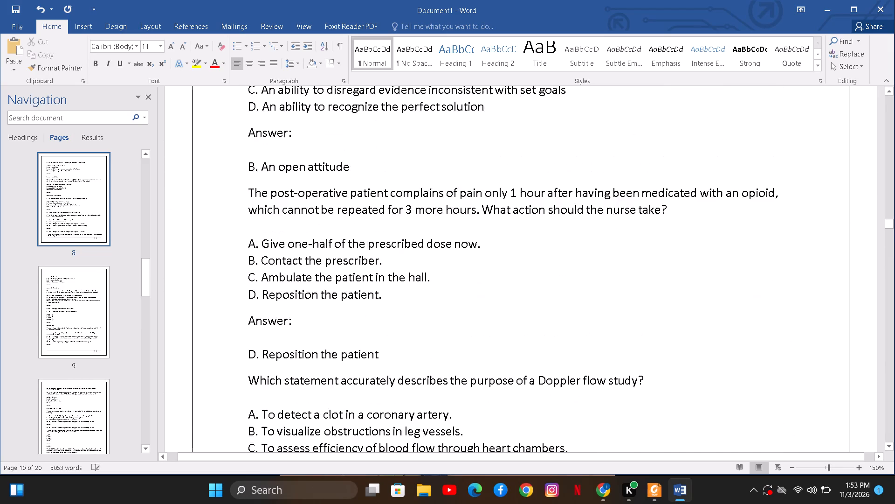
scroll(356, 326, "up", 20)
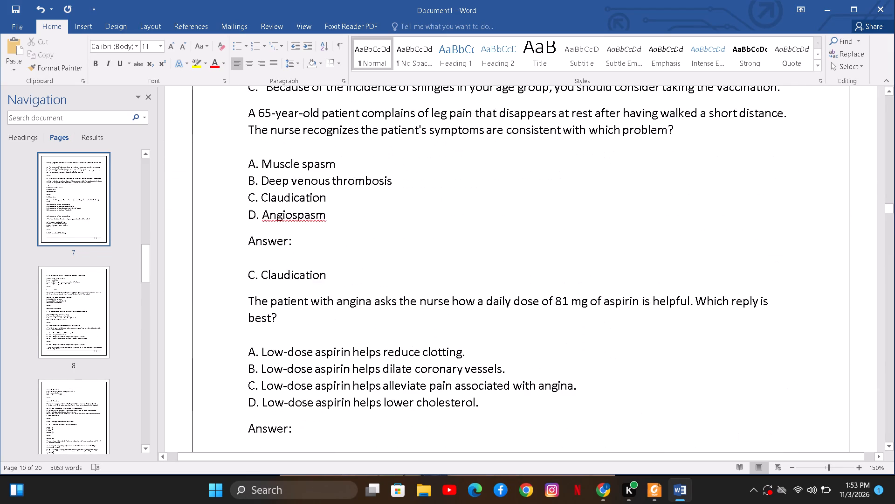
scroll(355, 325, "down", 4)
scroll(273, 137, "up", 2)
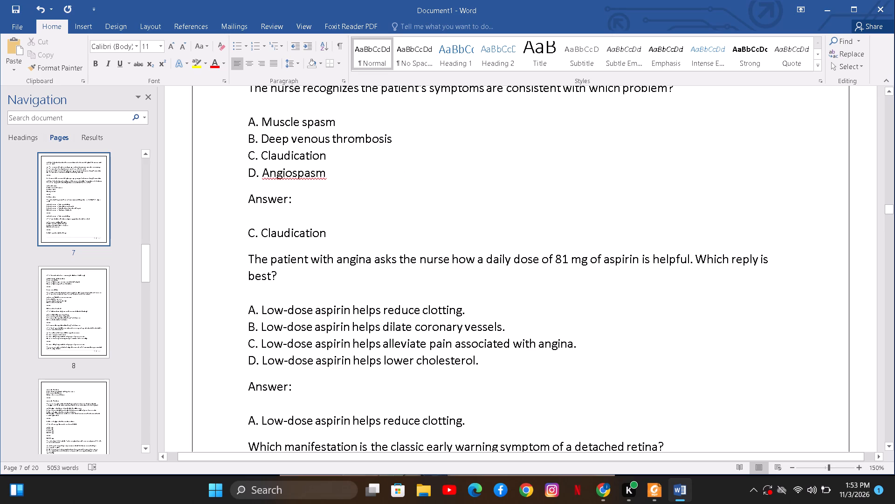
right_click(286, 173)
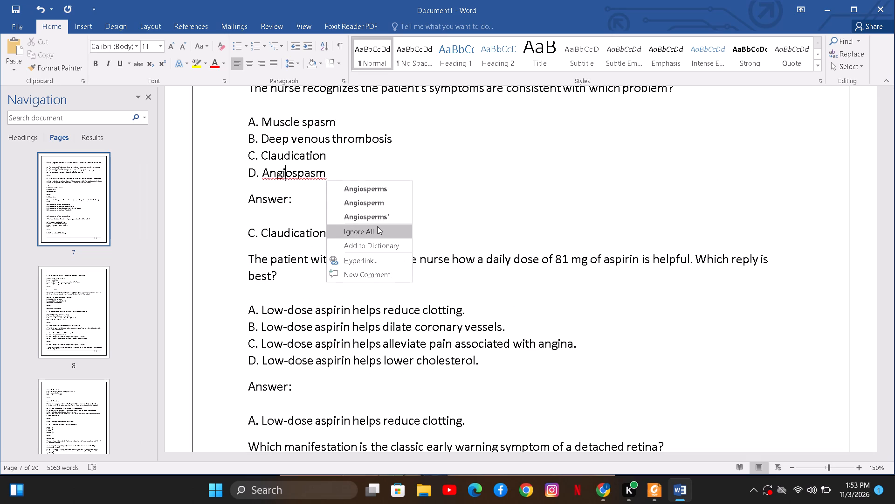
left_click(378, 189)
Clear the spelling flags on "Lixiana", "Edoxaban" and "Pradaxa" in the options of the deep vein thrombosis question.
scroll(366, 216, "up", 7)
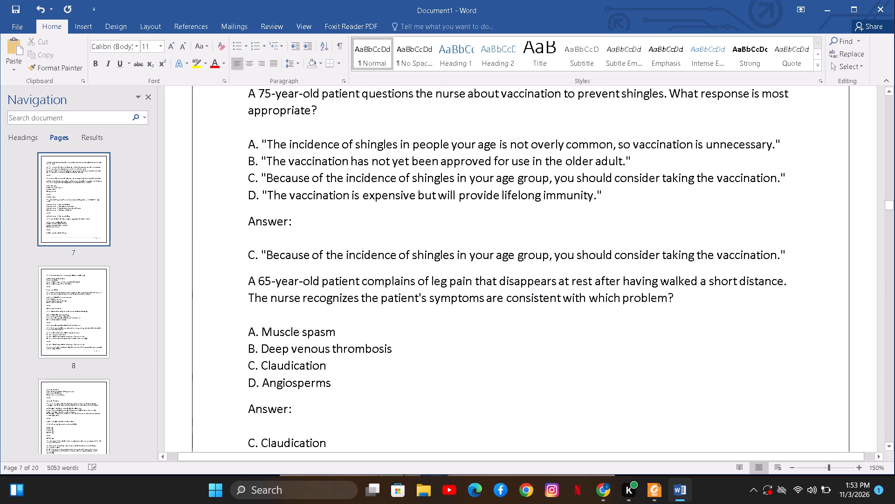
scroll(381, 238, "up", 20)
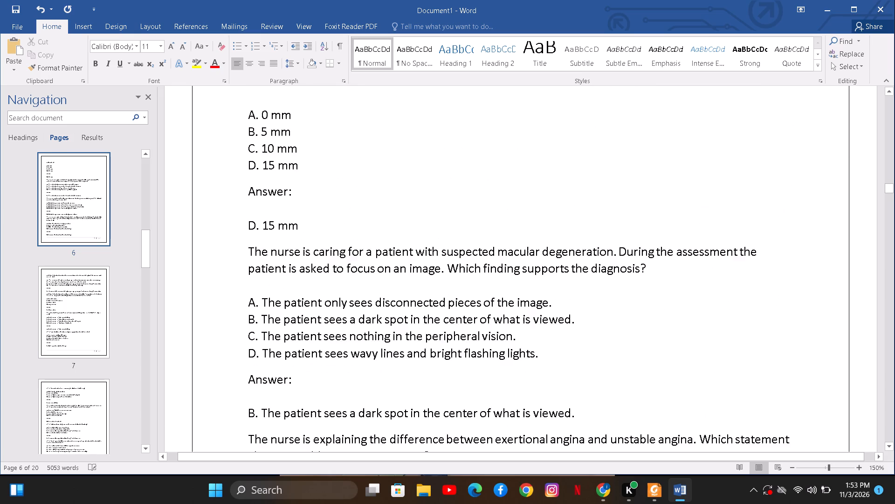
scroll(388, 243, "up", 18)
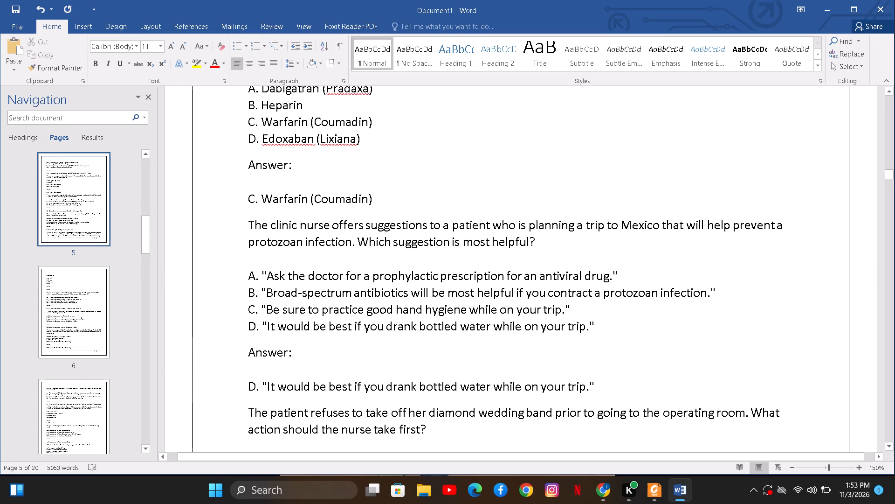
right_click(336, 145)
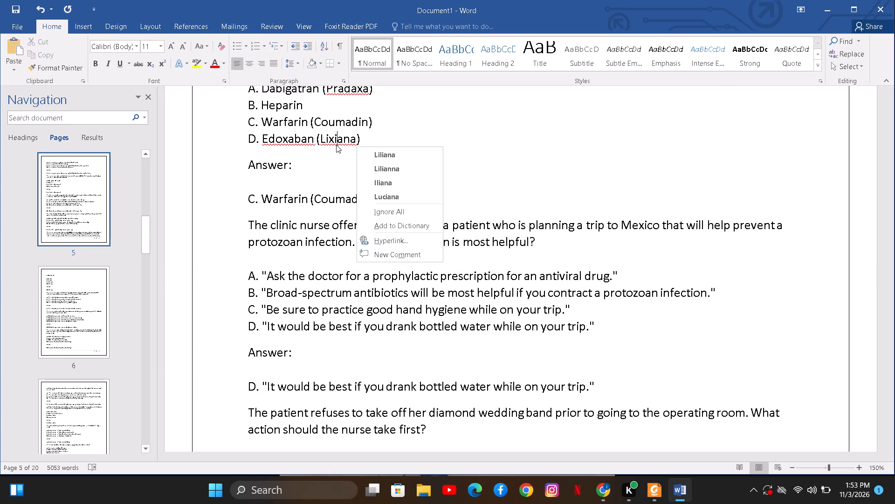
left_click(391, 216)
right_click(285, 142)
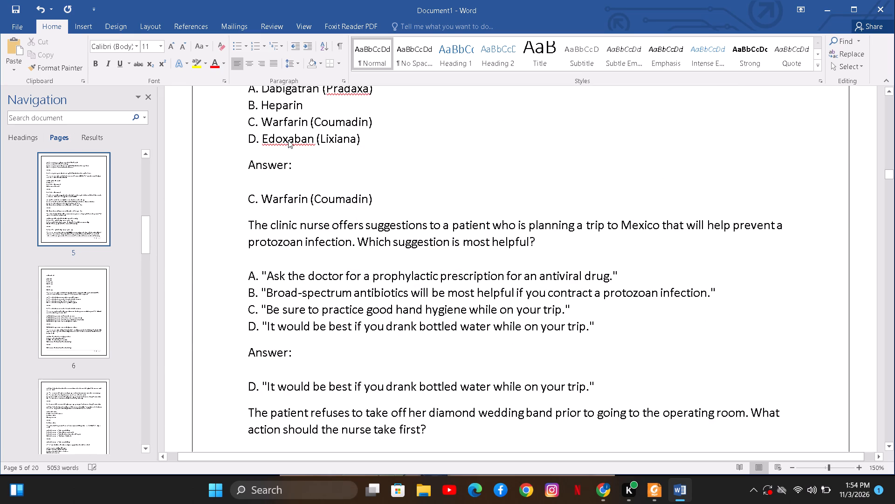
left_click(372, 174)
scroll(370, 173, "up", 5)
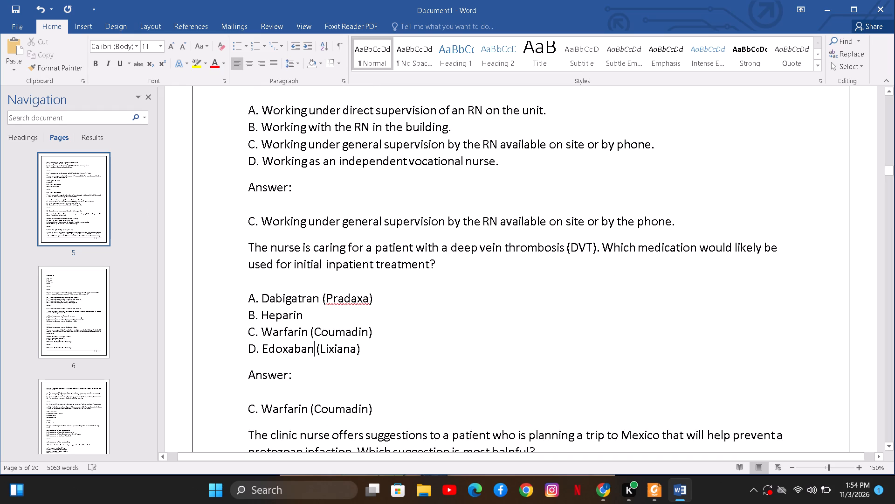
right_click(351, 298)
left_click(414, 381)
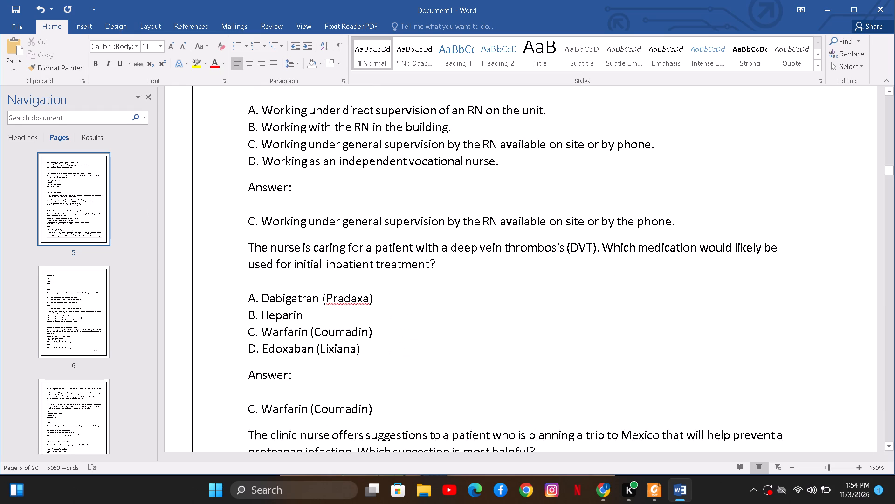
Ignore every spelling flag on "isotretinoin" in the Accutane question and on "Anasarca" in the advanced AIDS question.
scroll(417, 285, "up", 14)
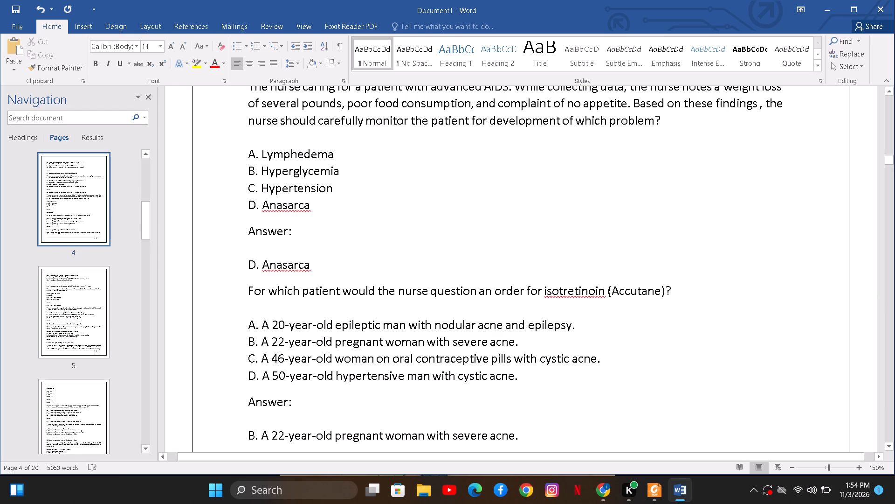
right_click(576, 295)
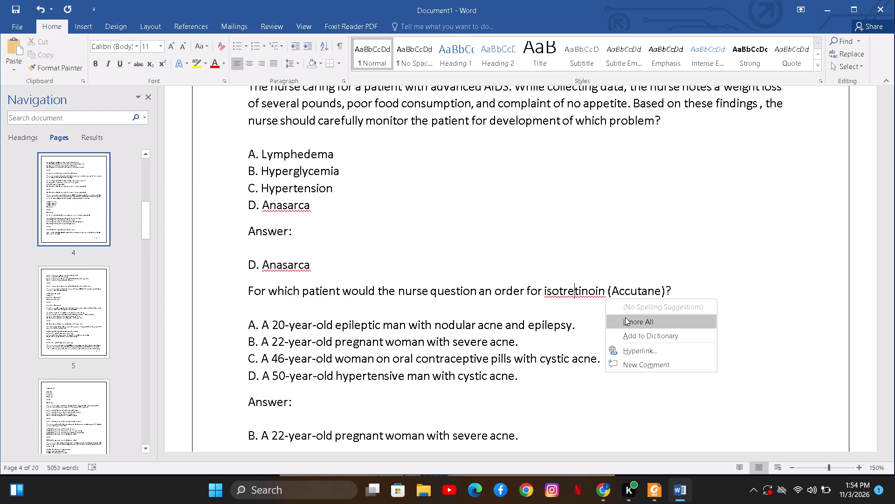
left_click(626, 318)
right_click(289, 266)
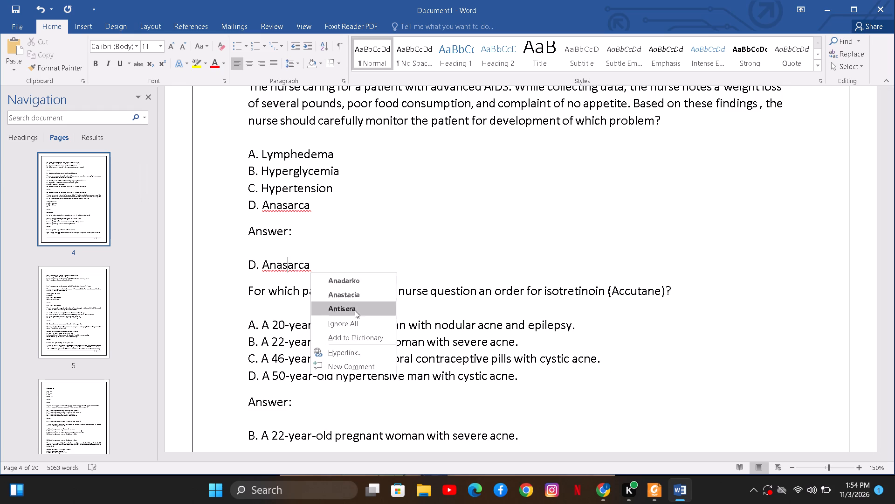
left_click(356, 319)
scroll(343, 227, "up", 6)
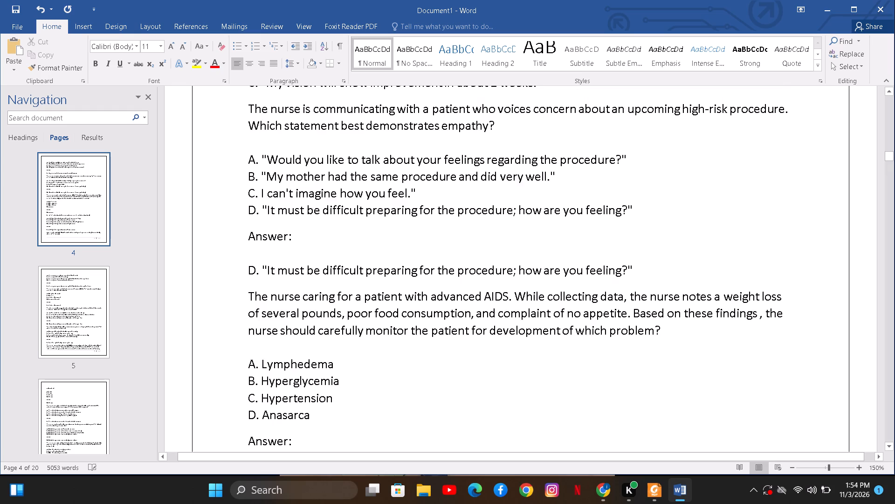
Color the answers to the C. difficile isolation and general sepsis questions on page 1 red.
scroll(342, 232, "up", 18)
scroll(343, 232, "up", 19)
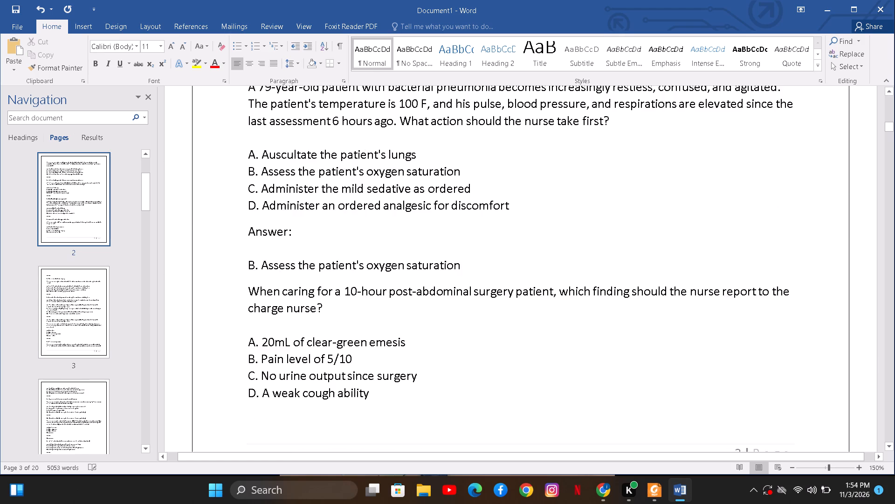
scroll(343, 231, "up", 20)
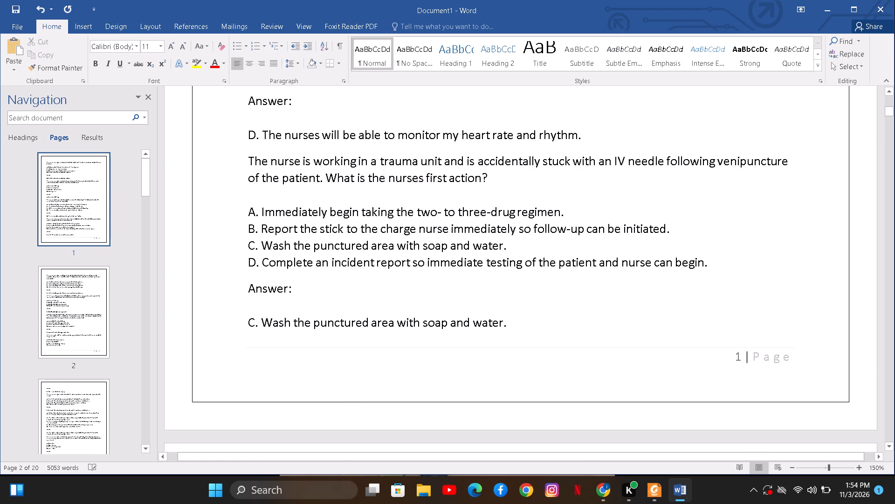
scroll(344, 231, "up", 20)
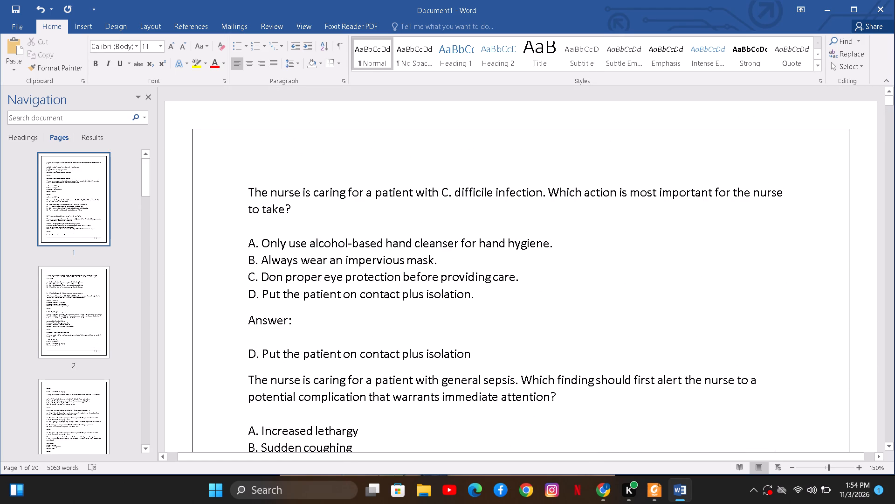
left_click(227, 355)
left_click(293, 340)
scroll(293, 325, "down", 5)
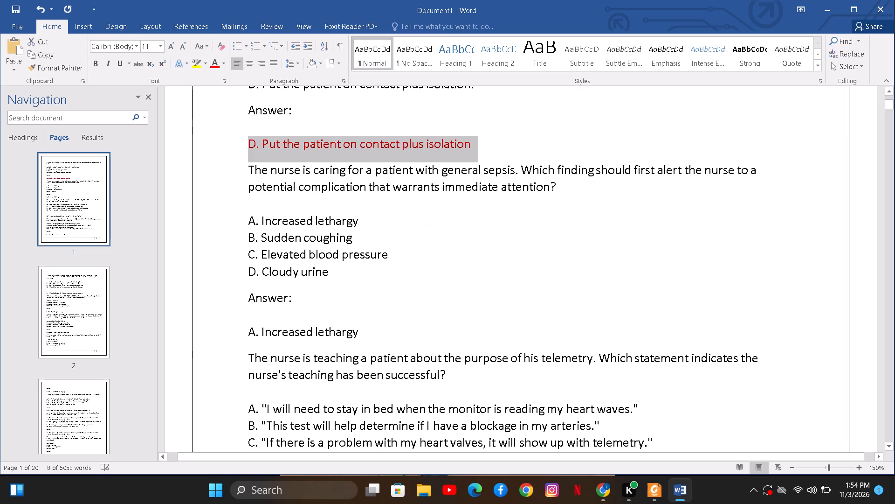
left_click_drag(230, 329, 237, 330)
left_click(296, 313)
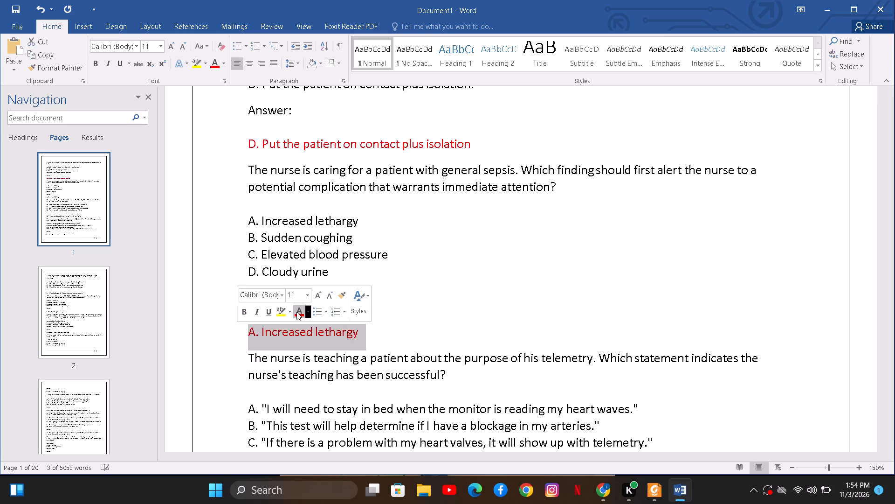
Color the answers to the telemetry teaching and trauma unit needle-stick questions on page 1 red.
scroll(296, 312, "down", 4)
left_click_drag(215, 347, 222, 348)
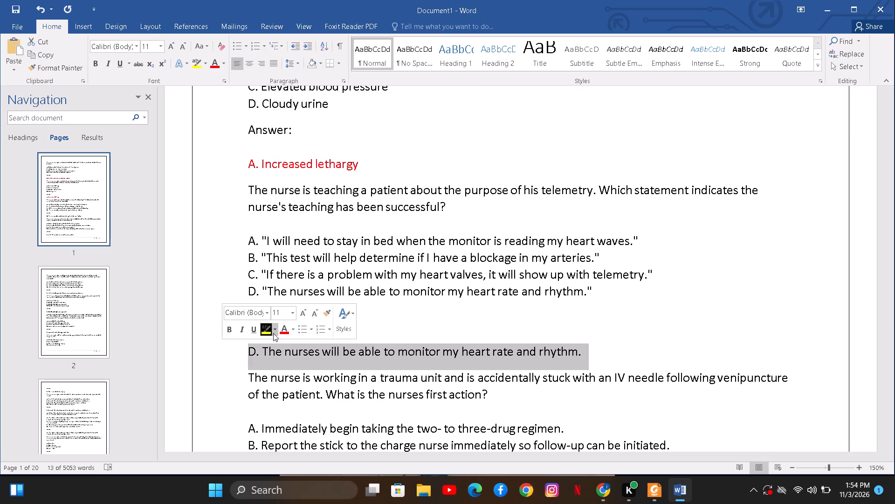
left_click(283, 329)
scroll(283, 329, "down", 4)
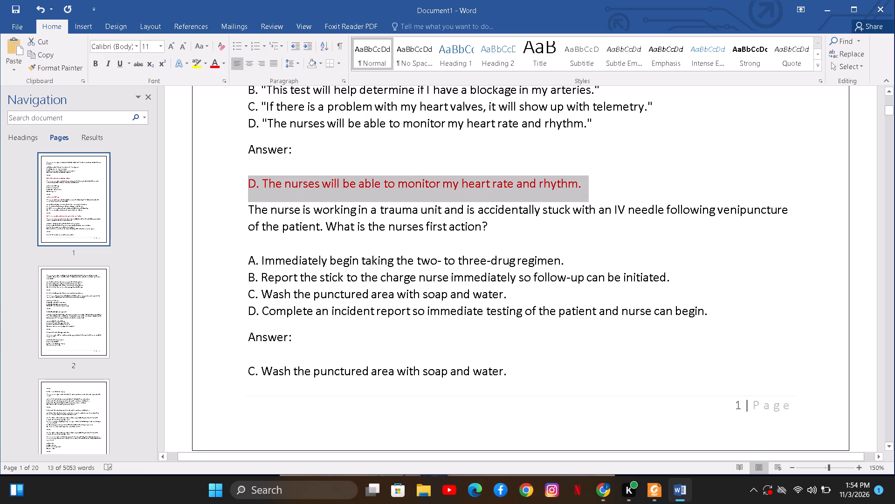
left_click(233, 370)
left_click(294, 352)
Color the page 2 answers to the Zocor, Healthy People 2020 and bacterial pneumonia questions red.
scroll(296, 335, "down", 6)
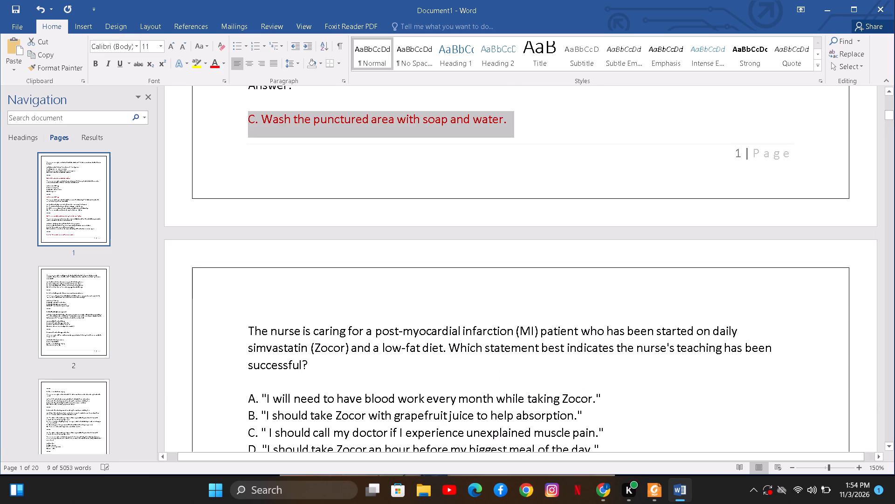
scroll(288, 322, "down", 5)
left_click(234, 306)
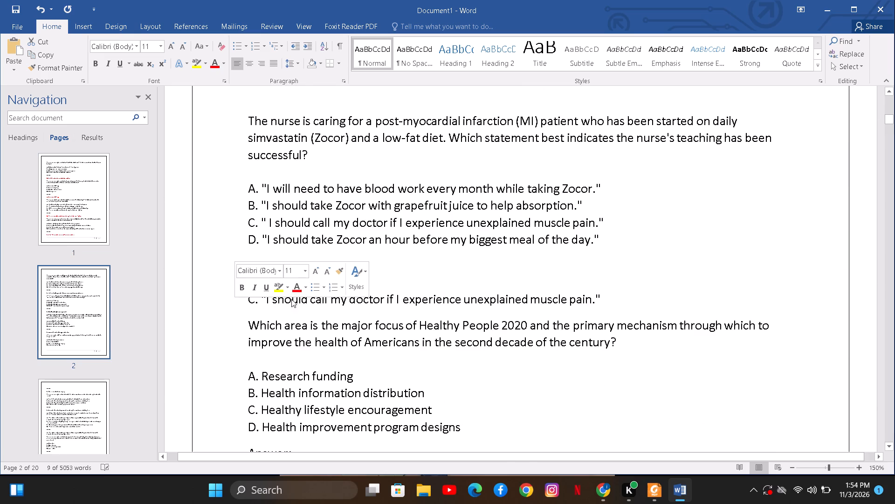
left_click(296, 290)
scroll(297, 289, "down", 4)
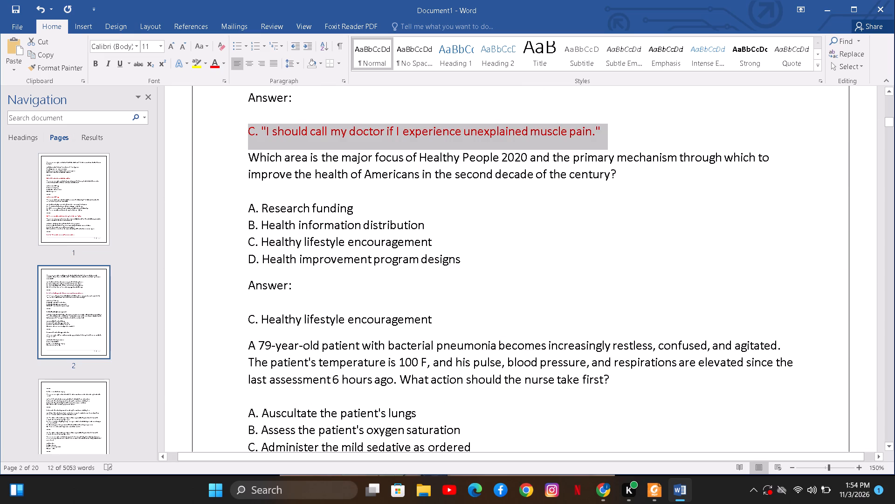
left_click(219, 327)
left_click(280, 309)
scroll(280, 309, "down", 5)
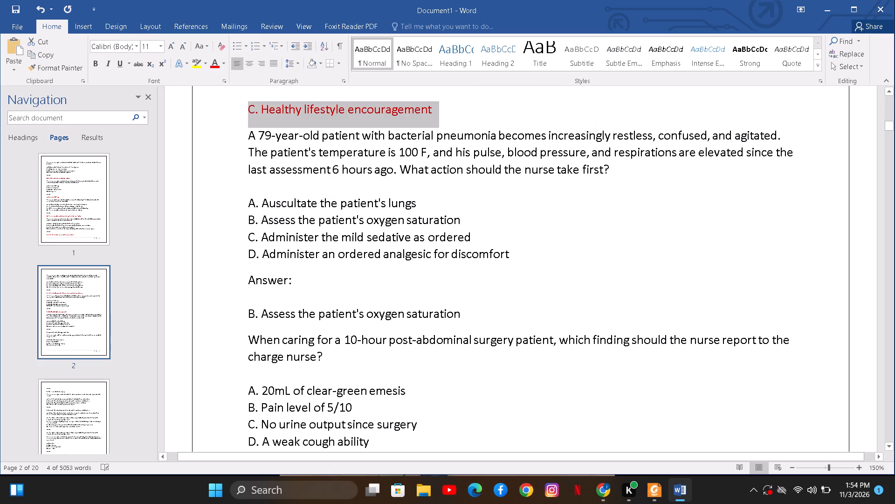
left_click_drag(220, 322, 224, 321)
left_click(284, 305)
Color the answers to the post-abdominal surgery and blind patient questions red on page 3.
scroll(284, 304, "down", 6)
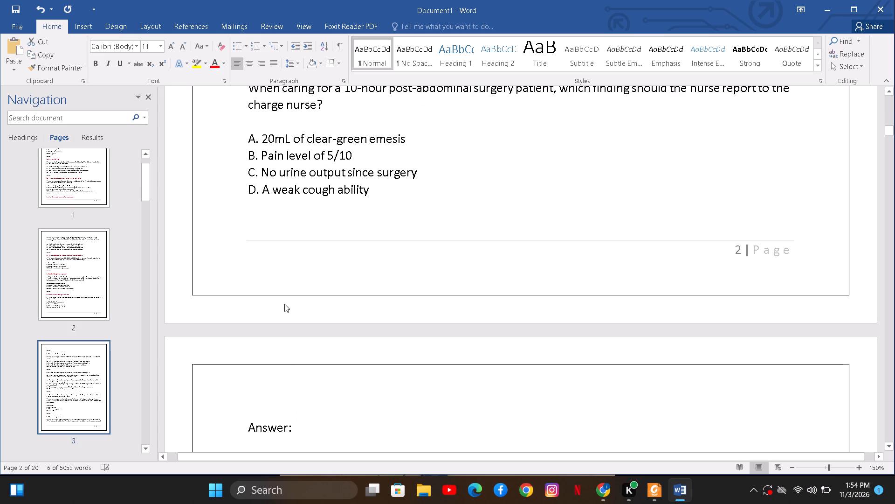
scroll(279, 301, "down", 4)
left_click(226, 297)
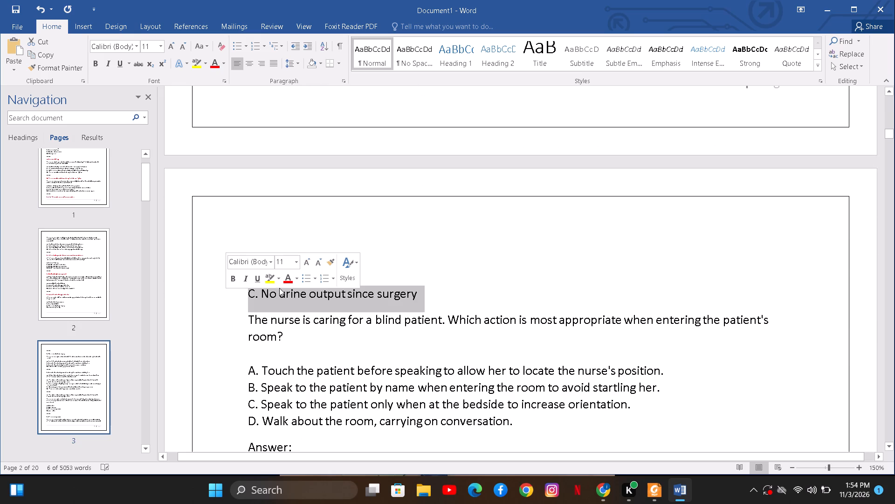
left_click(285, 281)
scroll(285, 281, "down", 4)
left_click(223, 317)
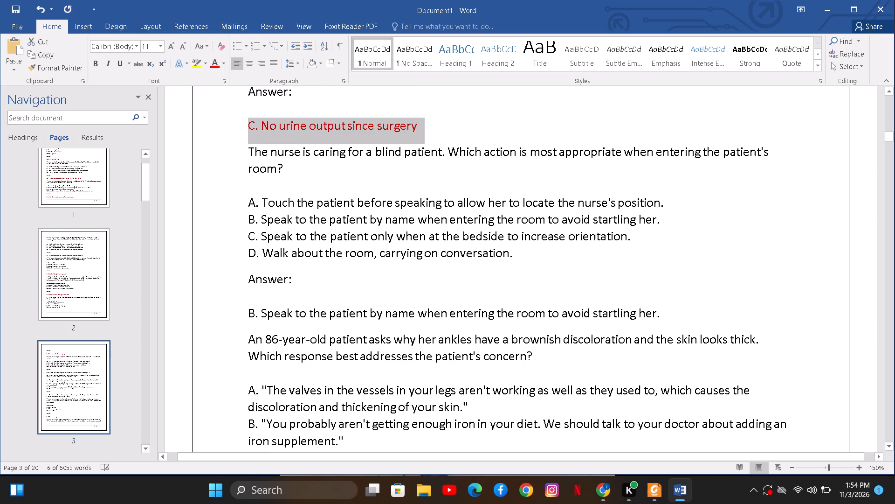
left_click(286, 299)
Color the full two-line answer to the 86-year-old's ankle discoloration question and the anemia question's answer red.
scroll(286, 299, "down", 5)
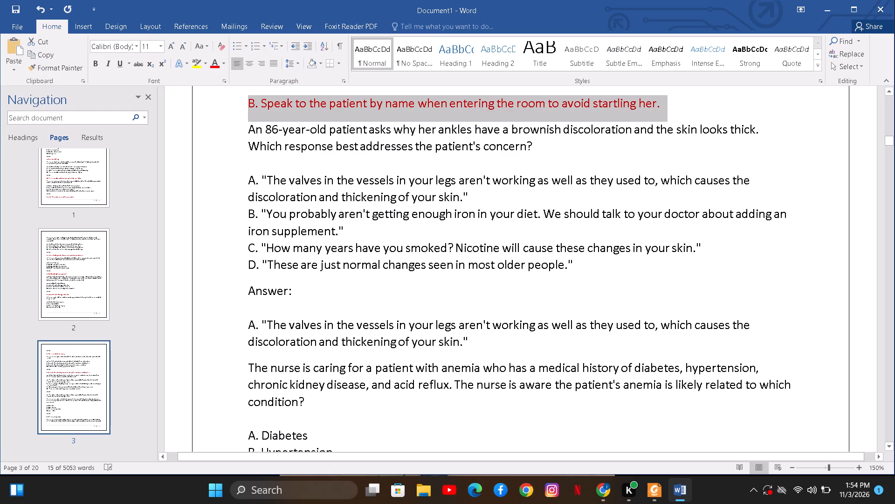
left_click_drag(249, 328, 454, 341)
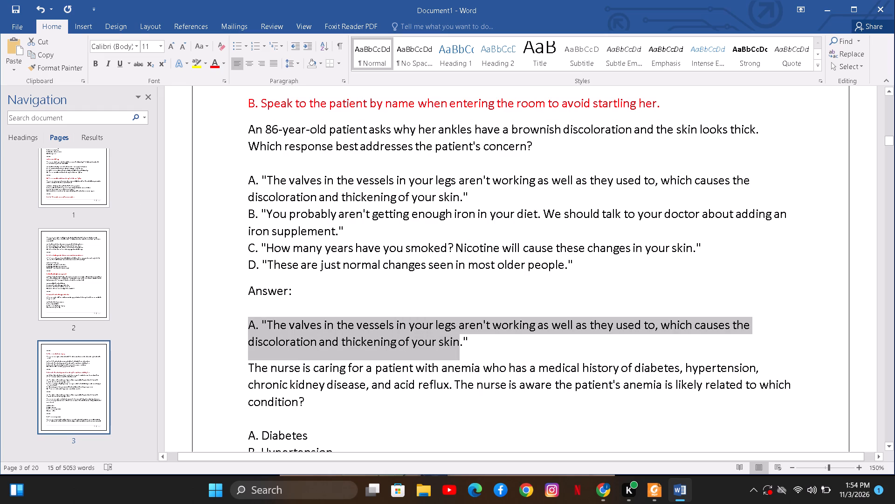
left_click_drag(454, 341, 470, 343)
left_click(528, 325)
scroll(480, 336, "down", 6)
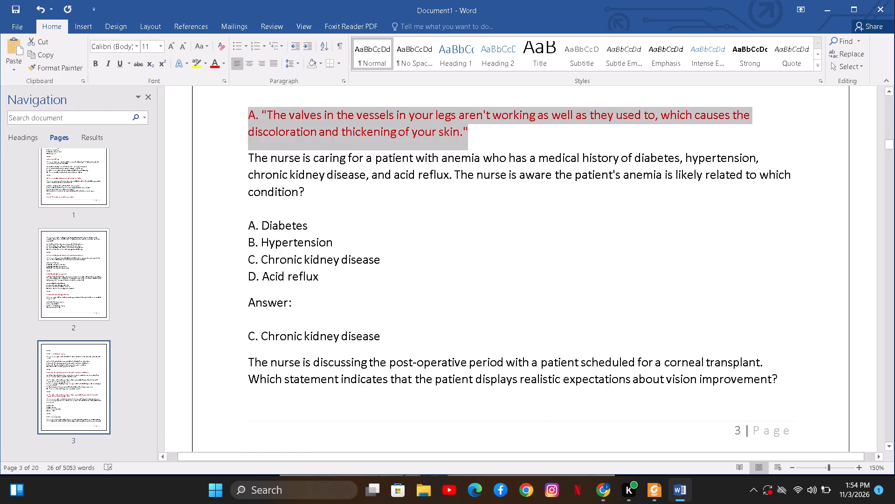
scroll(395, 320, "down", 1)
left_click(206, 257)
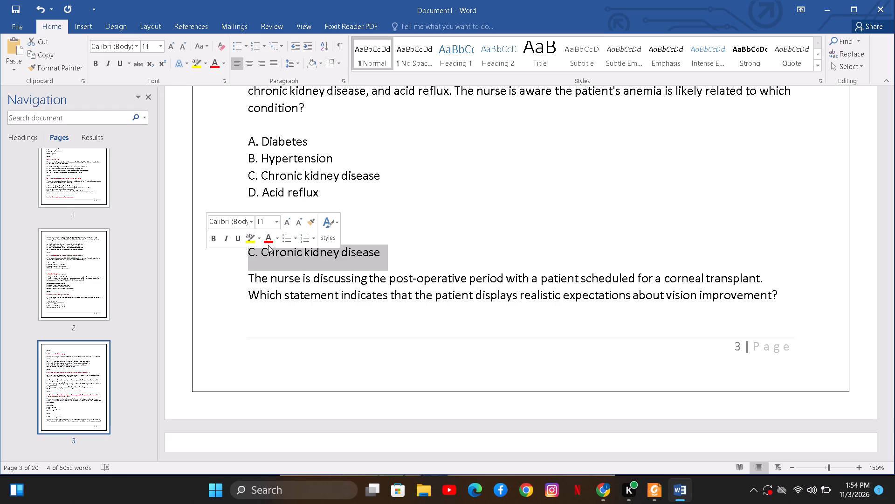
left_click(268, 240)
Color the answers to the corneal transplant and empathy statement questions on page 4 red.
scroll(268, 242, "down", 6)
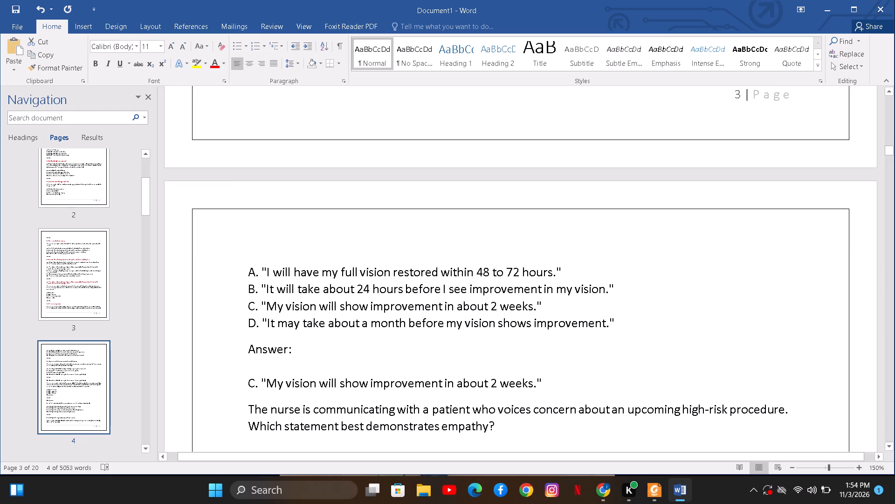
scroll(271, 248, "down", 1)
left_click(220, 348)
left_click(286, 330)
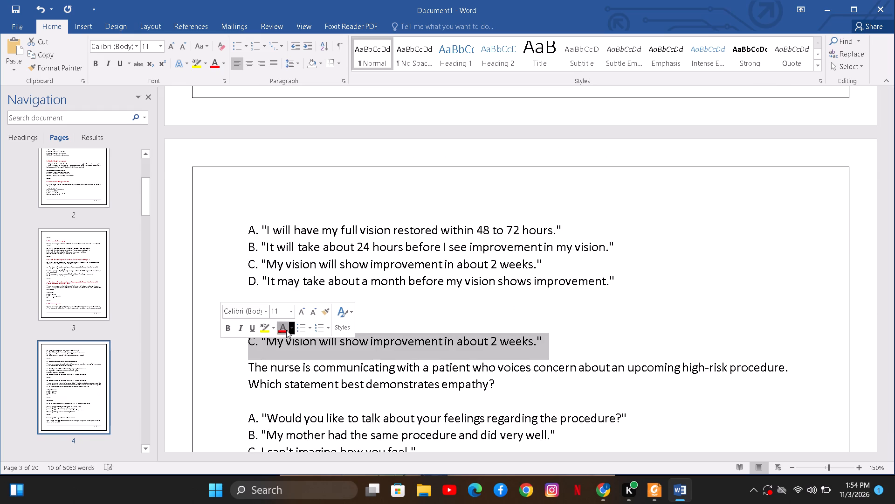
scroll(285, 328, "down", 5)
left_click(220, 322)
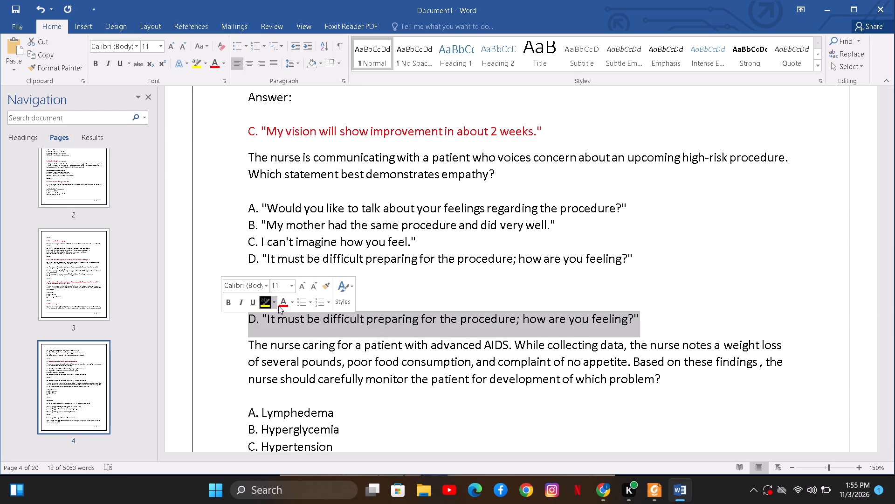
left_click(281, 304)
Color the answers to the advanced AIDS and isotretinoin (Accutane) questions on page 4 red.
scroll(281, 303, "down", 5)
left_click(228, 315)
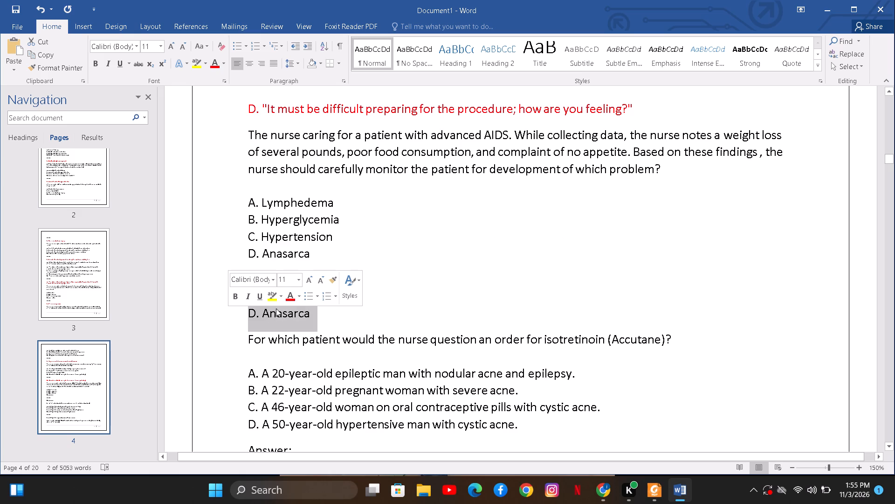
left_click(289, 300)
scroll(289, 299, "down", 4)
left_click_drag(233, 319, 234, 319)
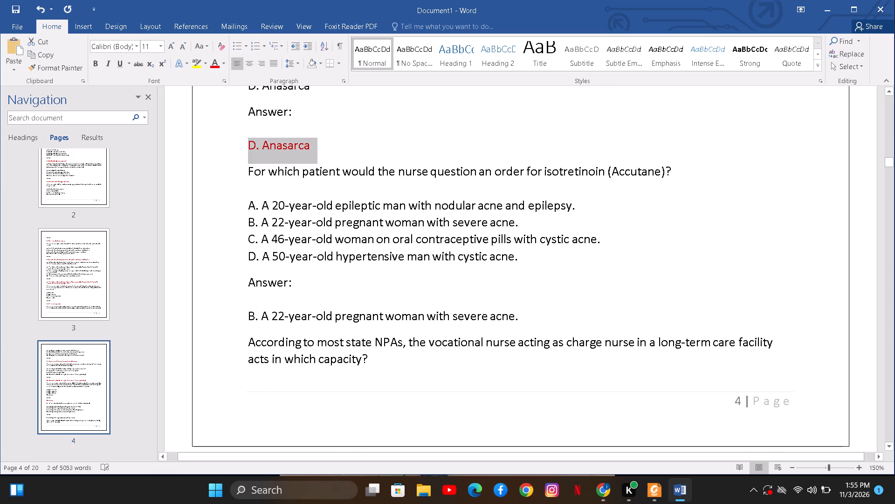
left_click_drag(234, 319, 238, 318)
left_click(301, 298)
Insert three blank lines above the first question on page 1 and apply the Title style to the top one.
scroll(301, 298, "down", 8)
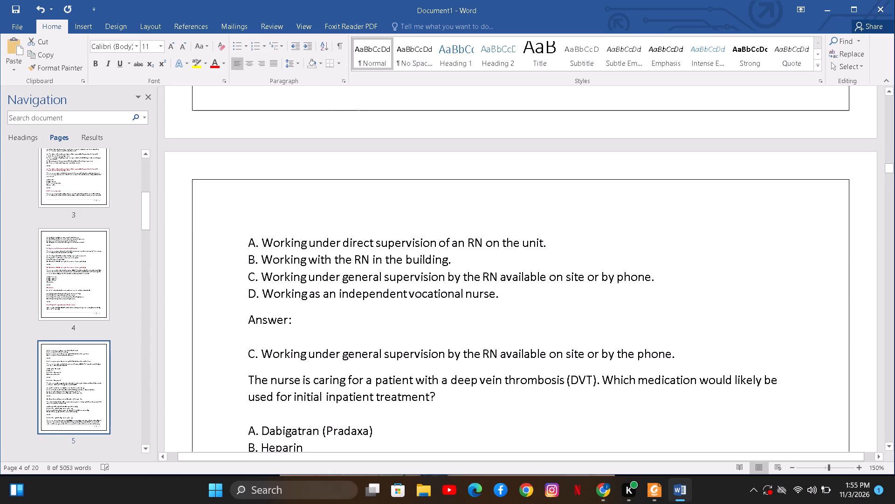
scroll(277, 300, "up", 6)
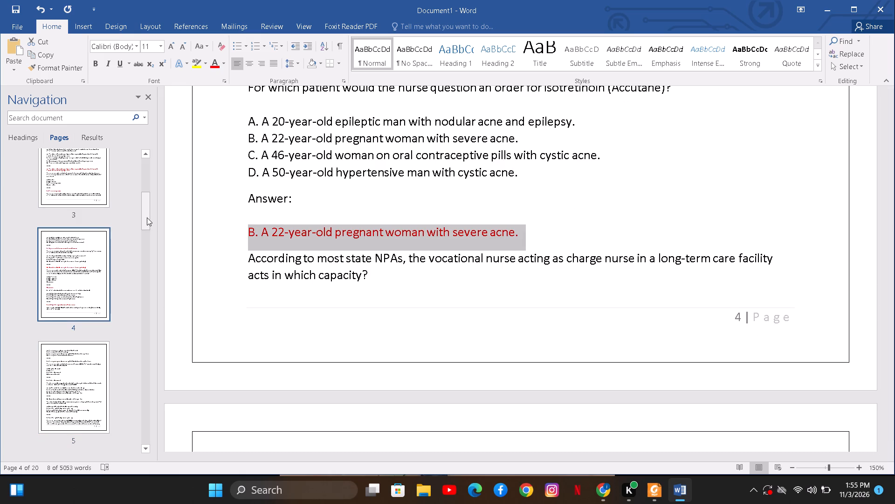
left_click_drag(146, 217, 147, 173)
left_click(90, 192)
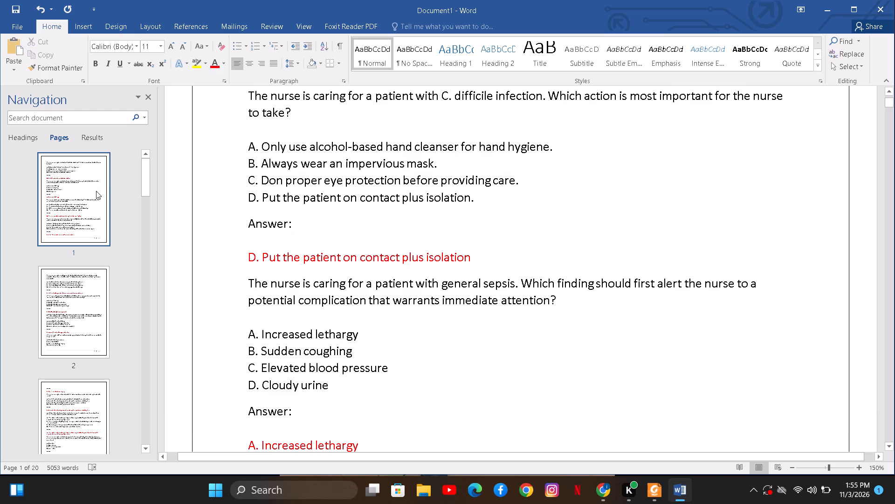
key("Return")
key("Return")
key("Return")
scroll(127, 112, "up", 1)
scroll(342, 166, "up", 1)
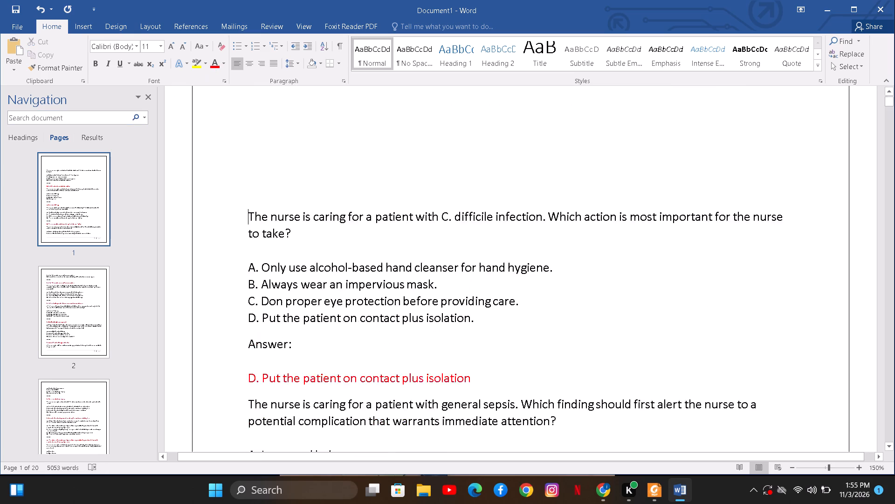
scroll(343, 165, "up", 3)
left_click(382, 190)
left_click(541, 51)
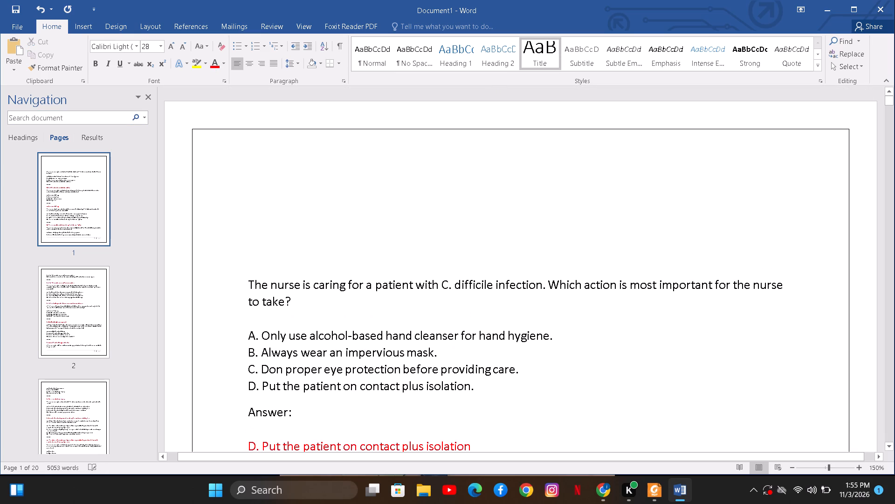
Open the ANSC 4395 Animal Breeding Genetics PDF from the GAITOO folder in File Explorer.
left_click(424, 491)
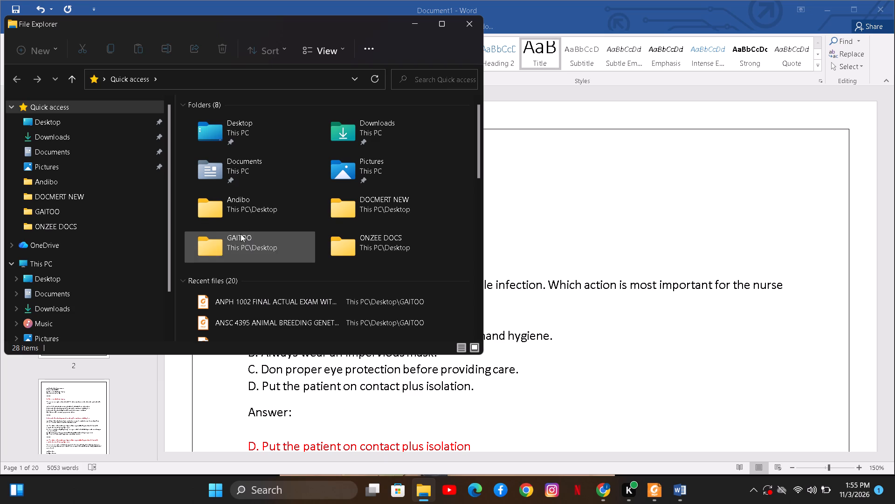
left_click(241, 234)
double_click(242, 240)
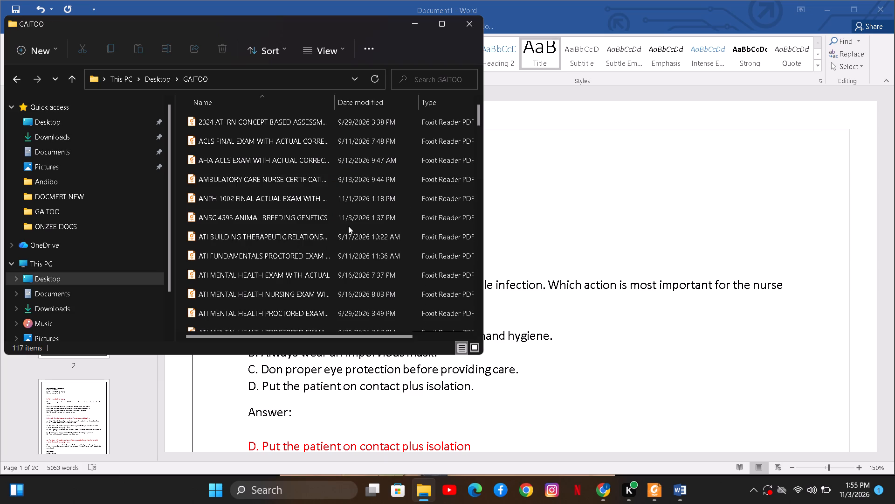
double_click(282, 220)
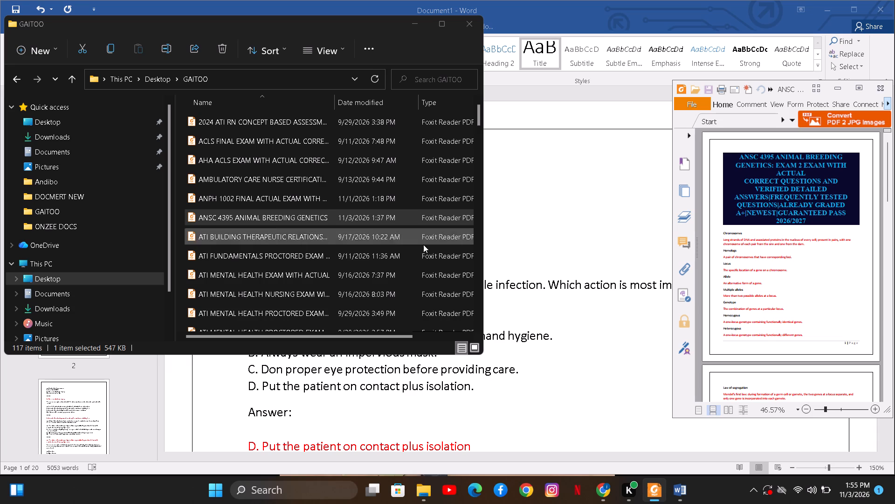
Copy the highlighted title text from the ANPH 1002 final exam PDF and paste it above the first question in the Word document.
double_click(320, 196)
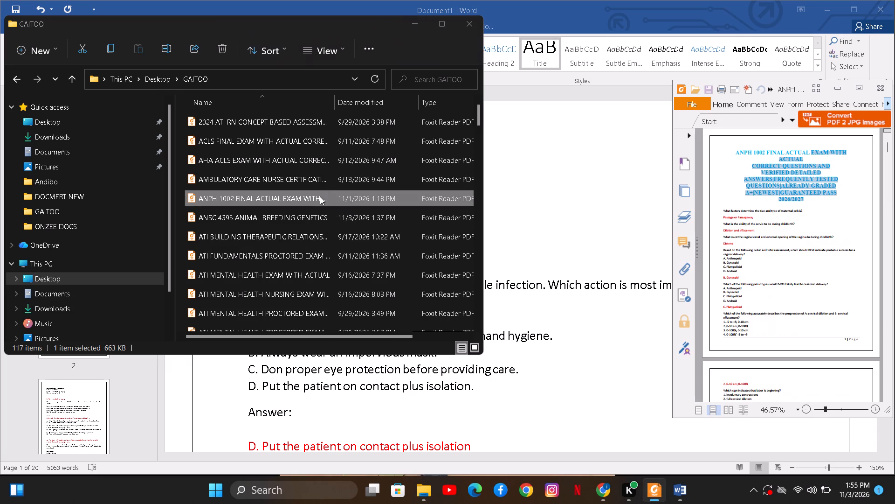
key("ctrl+c")
key("ctrl+c")
key("ctrl+c")
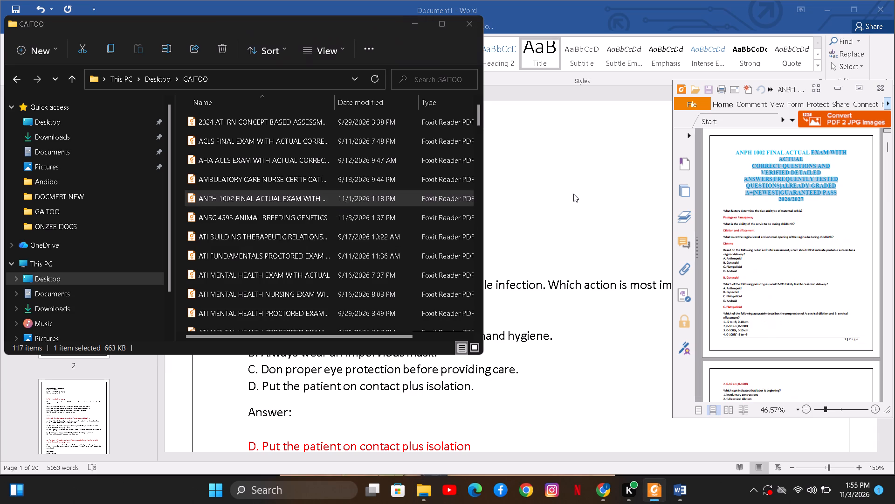
left_click(575, 194)
key("ctrl+v")
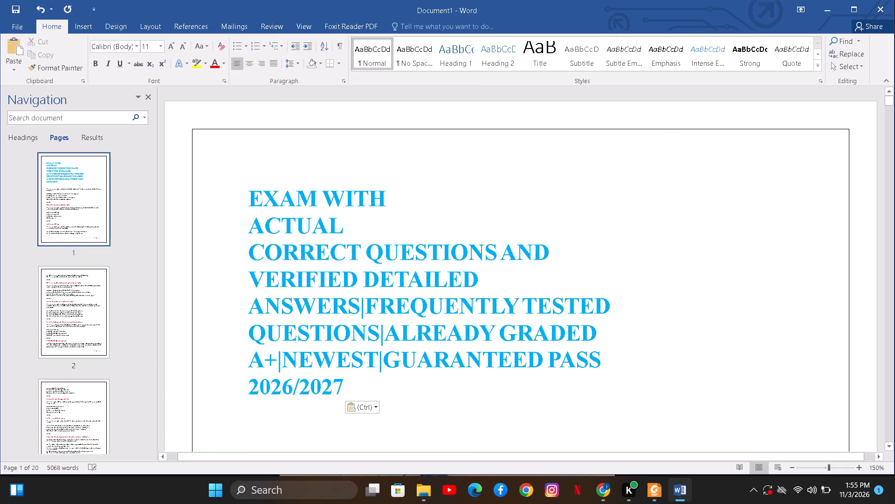
Copy the PN Medical-Surgical Nursing Final Exam deWit 3rd edition title from Quizlet and join it before EXAM WITH in the Word title.
left_click(244, 200)
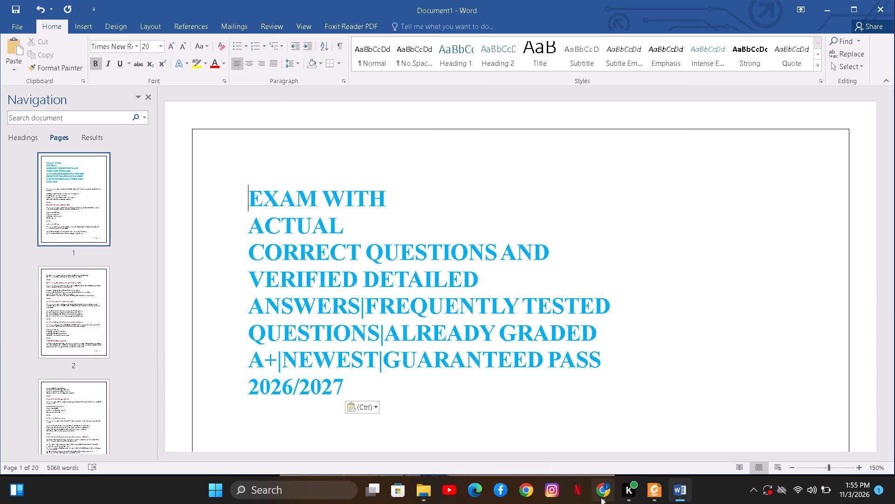
left_click(599, 490)
scroll(382, 276, "up", 19)
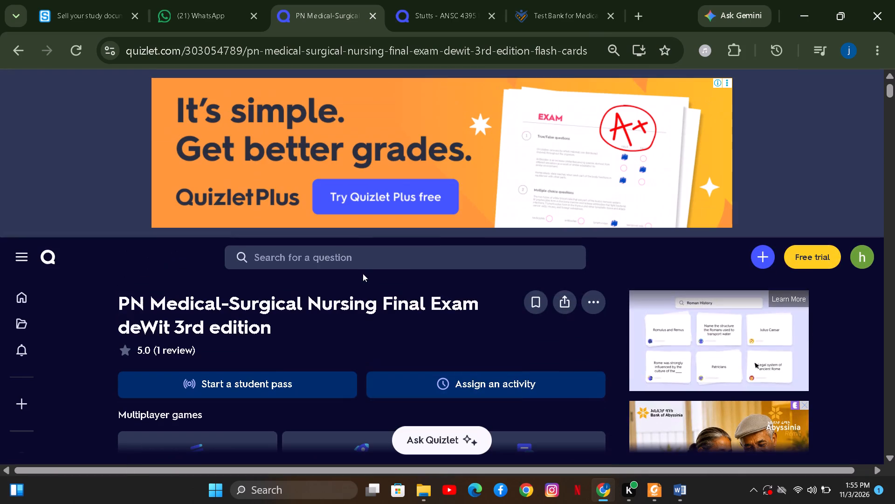
scroll(302, 269, "down", 1)
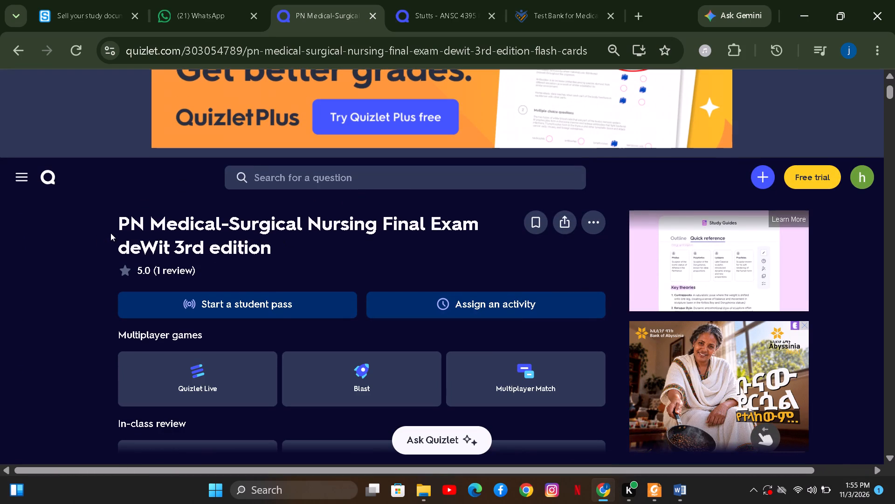
left_click_drag(119, 221, 305, 245)
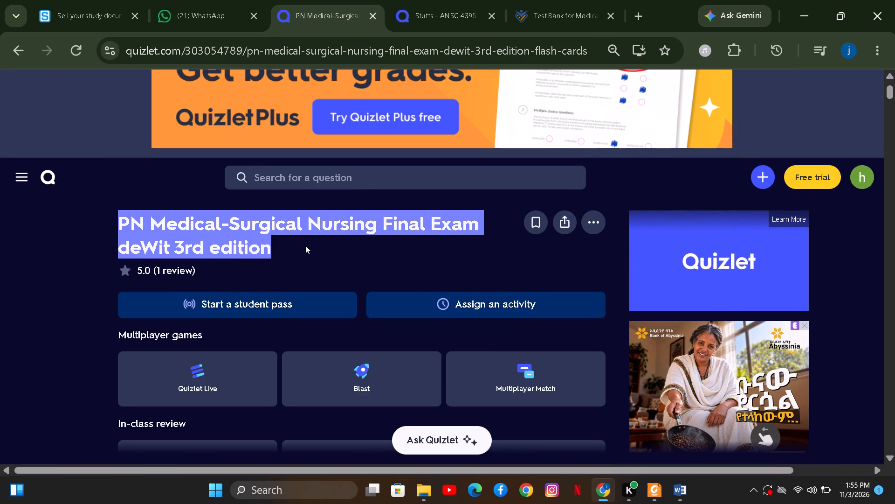
key("ctrl+c")
key("ctrl+c")
key("ctrl+c")
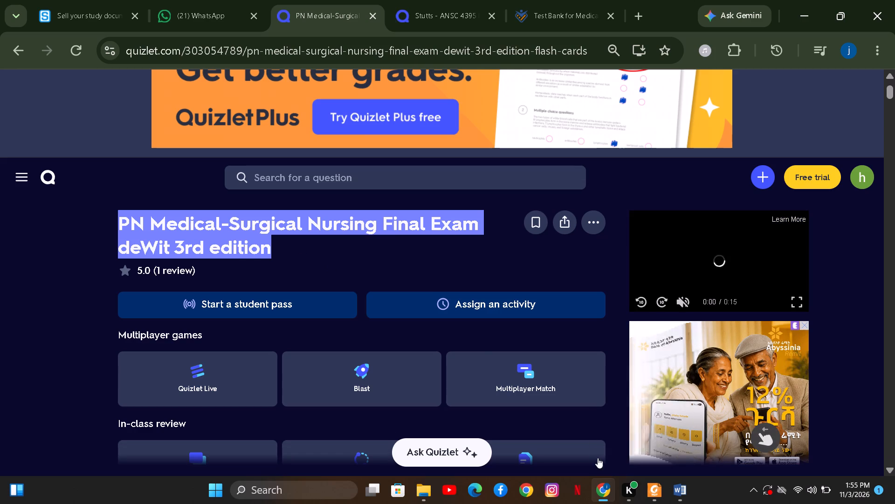
left_click(680, 488)
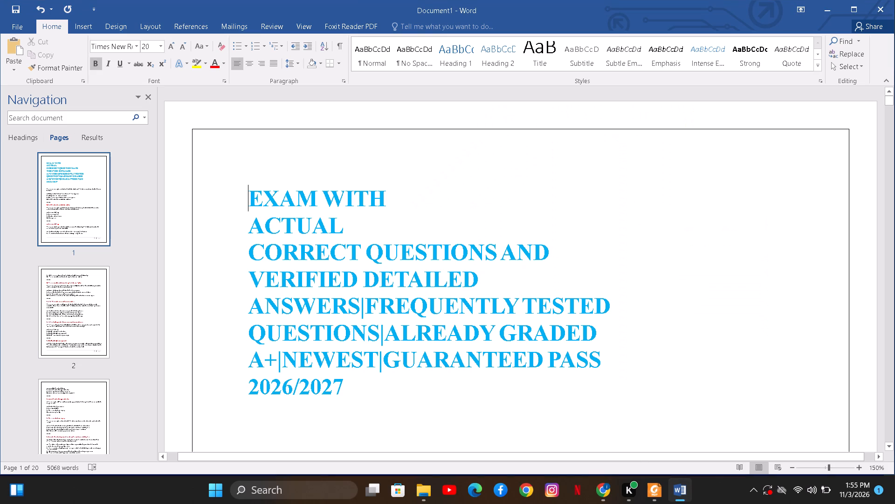
key("ctrl+v")
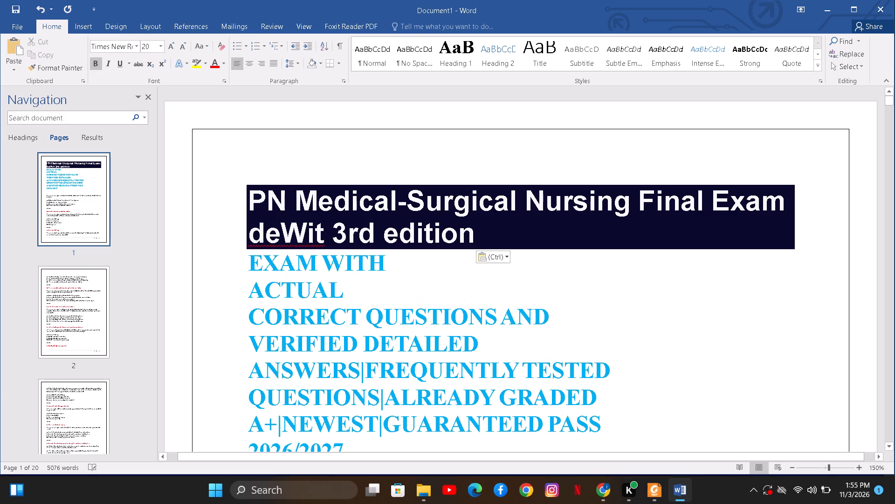
key("BackSpace")
key("space")
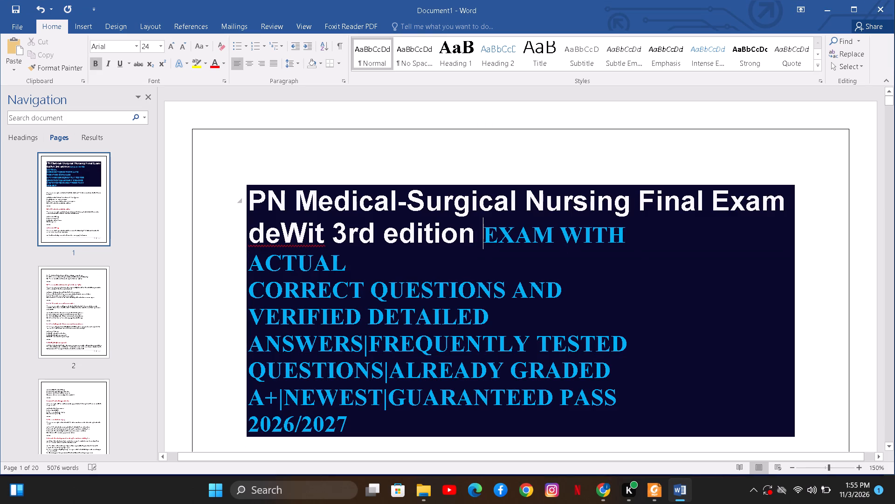
Ignore all spelling flags for the word deWit in the title.
right_click(277, 230)
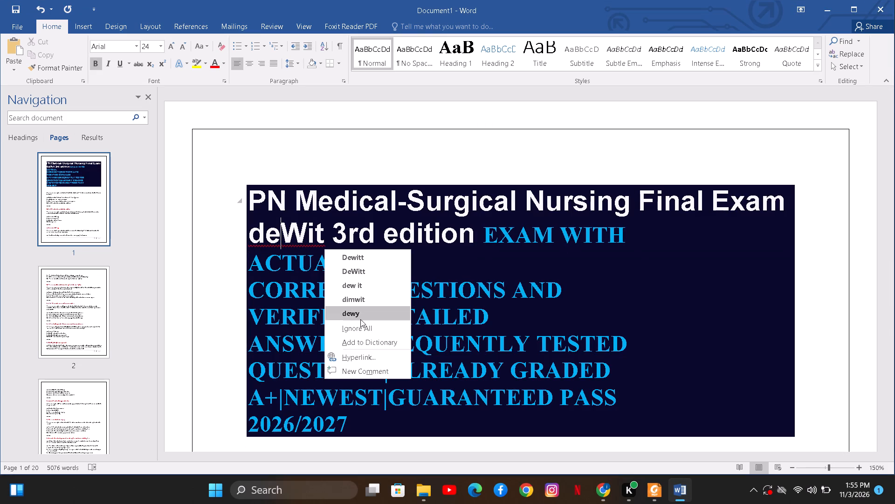
left_click(360, 327)
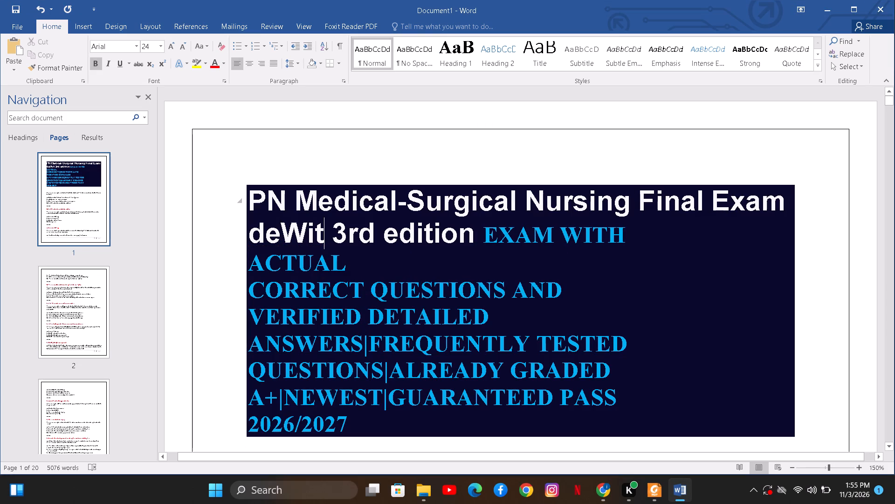
Format the pasted exam name as Times New Roman, size 28, uppercase and light blue.
left_click_drag(251, 198, 473, 244)
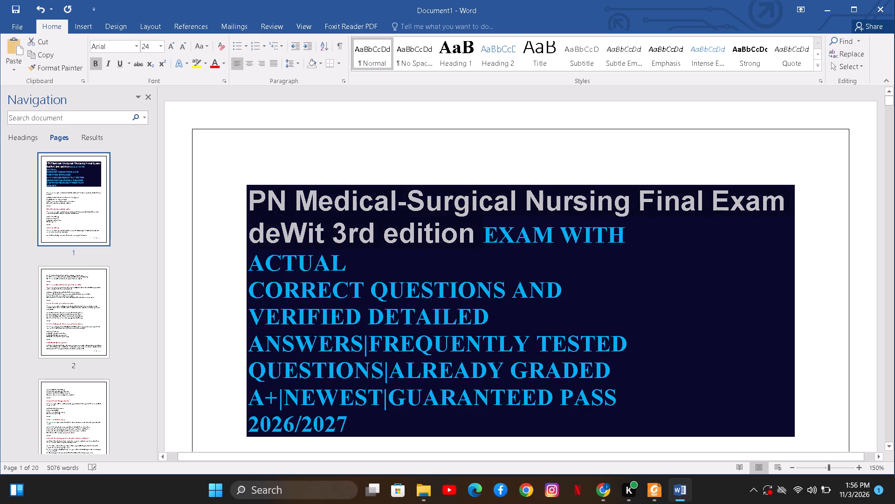
left_click(134, 47)
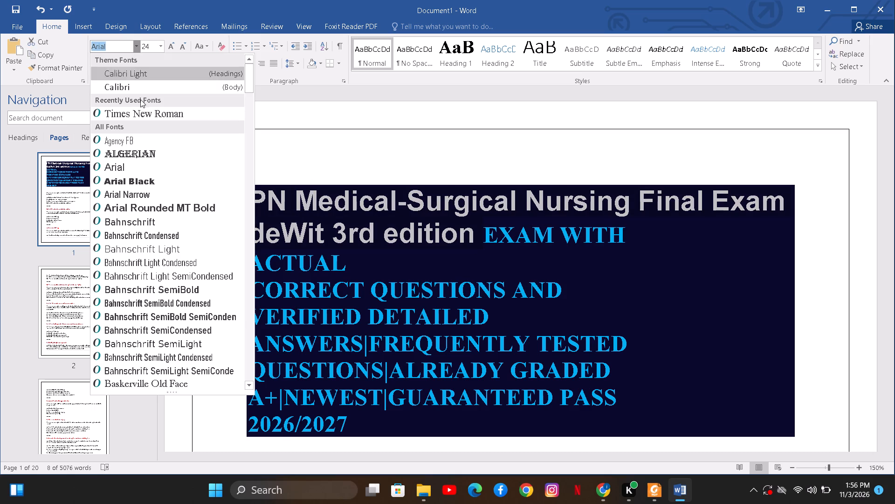
left_click(148, 110)
left_click(160, 45)
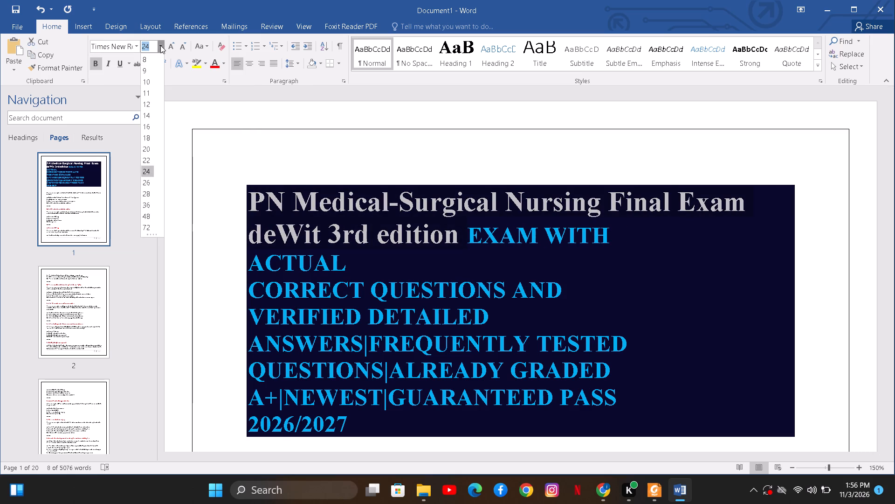
left_click(147, 192)
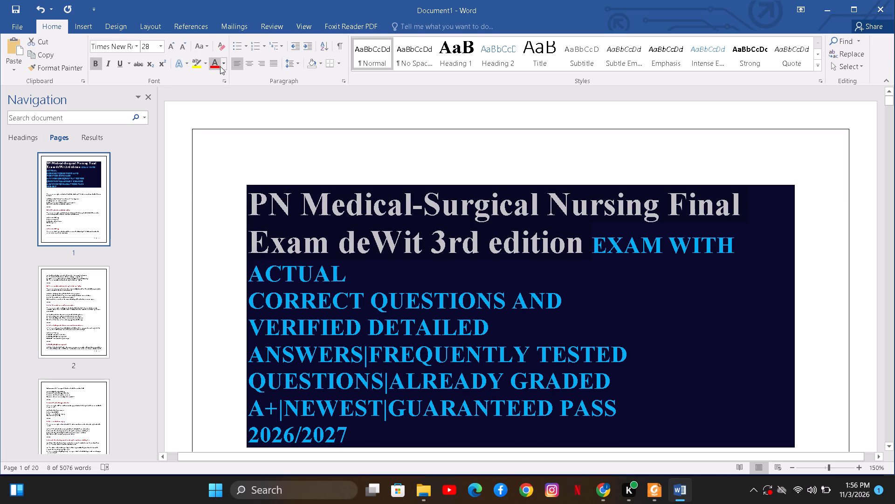
left_click(209, 48)
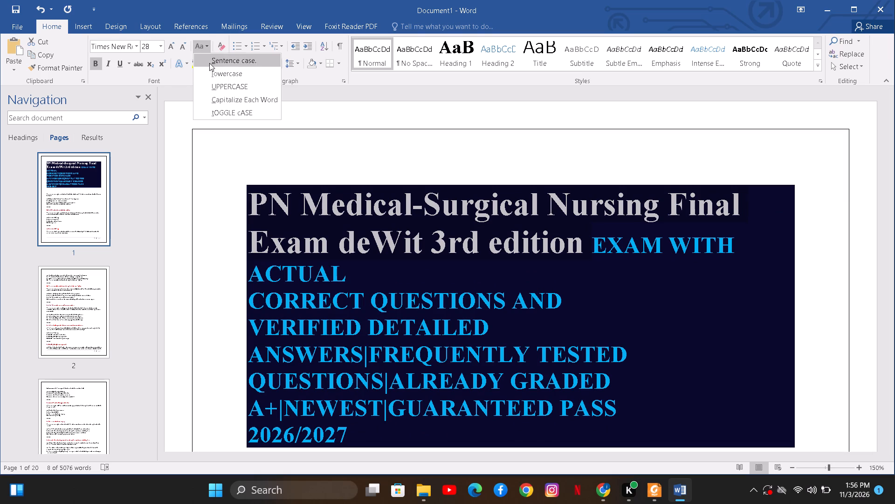
left_click(218, 84)
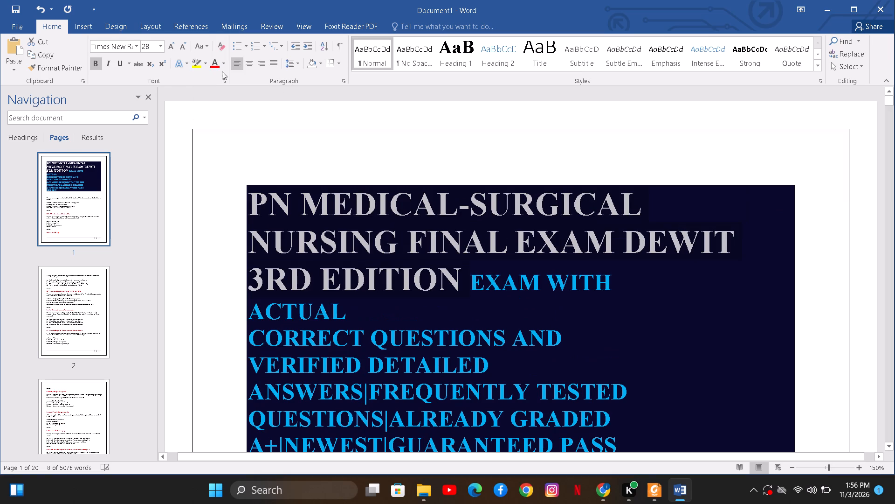
left_click(220, 62)
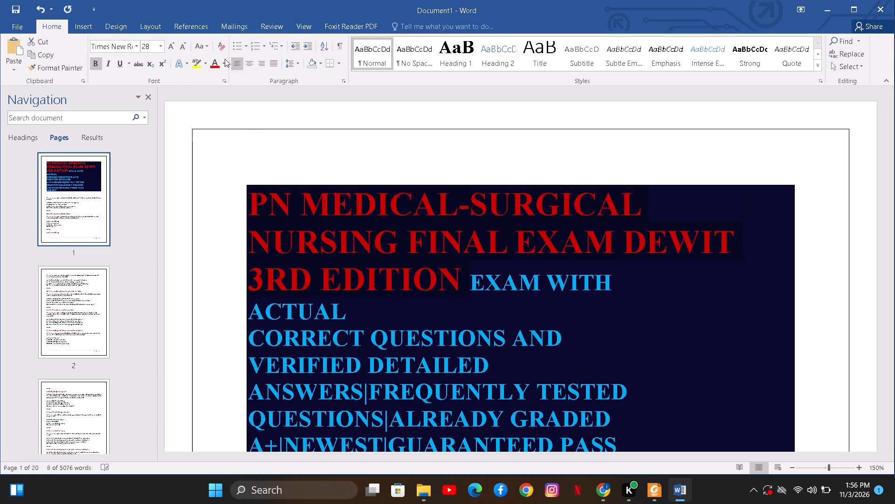
left_click(222, 61)
left_click(271, 161)
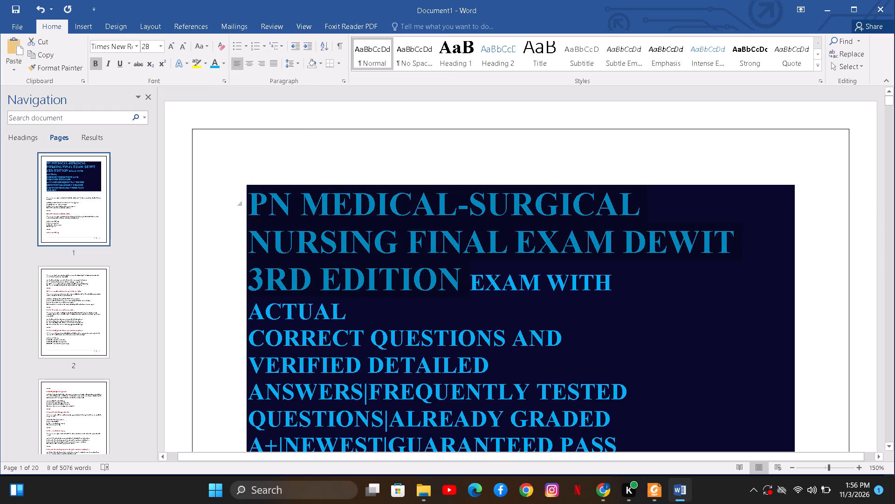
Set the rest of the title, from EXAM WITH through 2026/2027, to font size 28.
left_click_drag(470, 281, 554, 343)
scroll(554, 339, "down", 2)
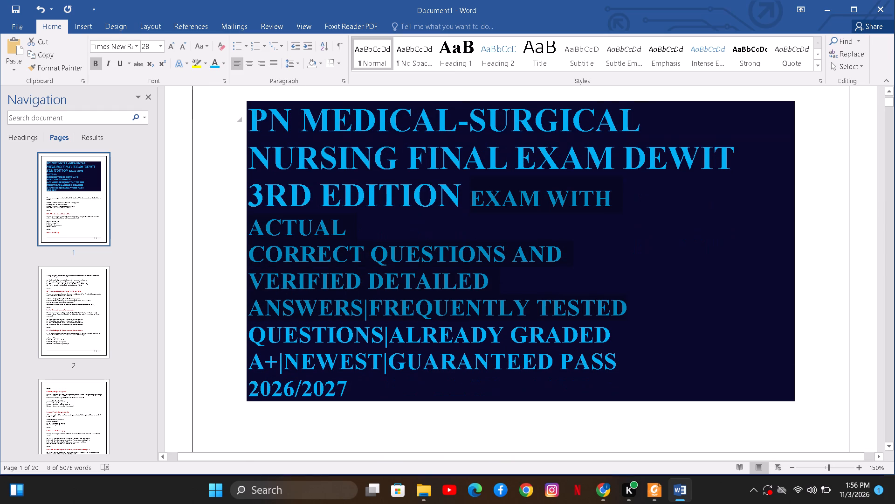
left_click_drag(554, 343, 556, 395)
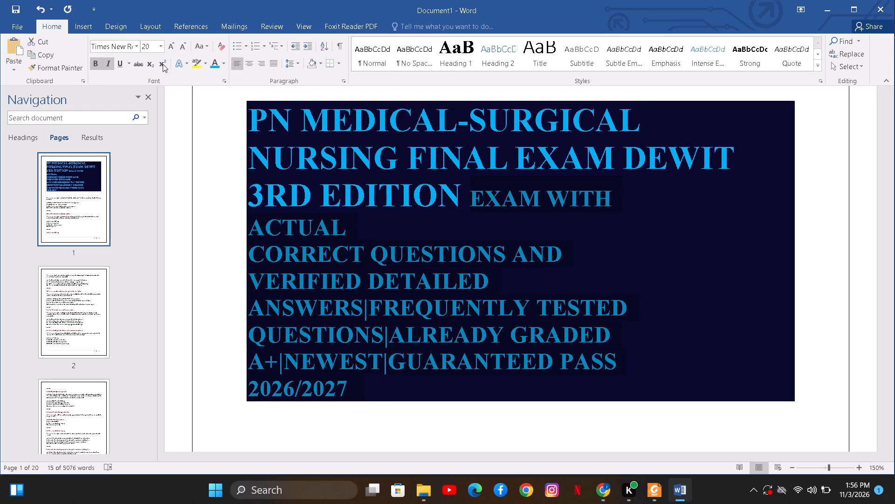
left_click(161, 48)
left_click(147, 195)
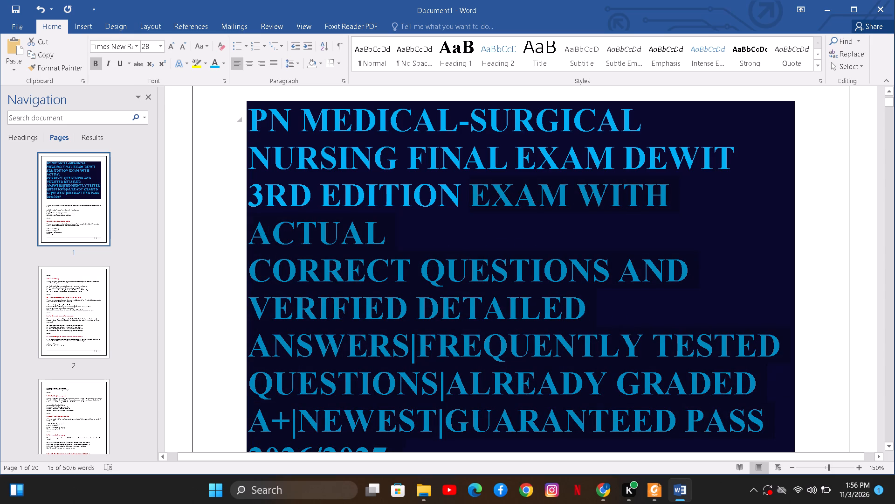
Center the entire title block and reduce its font size to 20.
left_click_drag(249, 119, 504, 321)
scroll(497, 160, "down", 2)
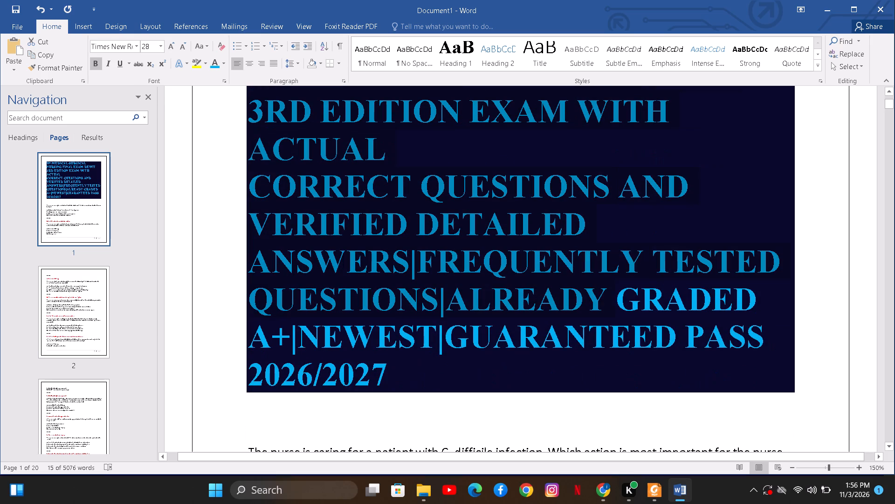
left_click_drag(504, 321, 513, 390)
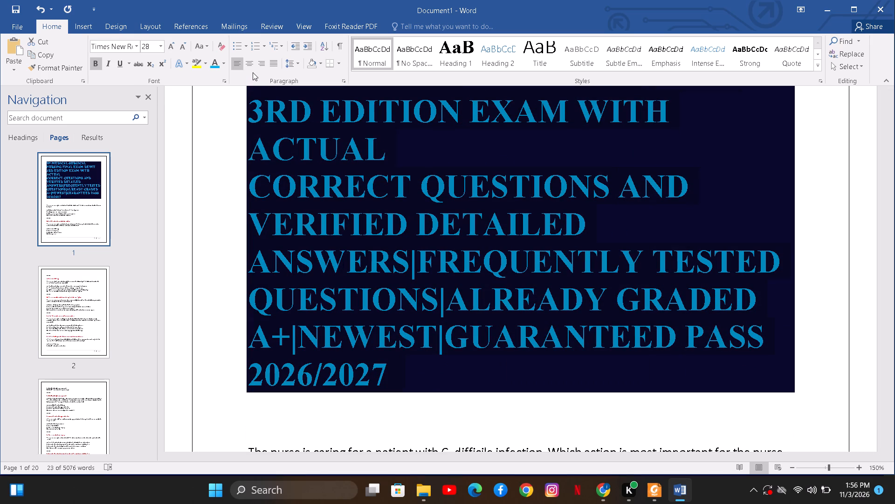
left_click(250, 67)
scroll(282, 135, "up", 1)
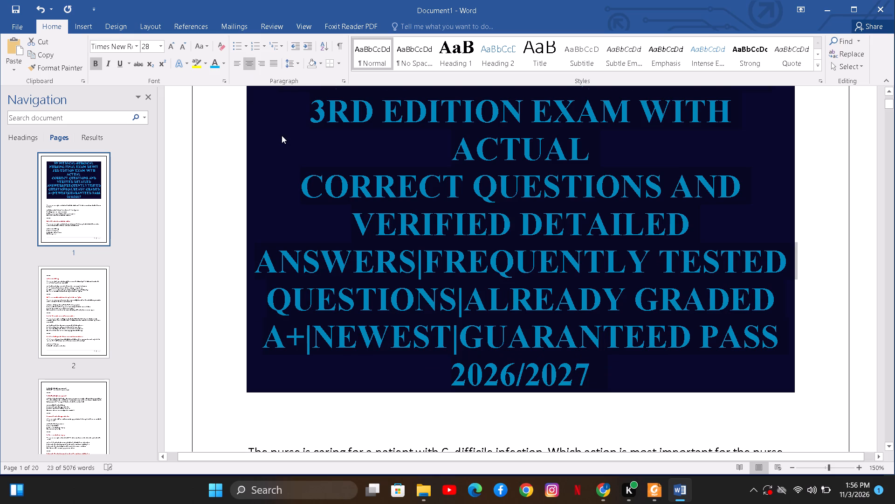
scroll(282, 135, "up", 2)
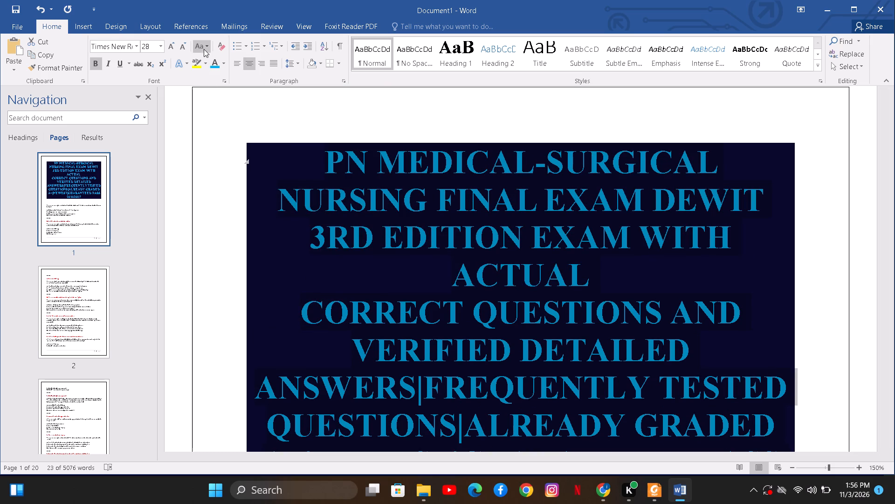
left_click(185, 42)
left_click(185, 42)
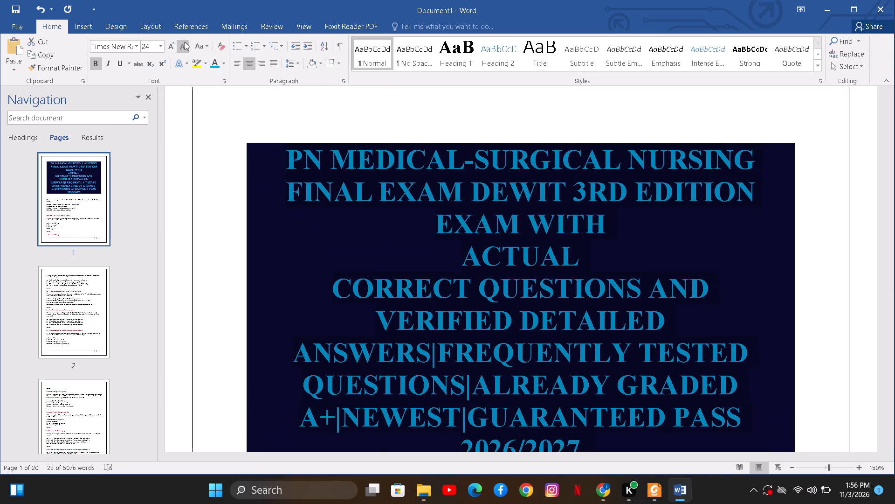
left_click(185, 42)
left_click(185, 42)
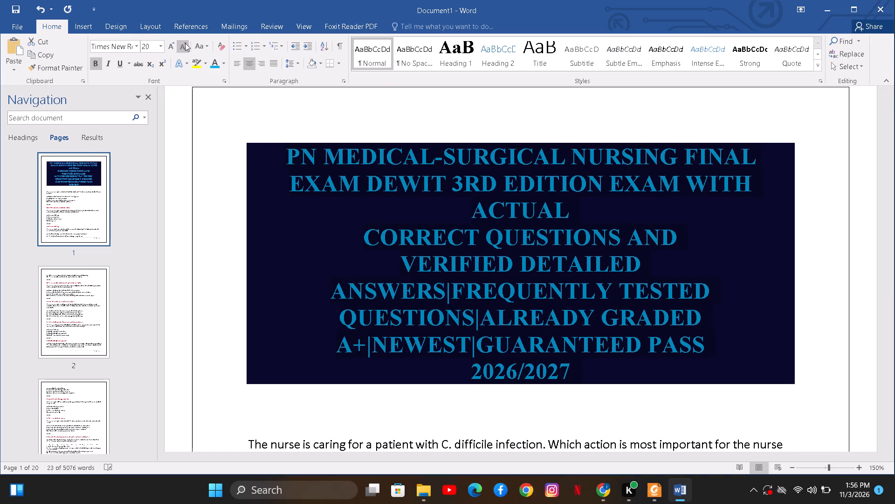
Remove one blank line between the title block and the first question.
scroll(380, 236, "down", 2)
left_click(267, 338)
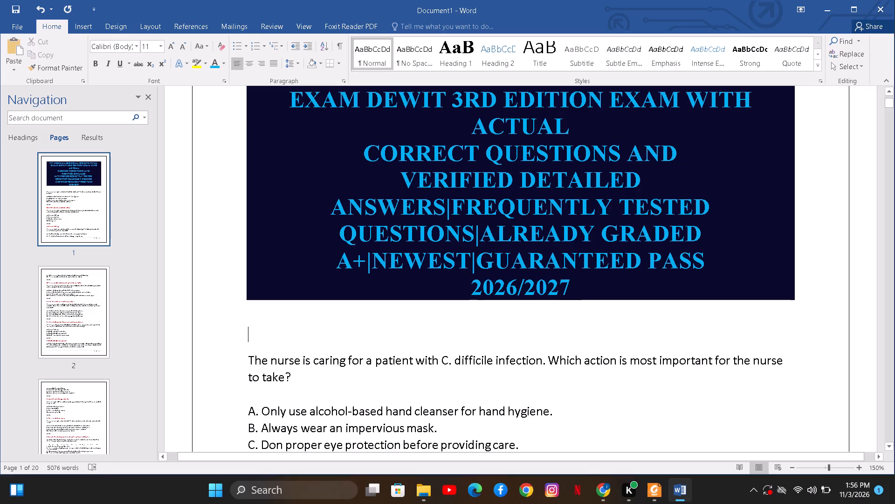
key("BackSpace")
scroll(368, 377, "down", 2)
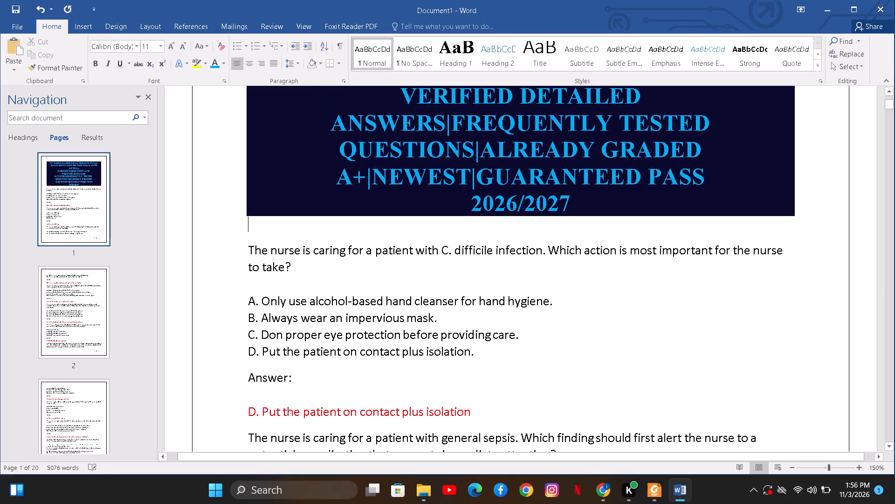
Save the document as a PDF named PN MEDICAL in the GAITOO folder on the Desktop.
key("ctrl+s")
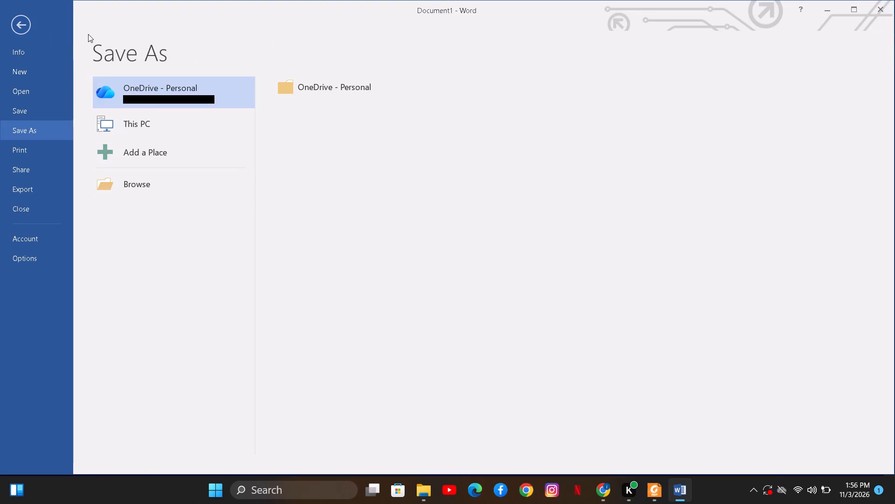
left_click(144, 121)
left_click(316, 178)
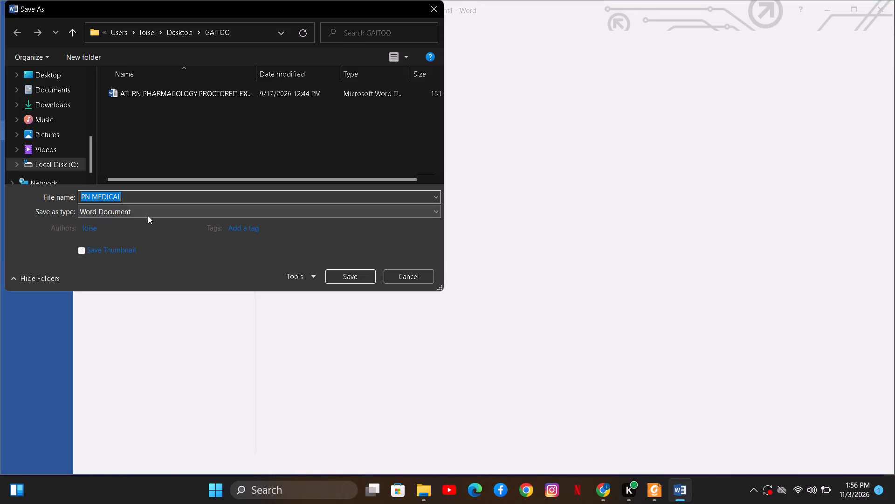
left_click(148, 212)
left_click(133, 280)
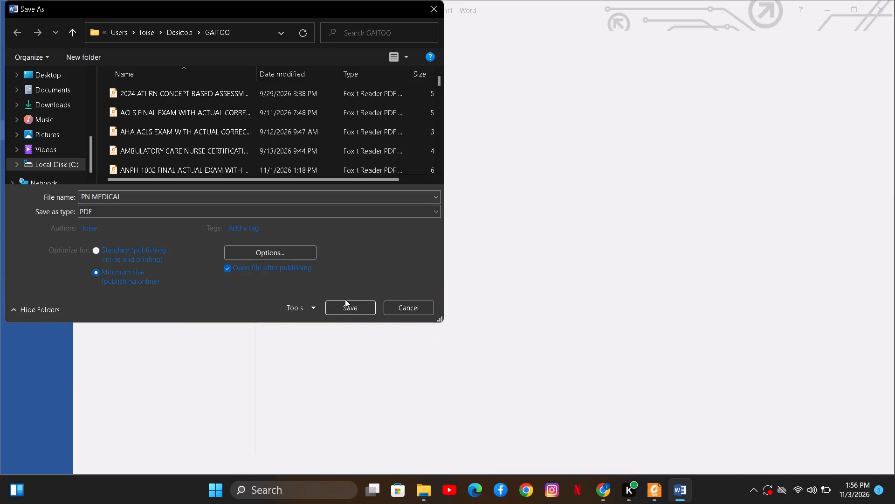
left_click(352, 304)
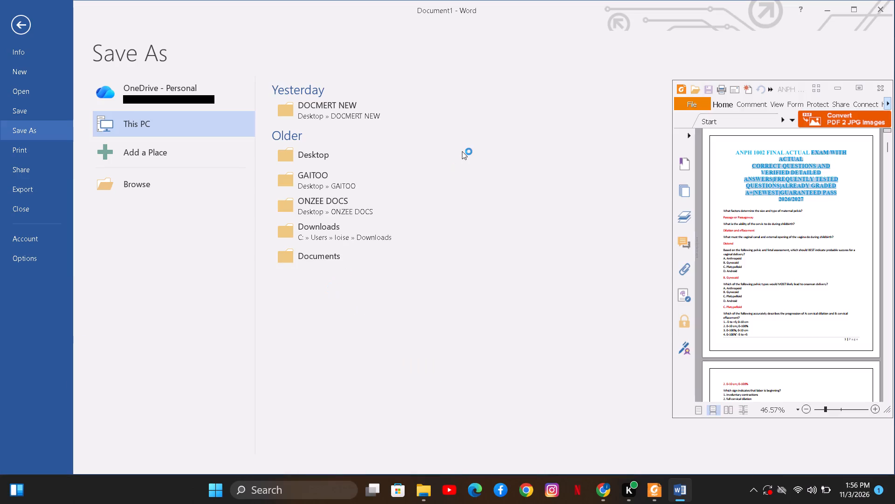
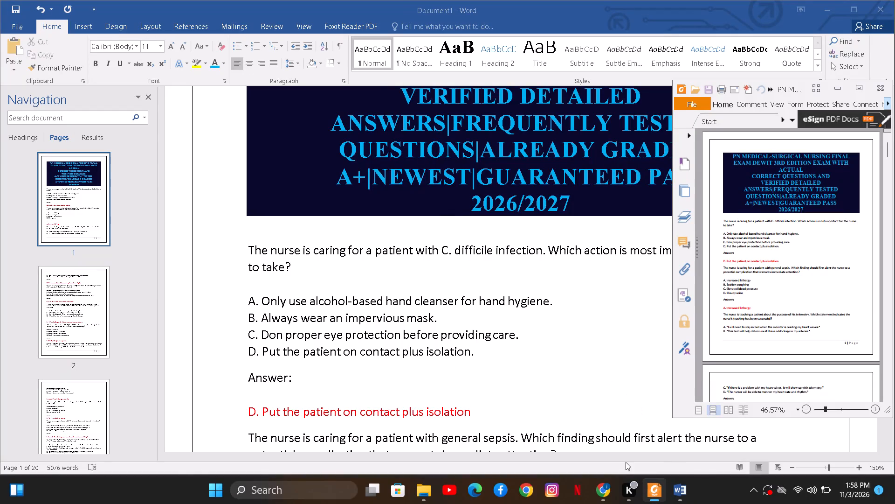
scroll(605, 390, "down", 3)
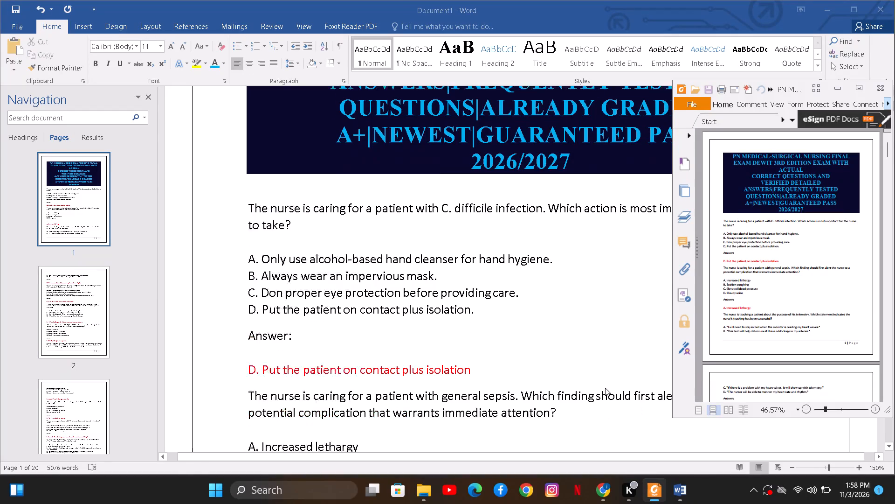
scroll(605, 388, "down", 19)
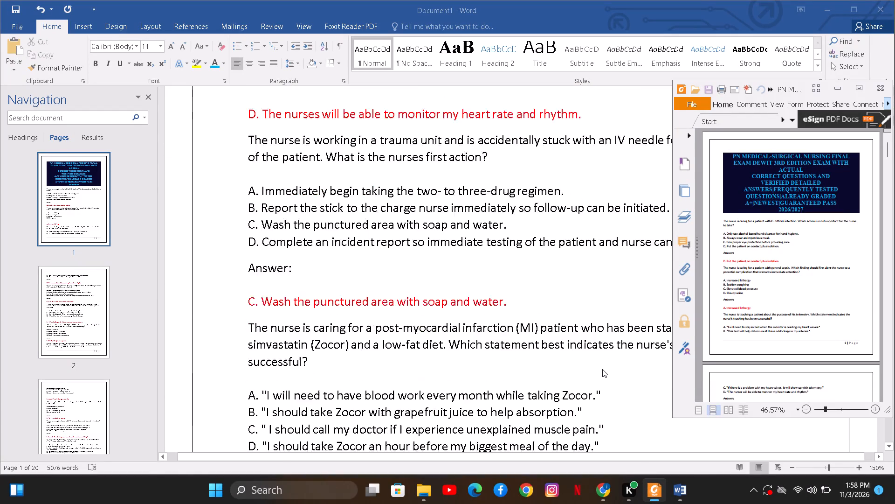
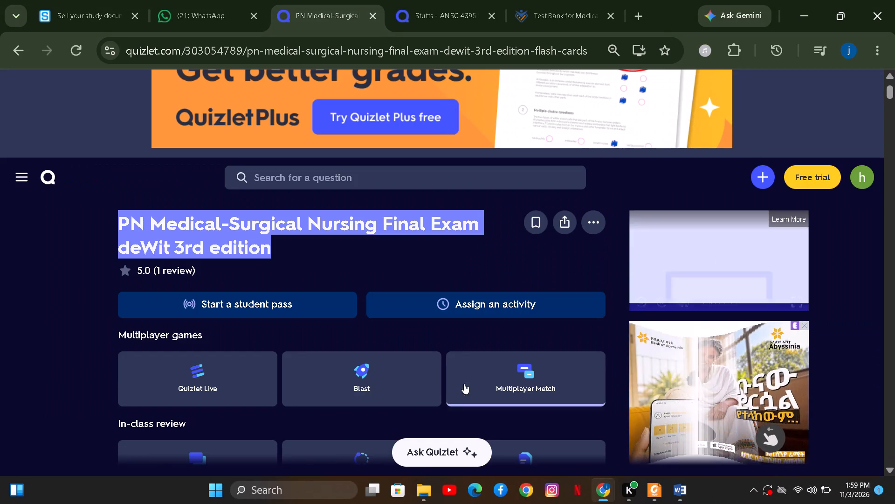
Return to the deWit Medical-Surgical search results and preview the Chapter 3 and Chapter 16 flashcard sets.
scroll(265, 204, "down", 4)
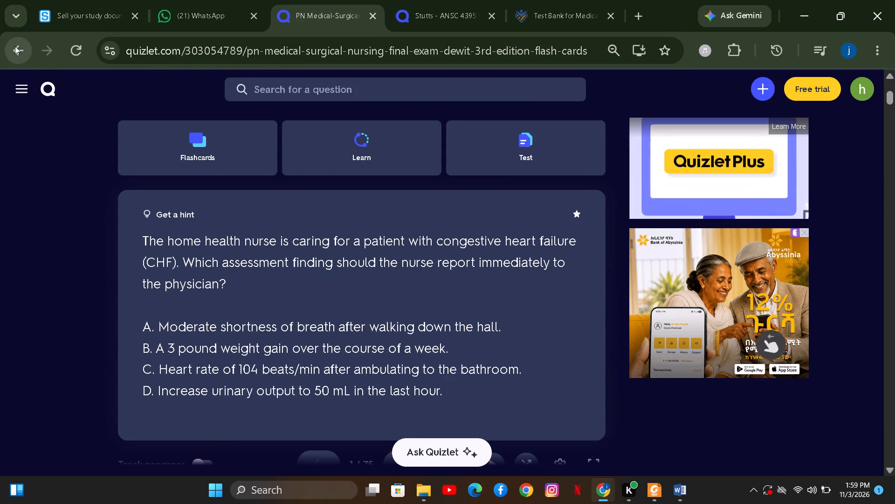
left_click(12, 48)
scroll(371, 223, "down", 4)
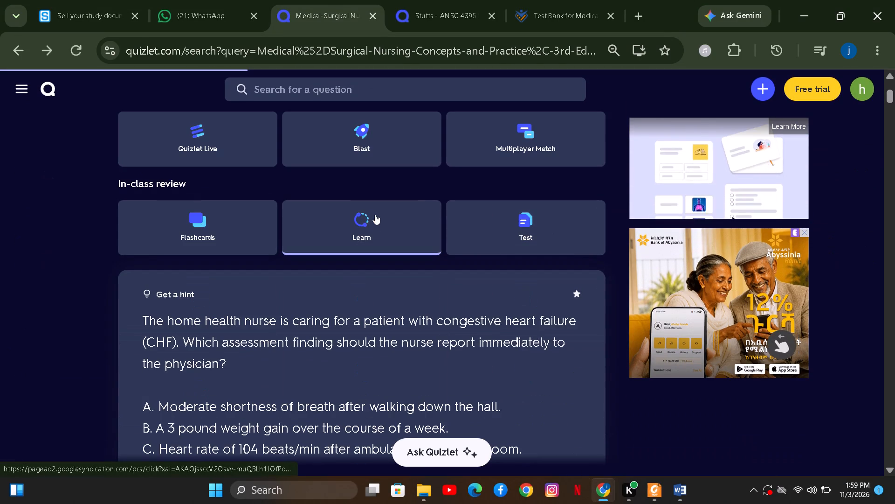
scroll(474, 287, "down", 1)
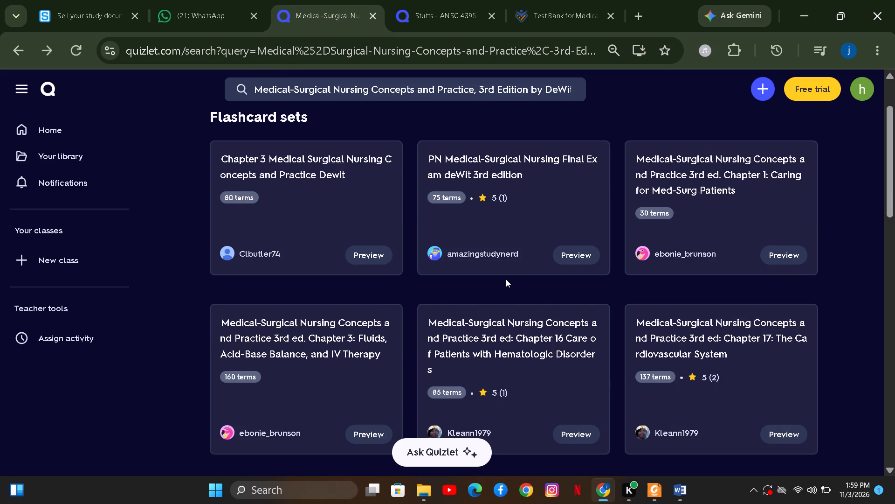
scroll(403, 319, "down", 1)
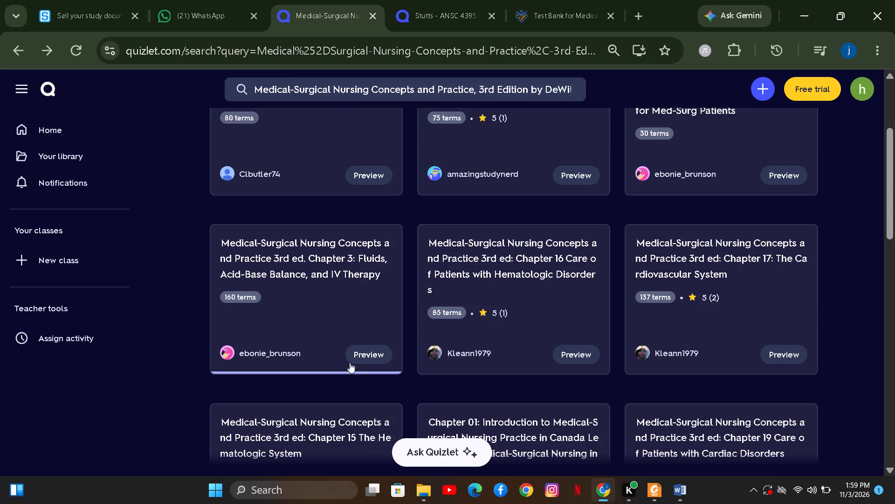
left_click(372, 354)
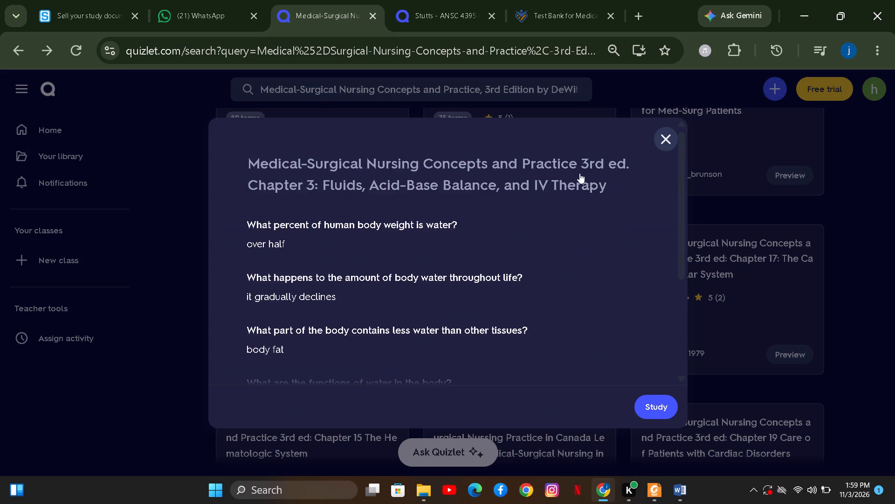
left_click(667, 140)
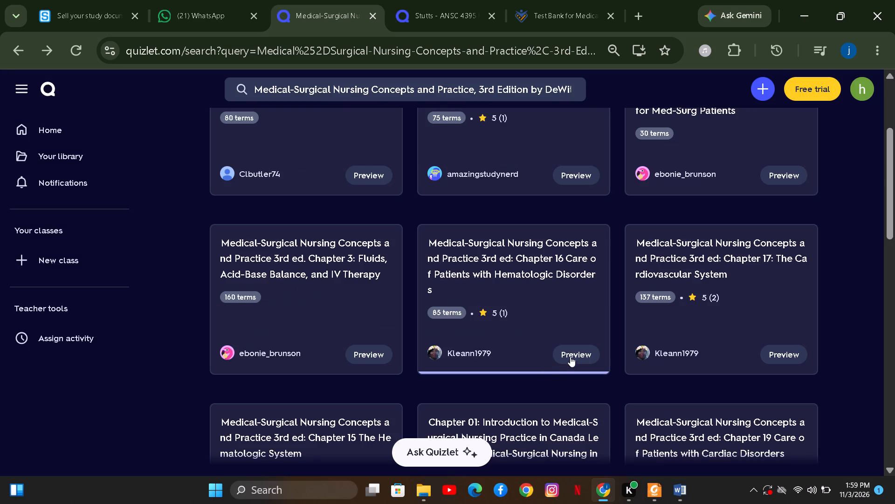
left_click(571, 356)
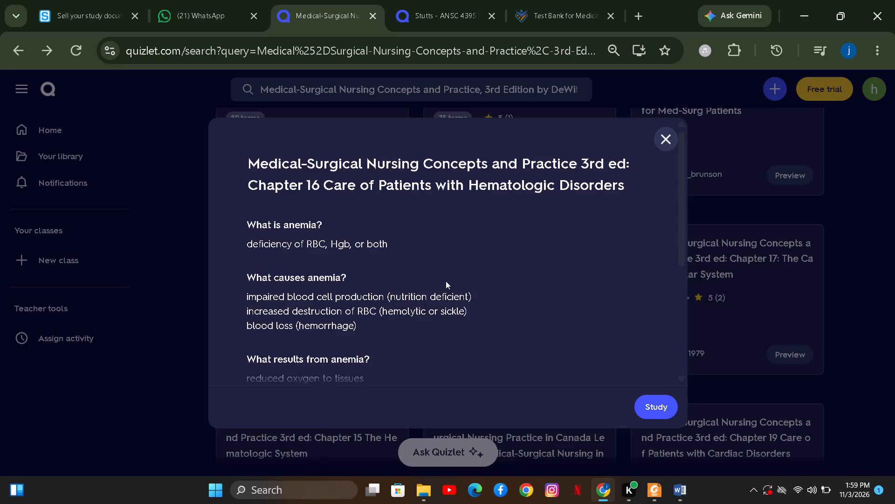
scroll(446, 281, "down", 3)
left_click(666, 139)
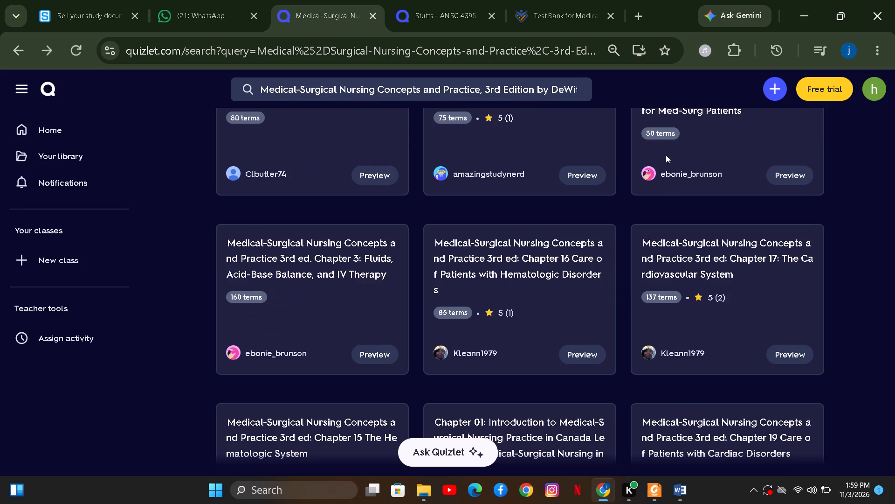
Preview the Chapter 17: The Cardiovascular System set's terms and the Chapter 19 Care of Patients with Cardiac Disorders set.
left_click(787, 355)
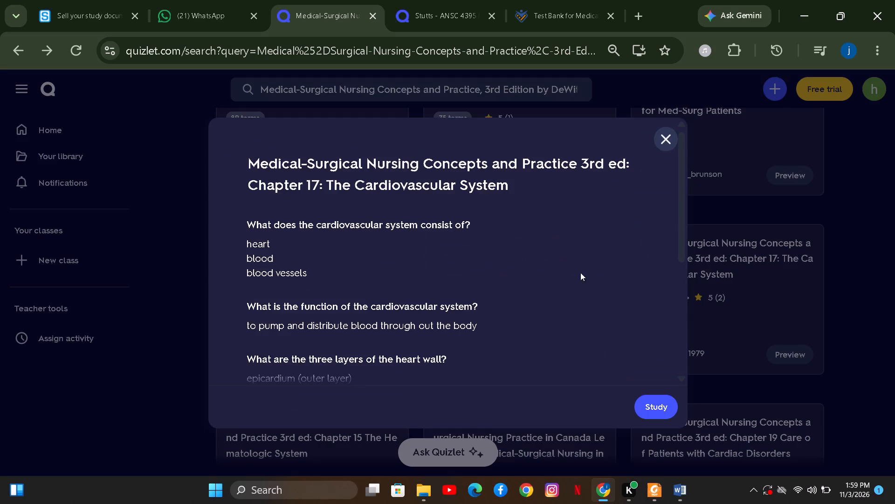
scroll(446, 267, "down", 4)
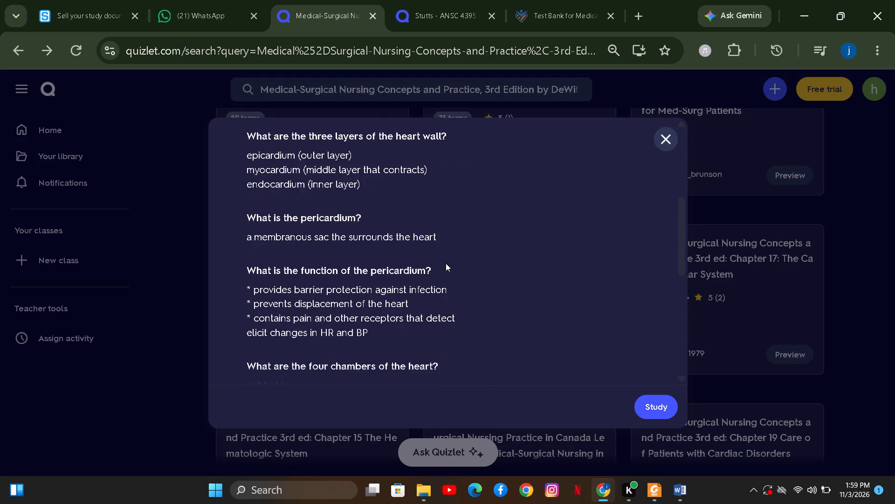
scroll(446, 263, "down", 15)
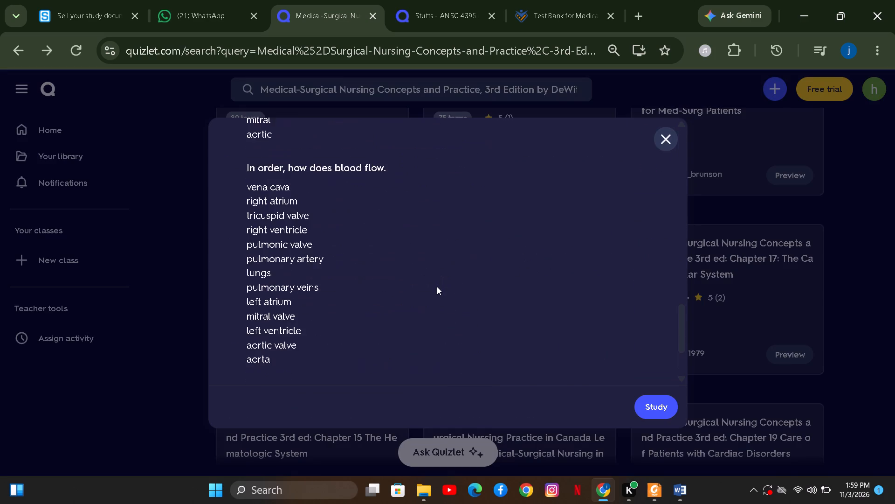
scroll(436, 287, "down", 19)
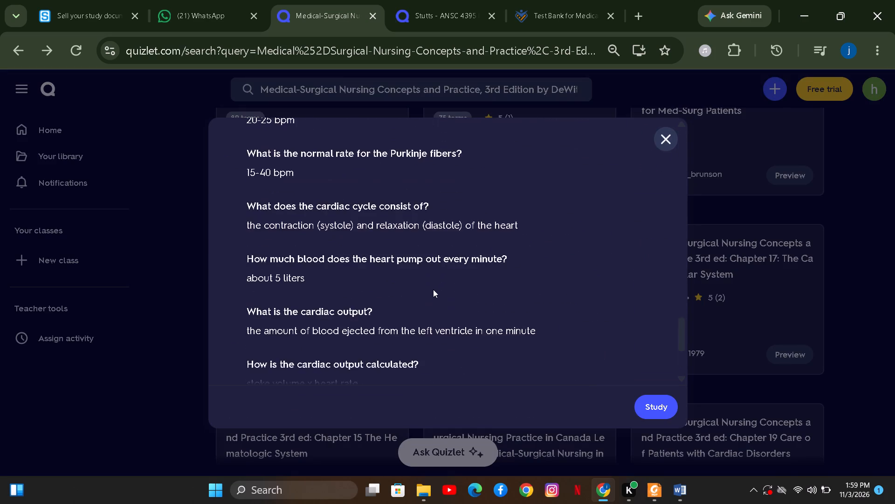
scroll(433, 289, "down", 3)
scroll(275, 285, "down", 5)
scroll(293, 327, "down", 4)
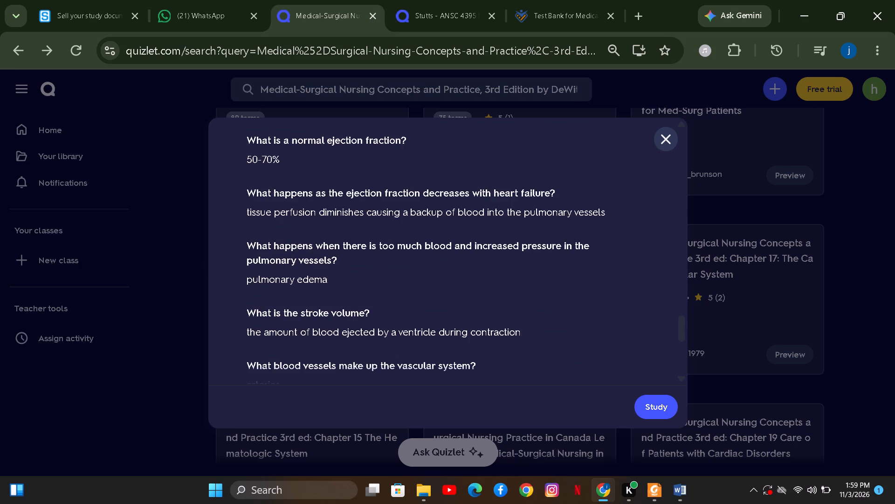
left_click(665, 136)
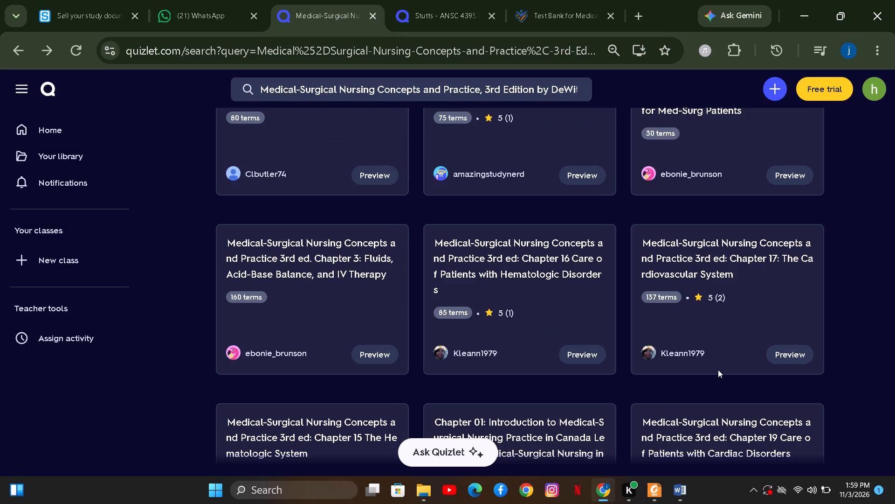
scroll(721, 364, "down", 2)
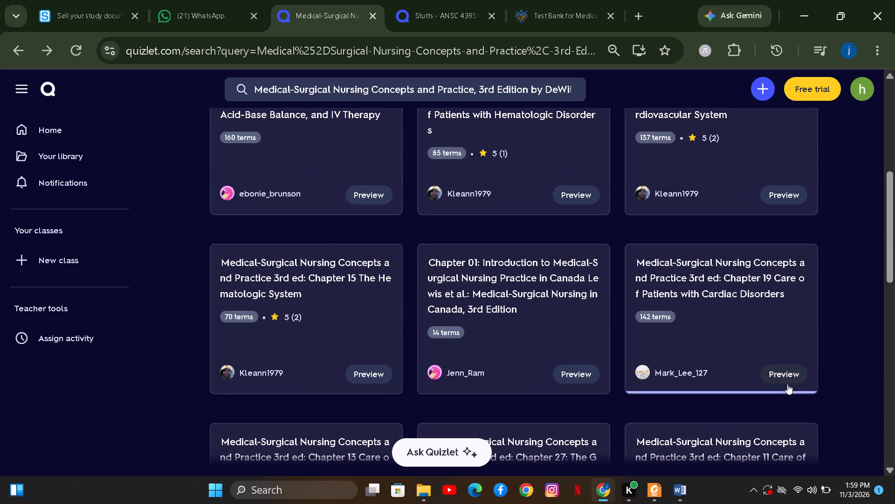
left_click(785, 371)
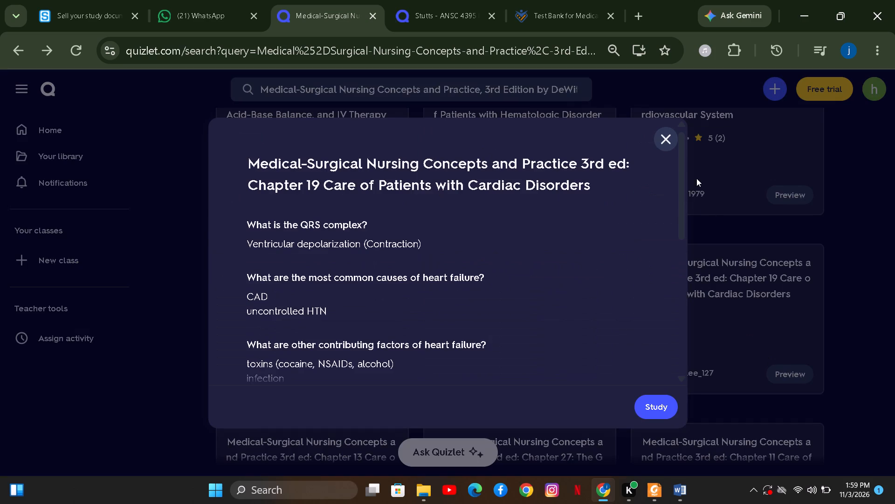
left_click(667, 136)
Open the Medical-Surgical Nursing Concepts and Practice 3rd ed: Chapter 17: The Cardiovascular System flashcard set.
scroll(703, 240, "up", 1)
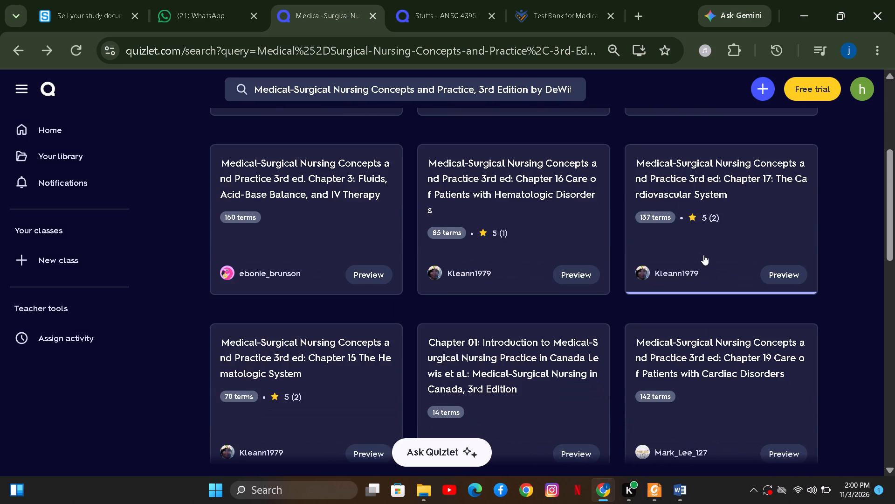
scroll(702, 240, "up", 1)
left_click(698, 249)
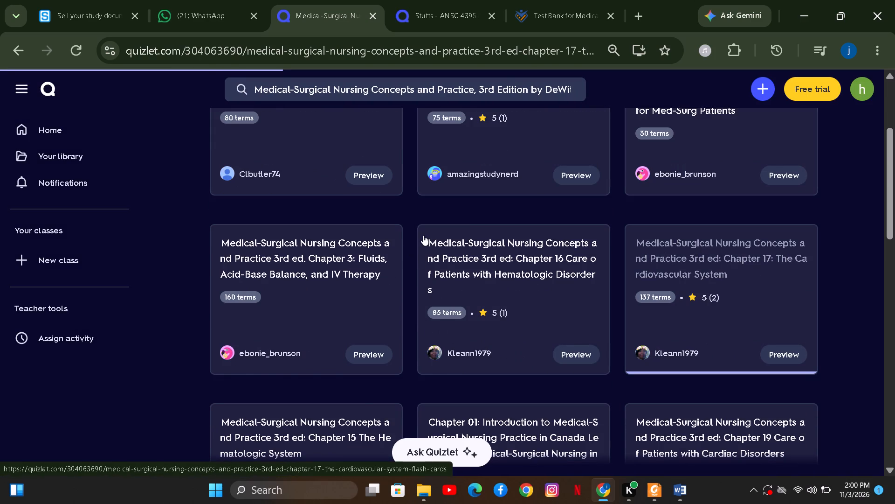
Select the Chapter 17 terms and definitions from the first card onward, expand the remaining terms, and copy the whole list.
scroll(370, 322, "down", 1)
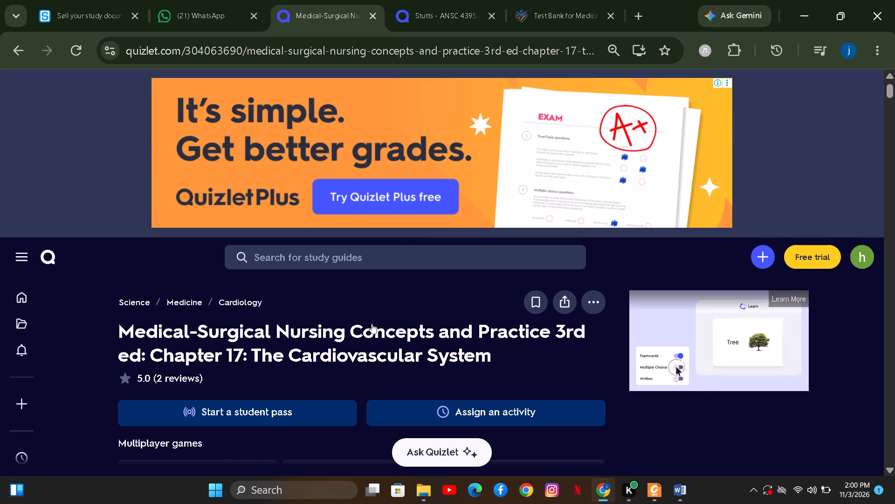
scroll(372, 323, "down", 12)
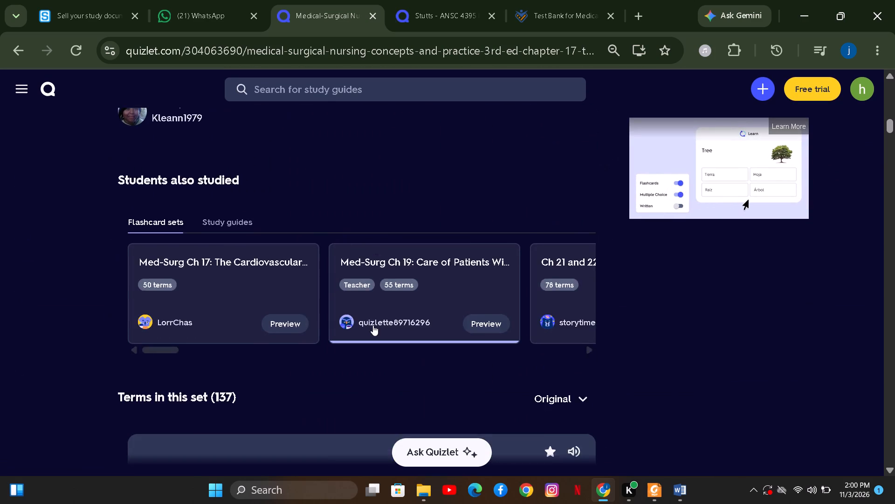
scroll(373, 325, "down", 16)
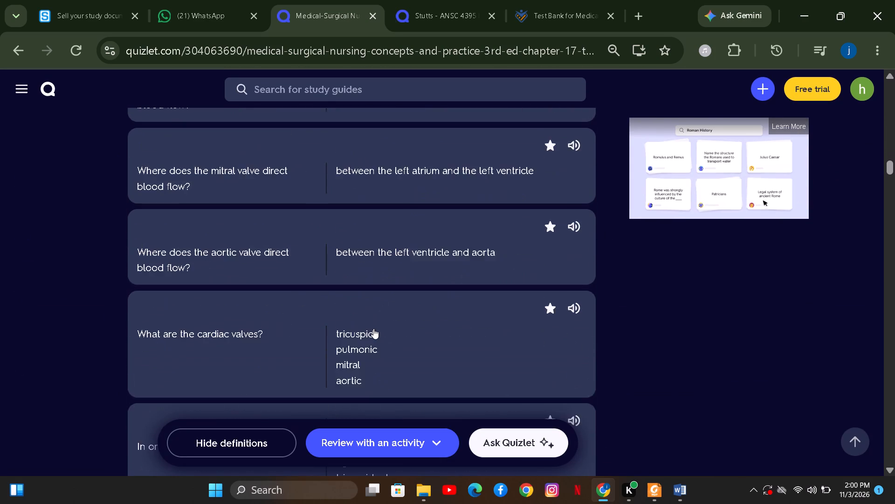
scroll(373, 329, "down", 8)
scroll(373, 331, "up", 18)
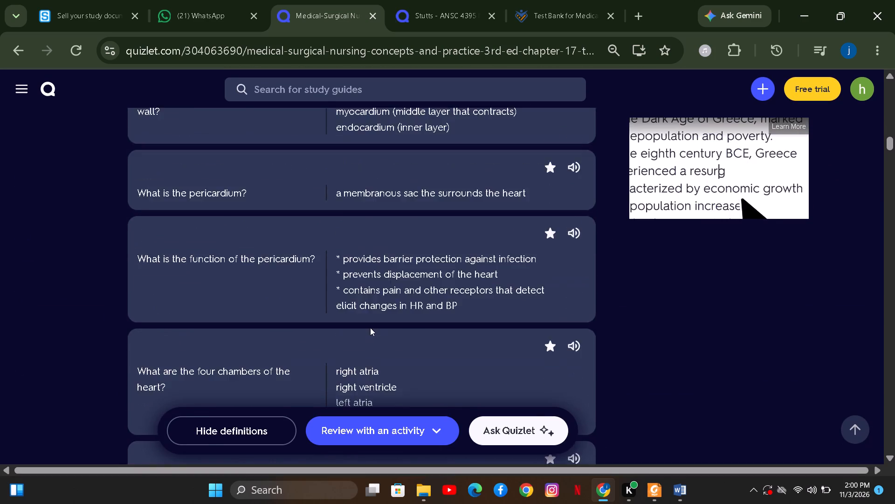
scroll(370, 328, "up", 5)
scroll(370, 323, "down", 3)
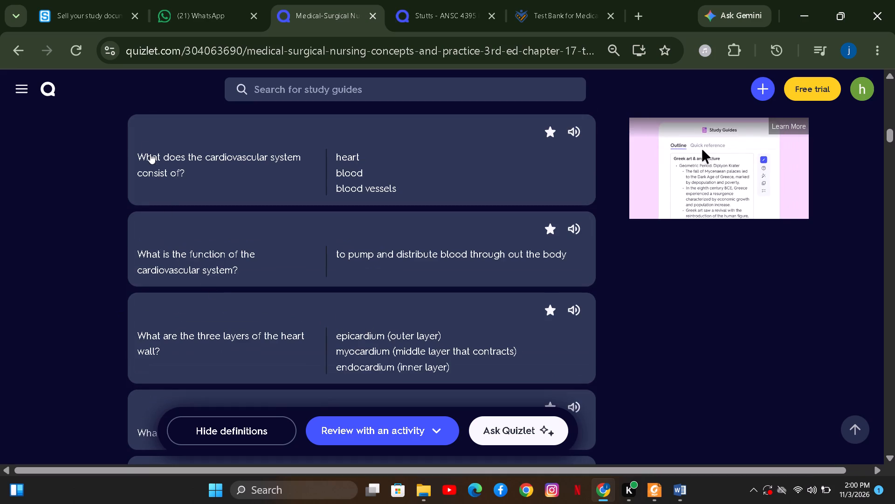
left_click_drag(136, 157, 327, 503)
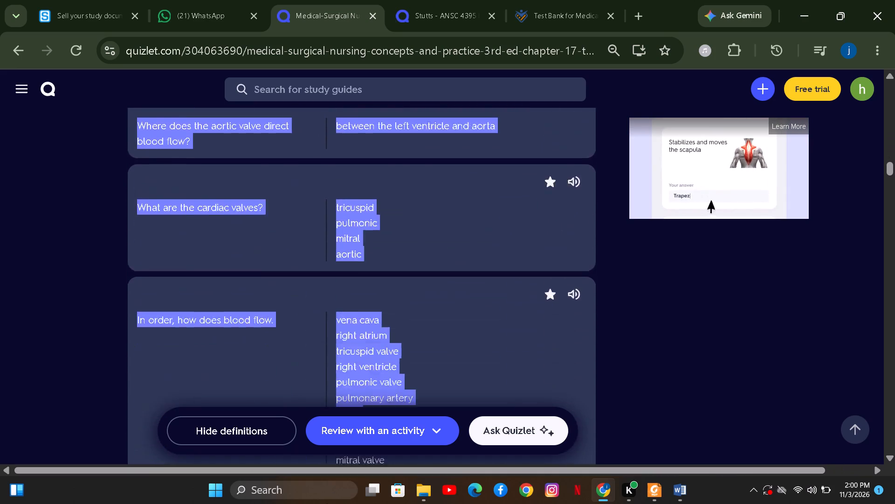
left_click_drag(327, 503, 329, 503)
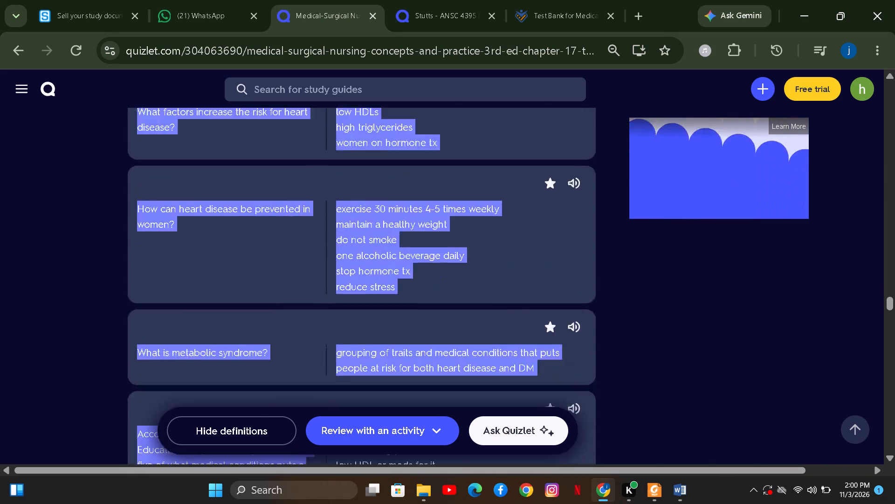
left_click_drag(329, 503, 331, 503)
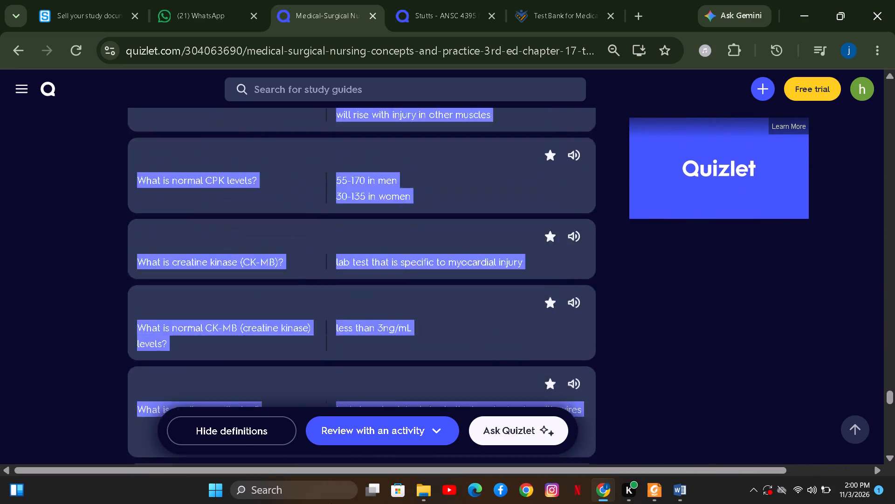
left_click_drag(331, 503, 355, 408)
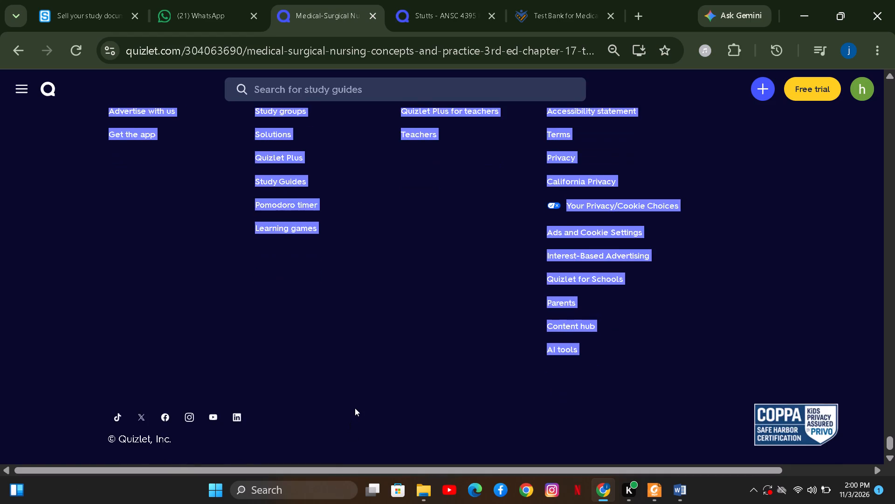
left_click_drag(355, 408, 417, 247)
scroll(355, 408, "up", 3)
scroll(401, 336, "up", 2)
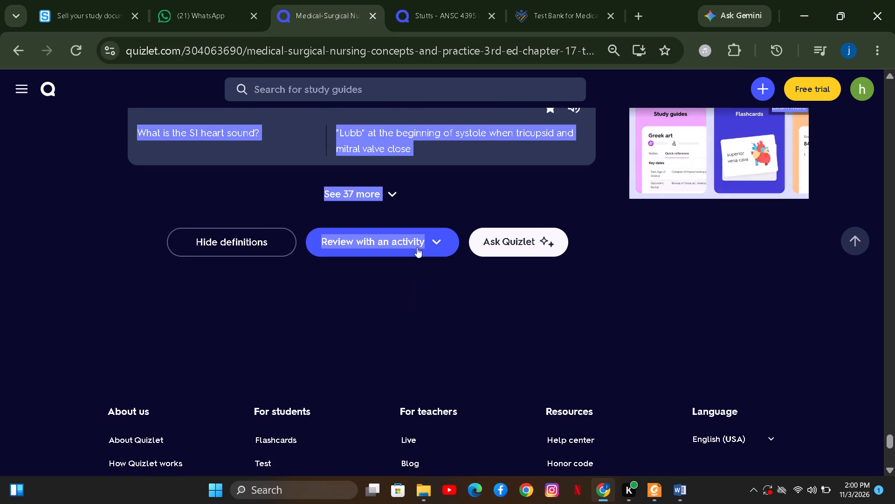
left_click_drag(417, 247, 368, 191)
left_click(368, 191)
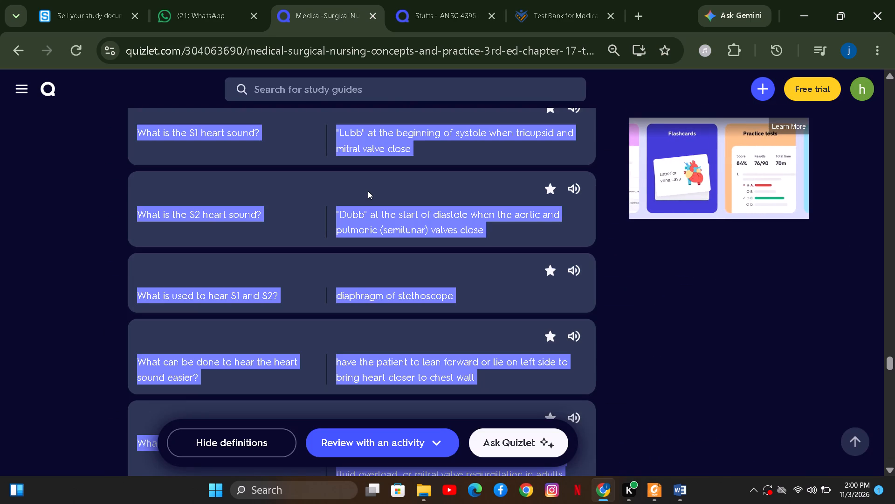
key("ctrl+c")
key("ctrl+c")
key("ctrl+c")
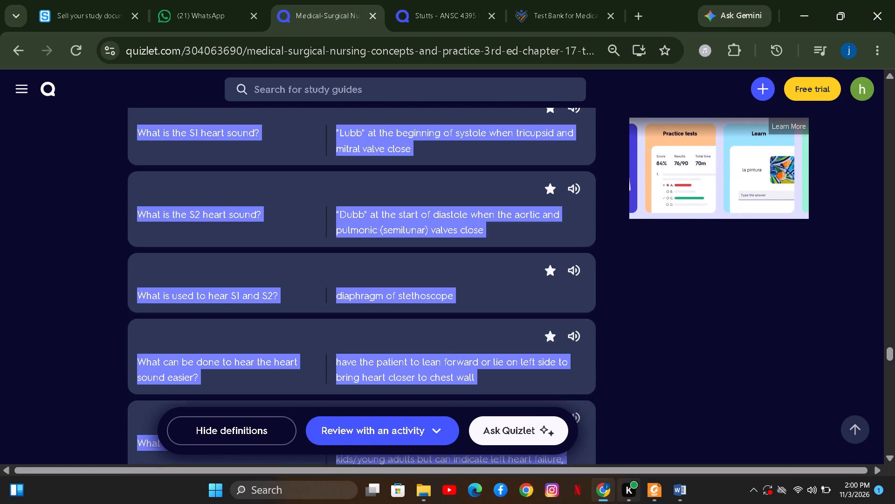
Switch to Word and close the previous nursing exam document, Document1, without saving it.
left_click(676, 489)
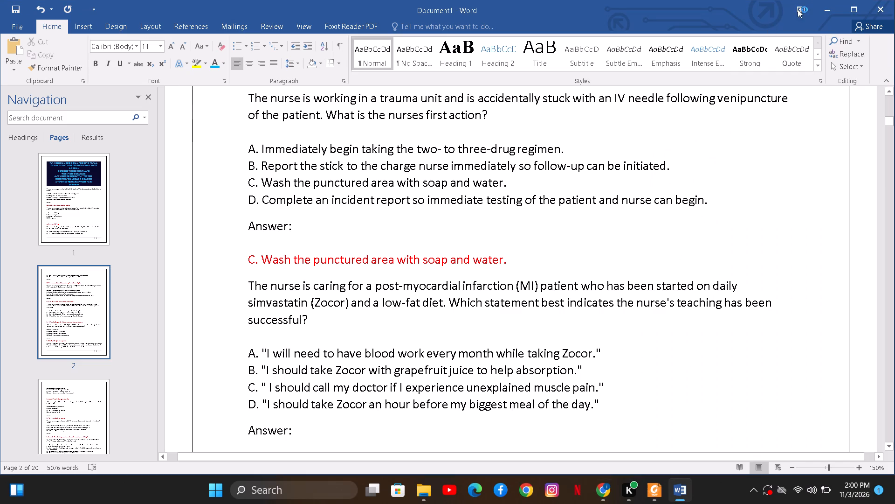
left_click(878, 9)
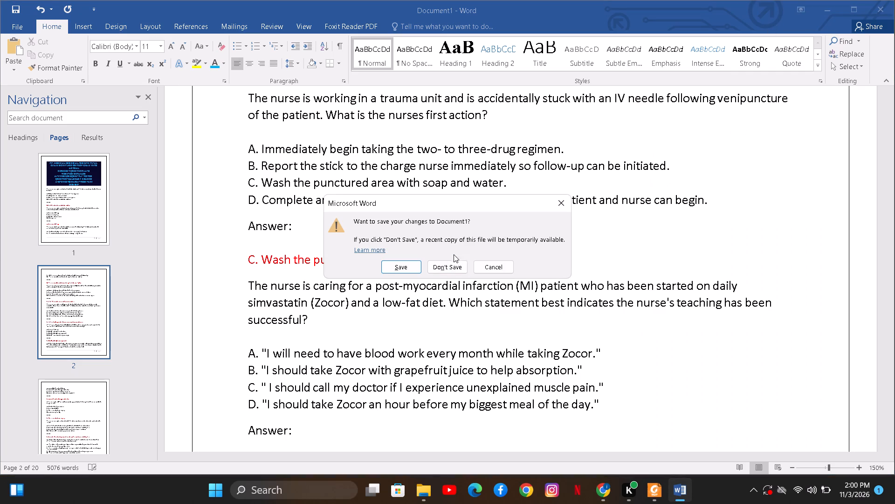
left_click(448, 262)
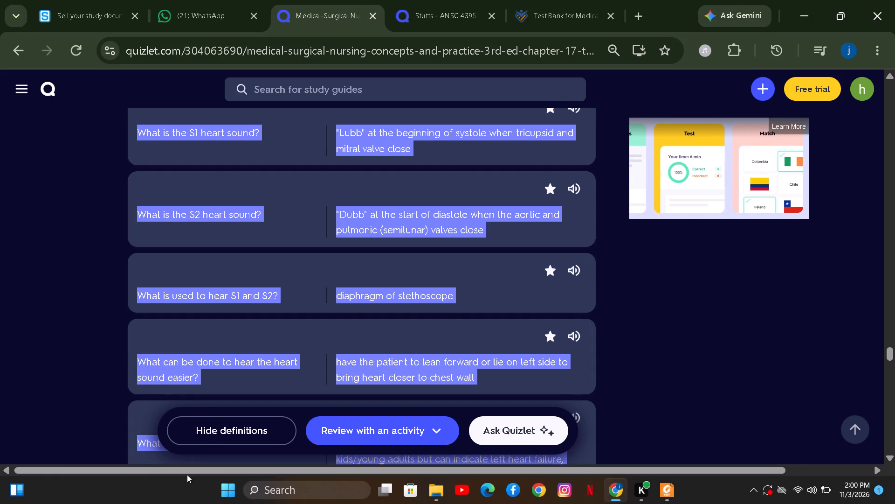
Launch Word 2016 and start a new blank document.
left_click(229, 490)
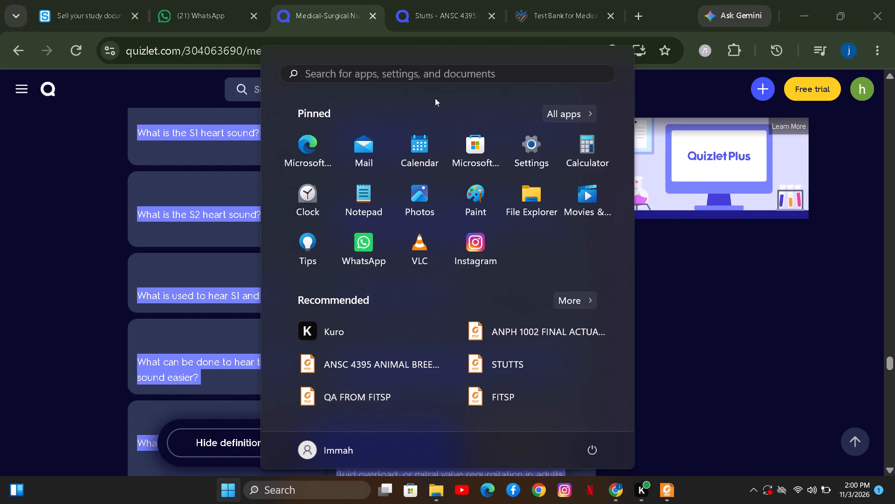
left_click(444, 72)
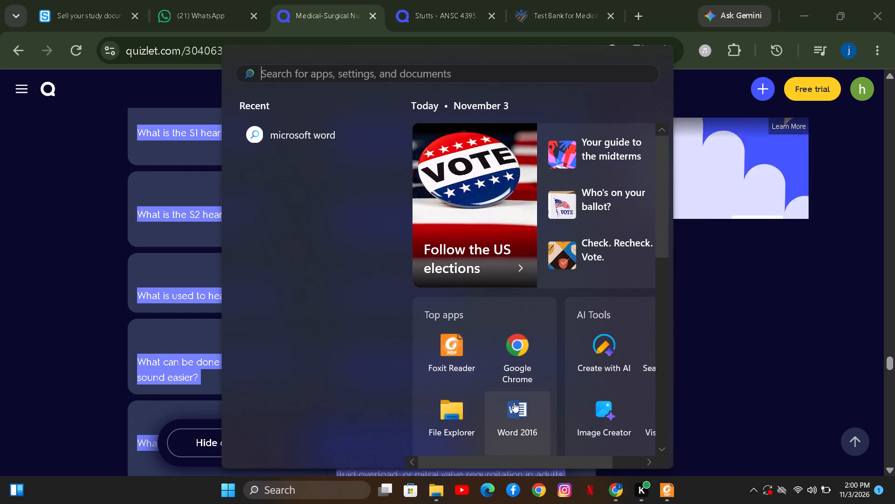
left_click(518, 413)
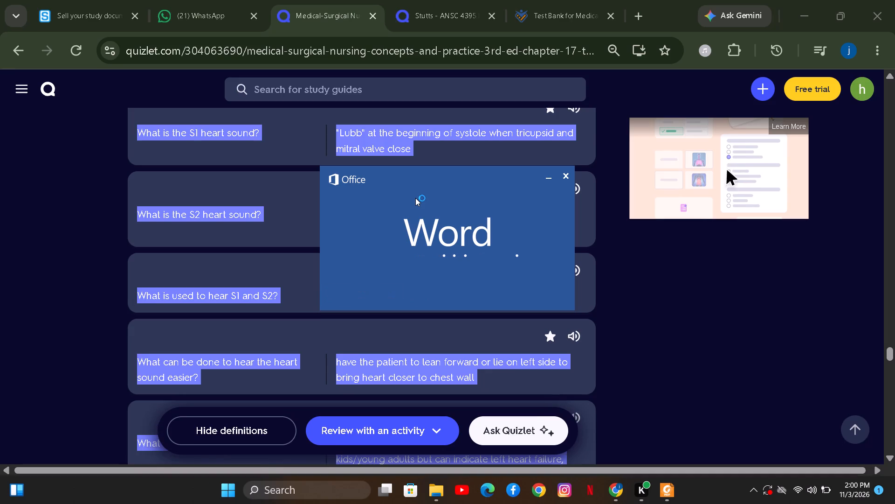
left_click(347, 161)
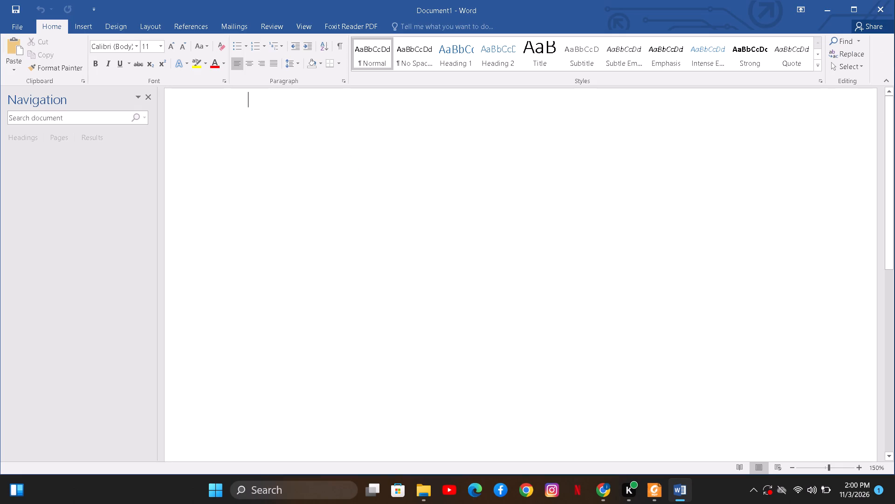
Paste the copied Chapter 17 terms and definitions into the blank document using merged formatting.
key("ctrl+v")
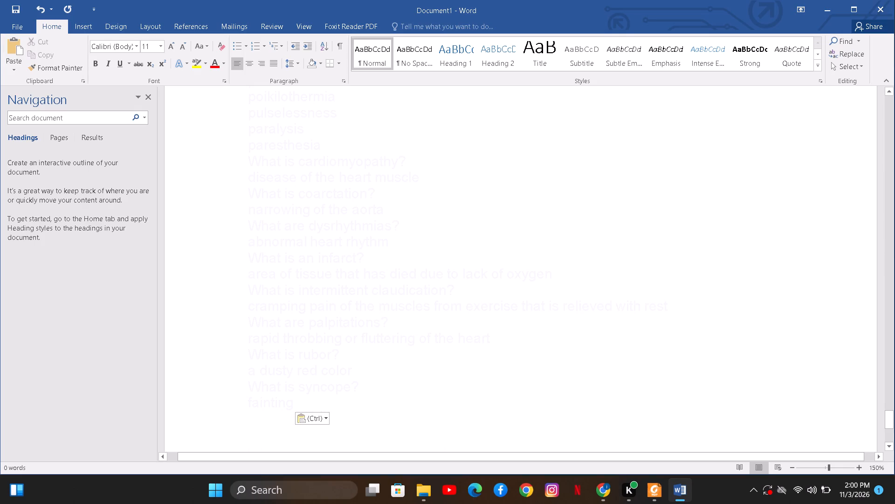
left_click(319, 417)
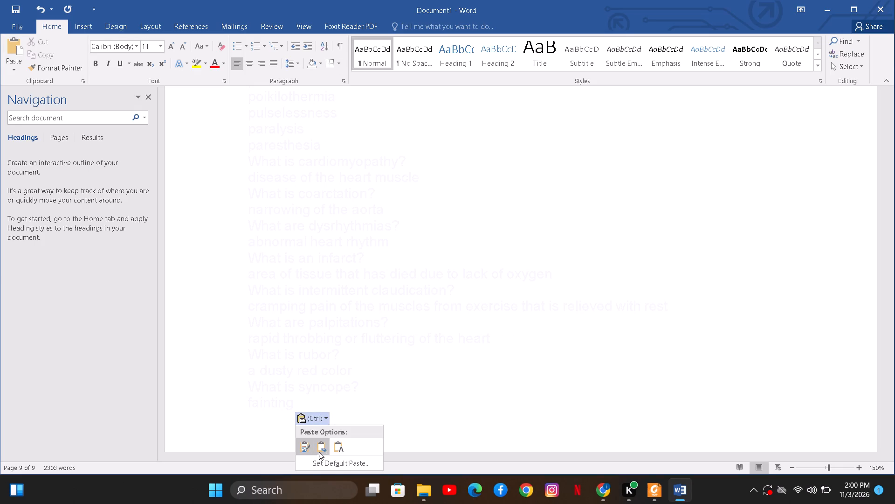
left_click(318, 449)
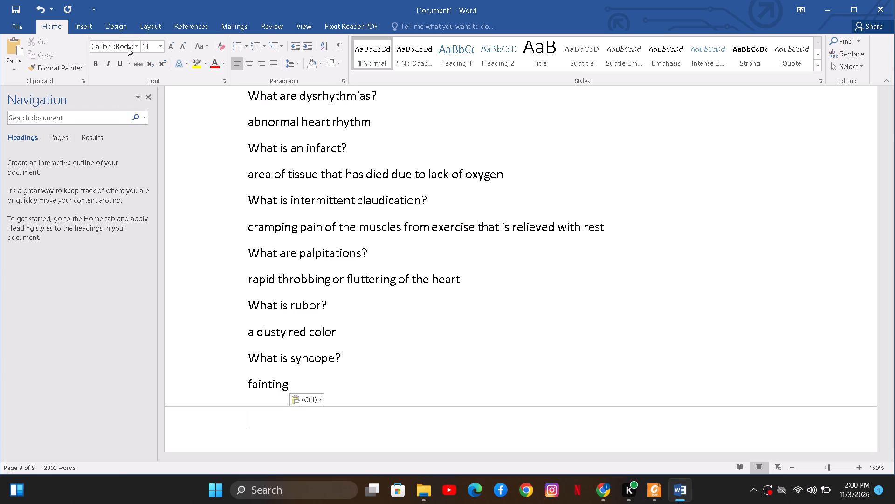
Insert page numbers at the bottom of the pages in the Accent Bar 2 style.
left_click(81, 26)
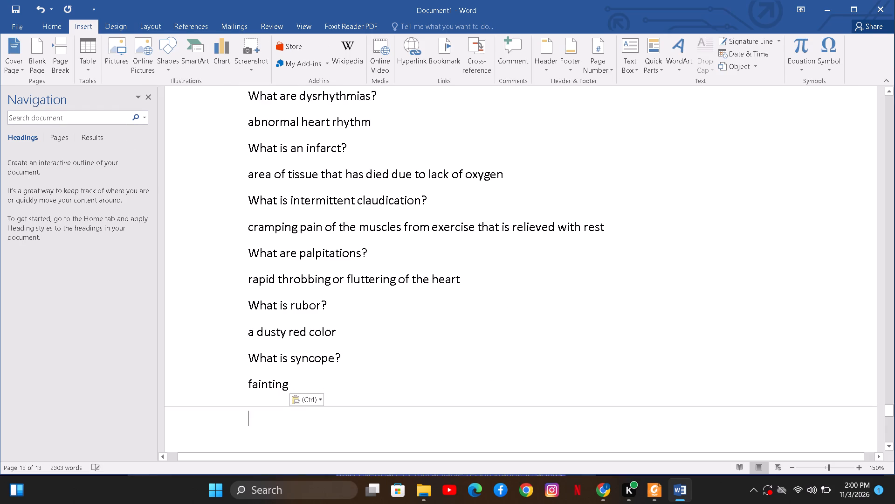
left_click(611, 70)
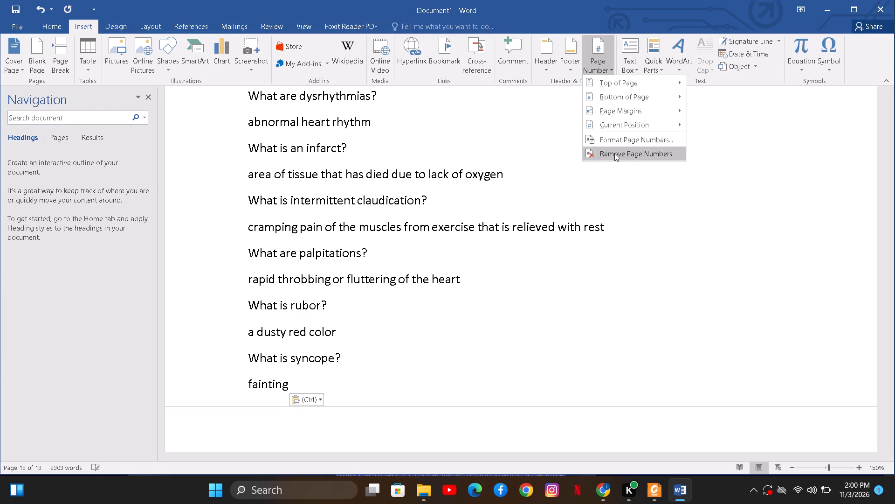
left_click(608, 99)
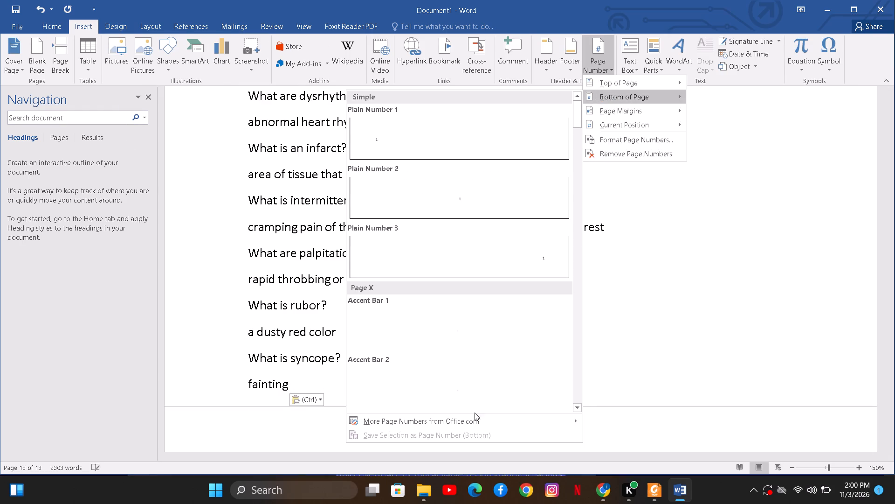
left_click(472, 395)
Apply a ½ pt box page border to the whole document.
left_click(116, 28)
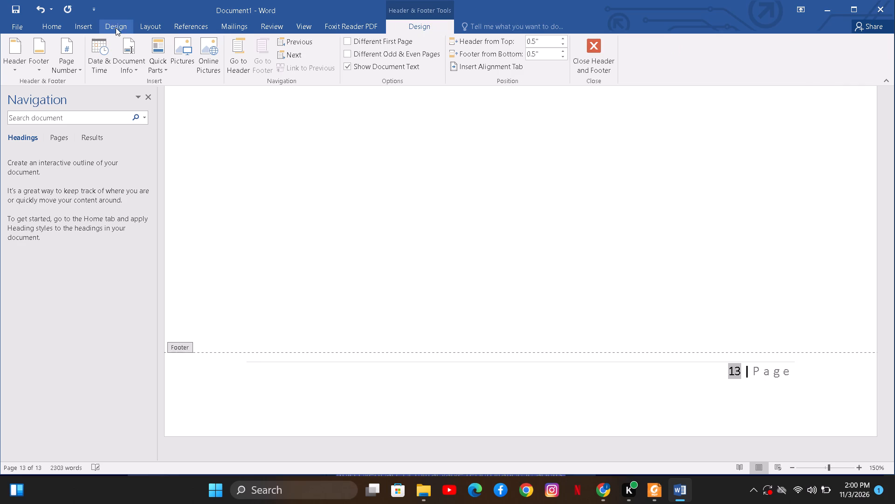
left_click(835, 67)
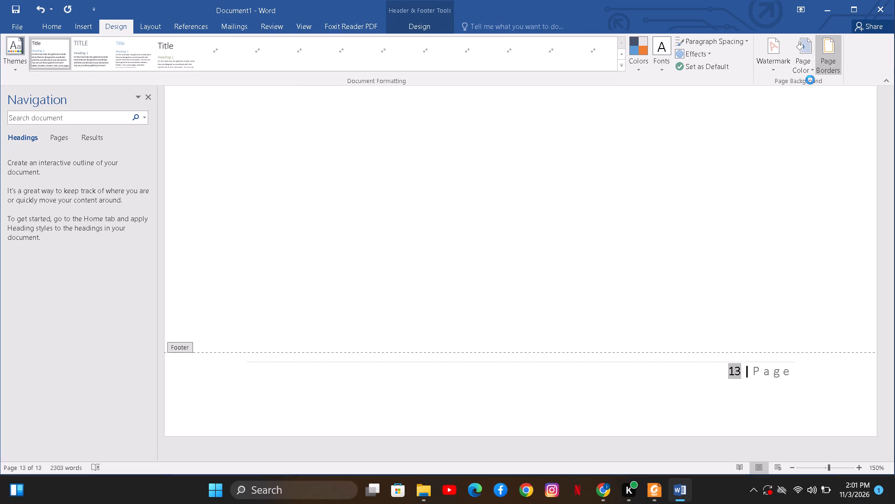
left_click(298, 197)
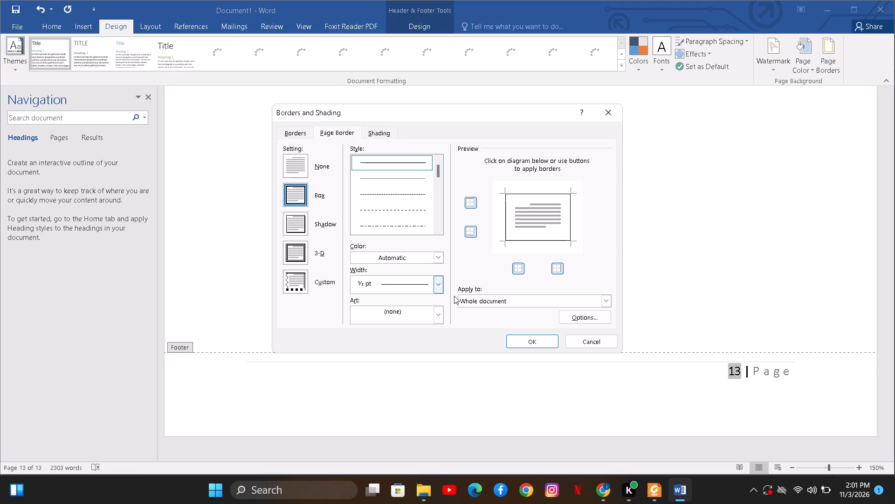
left_click(535, 339)
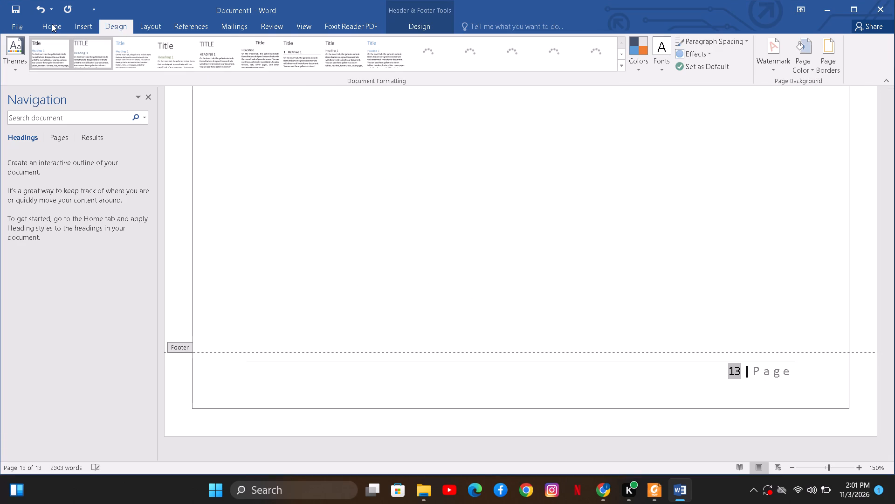
Change the line spacing of the page-number paragraph in the footer.
left_click(51, 22)
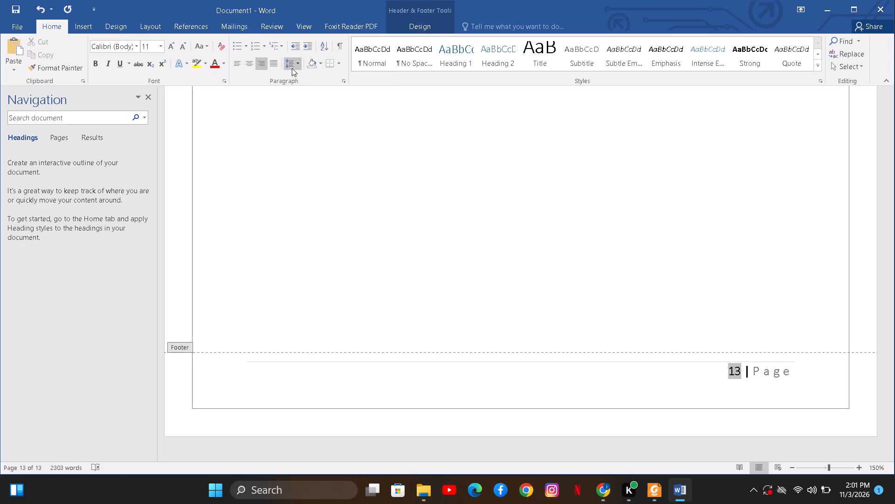
left_click(292, 63)
left_click(320, 106)
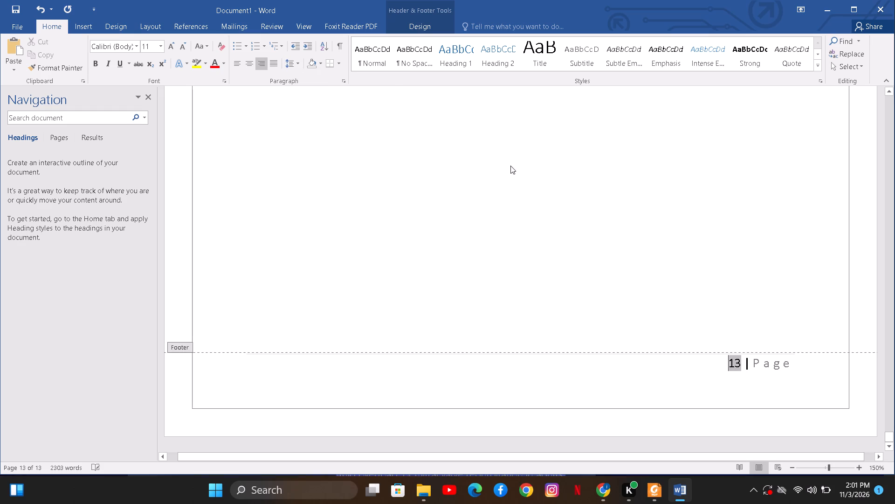
Show the page thumbnails and leave footer editing to return to the document's body text.
left_click(56, 135)
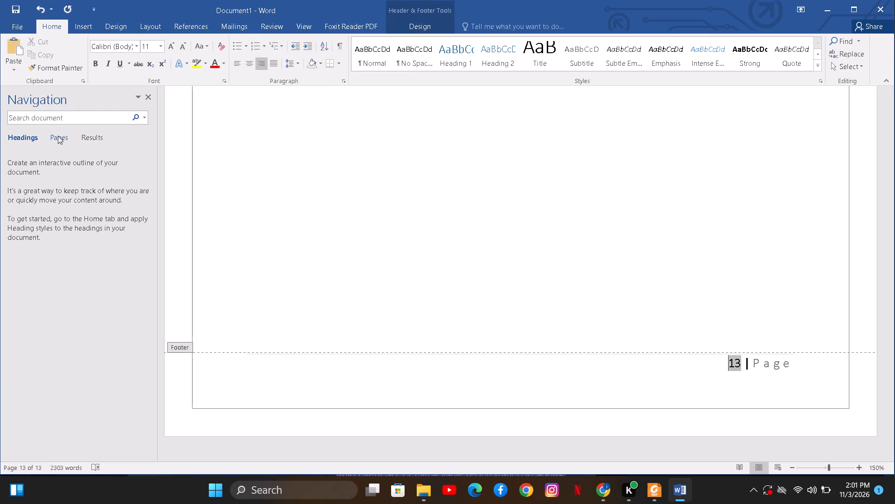
scroll(337, 225, "up", 6)
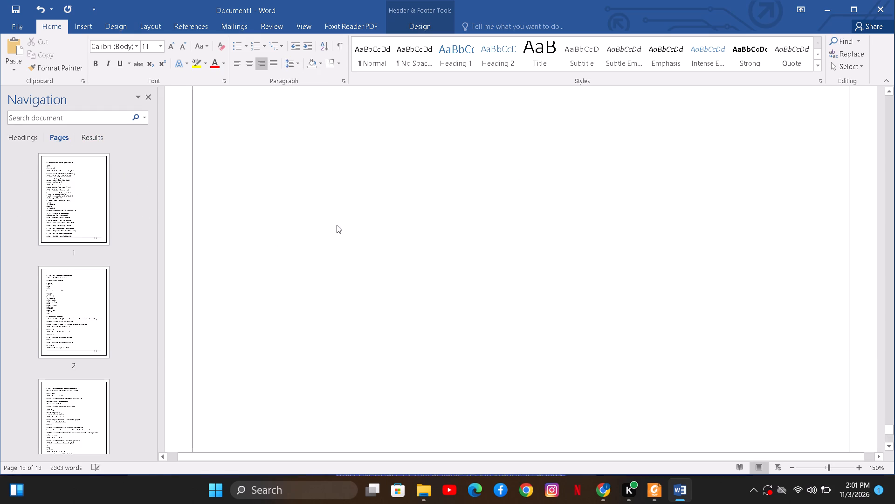
scroll(337, 225, "up", 12)
double_click(243, 211)
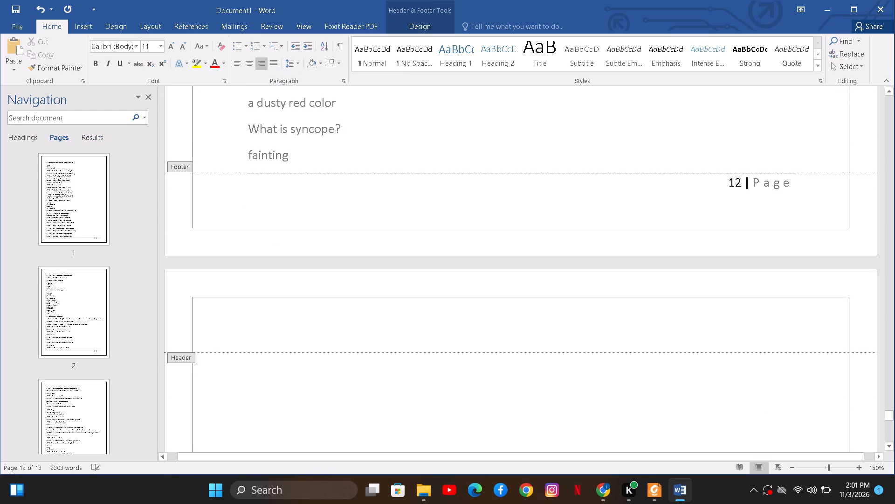
left_click(243, 211)
left_click(236, 309)
triple_click(235, 310)
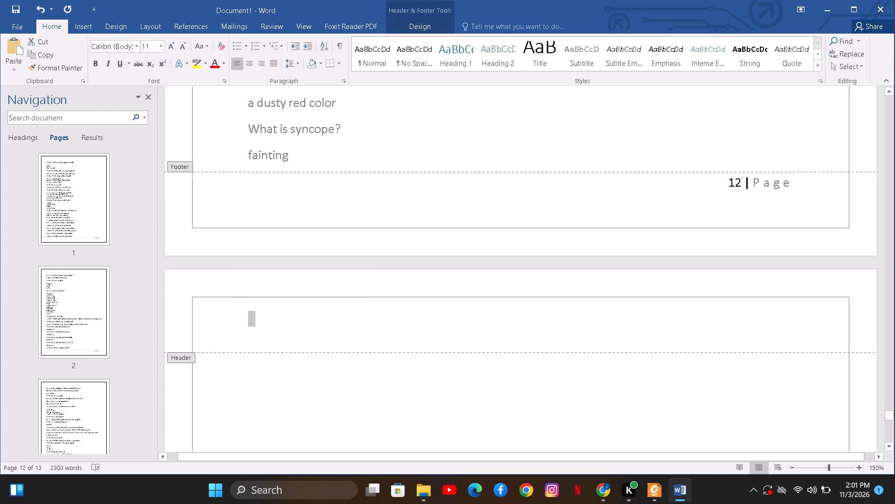
double_click(233, 312)
double_click(291, 159)
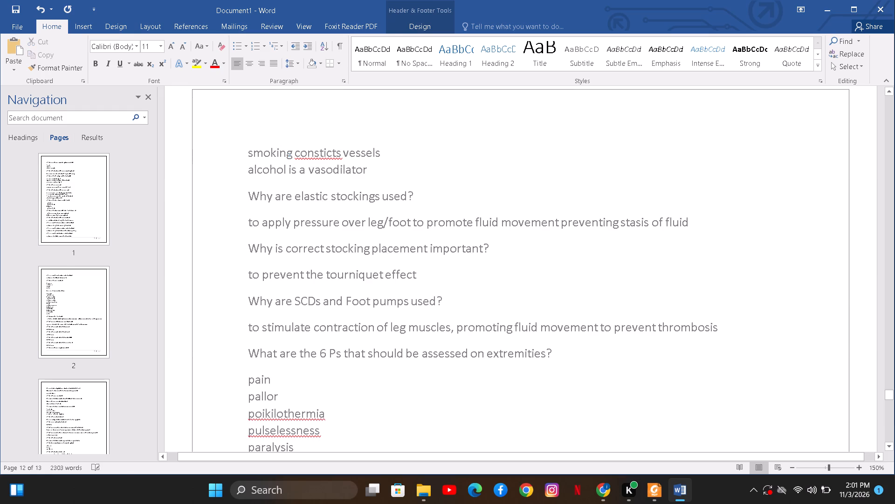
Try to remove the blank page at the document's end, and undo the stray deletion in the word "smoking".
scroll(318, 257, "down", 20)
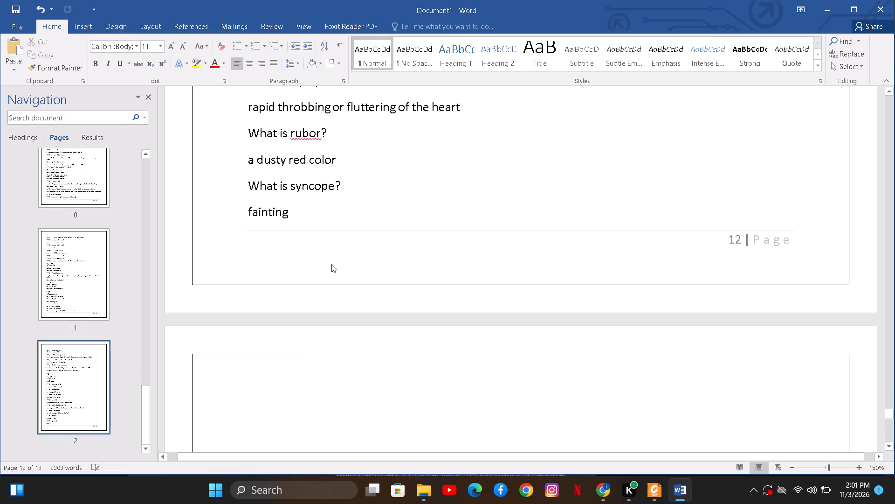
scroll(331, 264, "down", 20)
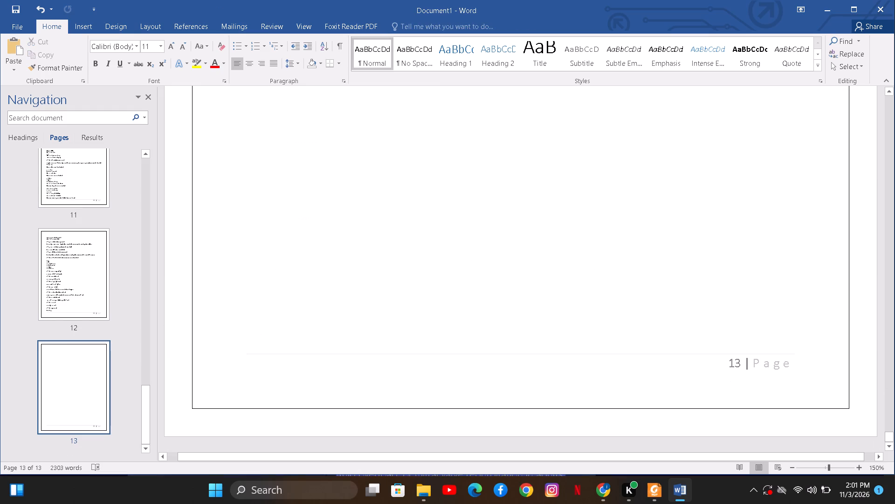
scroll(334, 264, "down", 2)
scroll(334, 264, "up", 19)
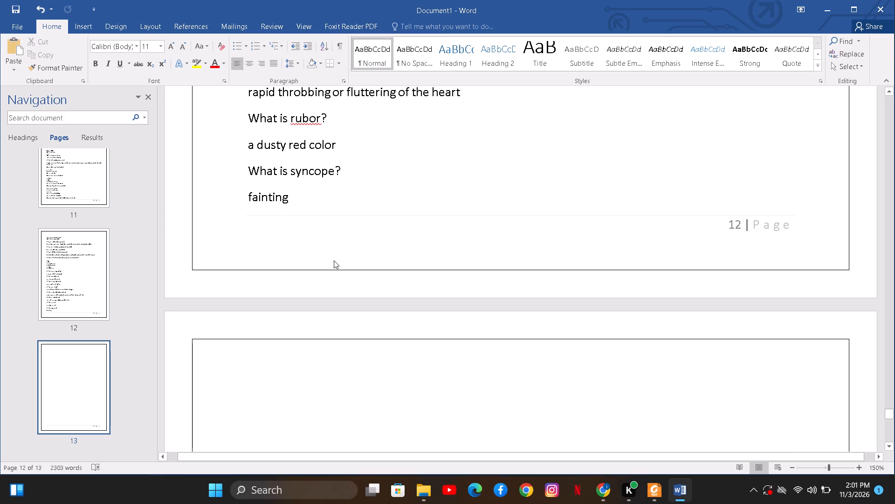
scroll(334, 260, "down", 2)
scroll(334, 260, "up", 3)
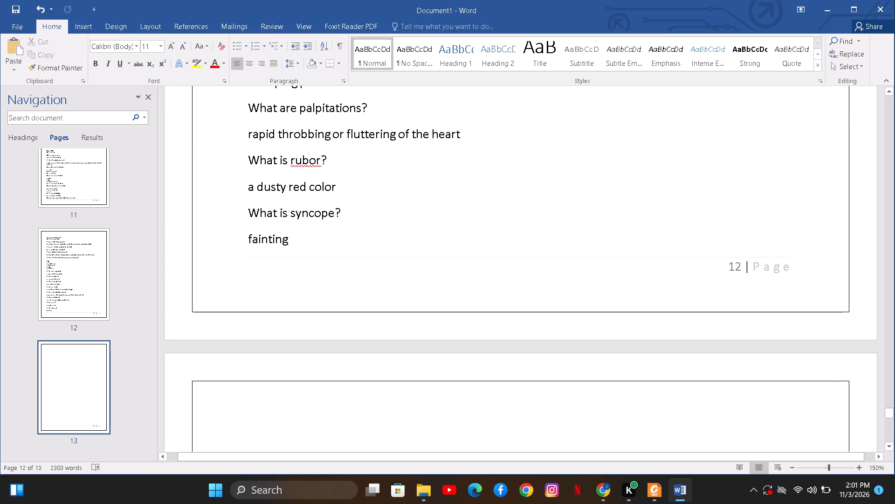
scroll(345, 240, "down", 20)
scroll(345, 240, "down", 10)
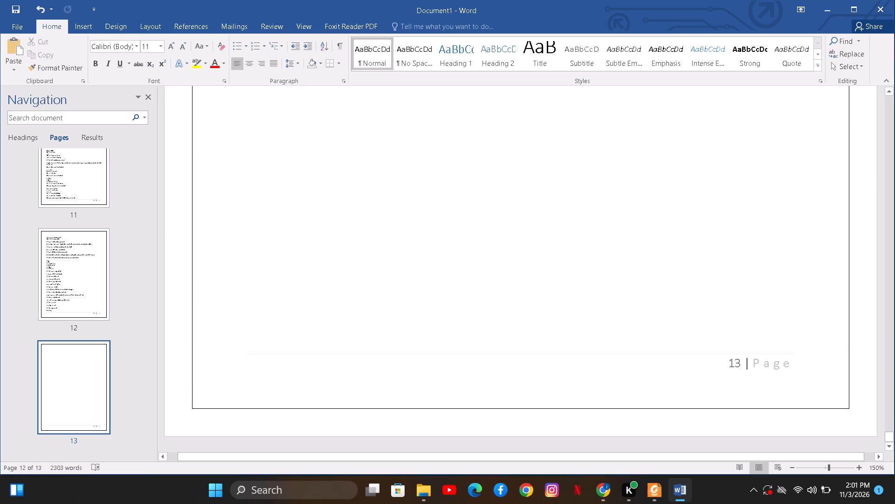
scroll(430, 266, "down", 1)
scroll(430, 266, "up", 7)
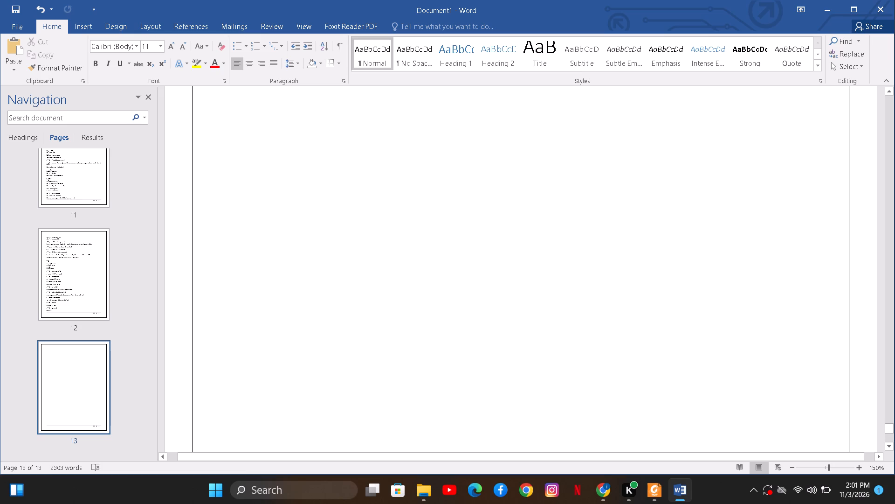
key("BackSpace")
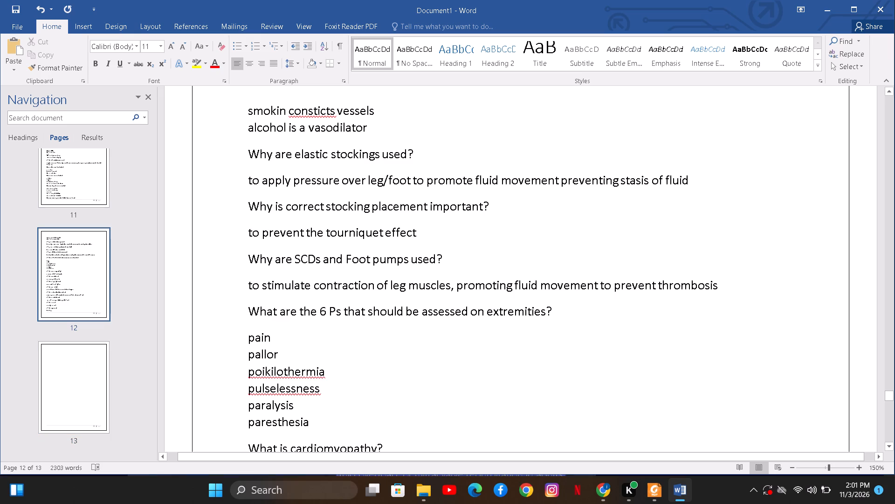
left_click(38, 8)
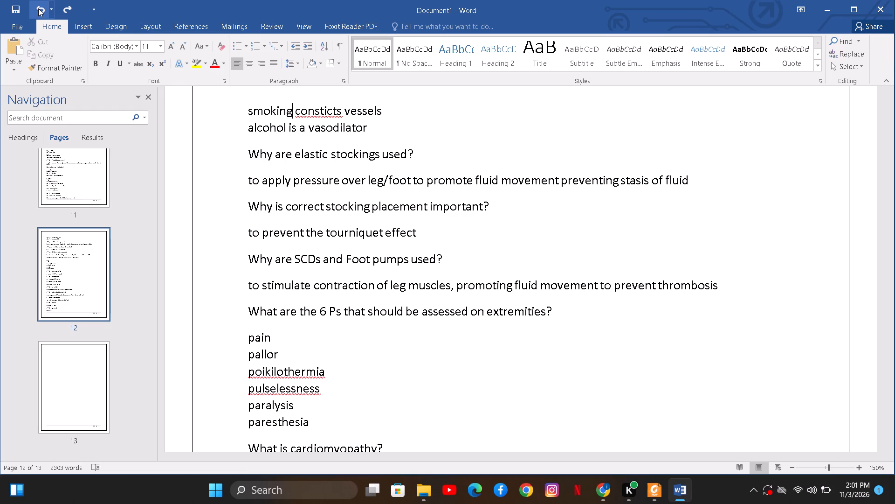
Delete the blank last page that follows the final "fainting" definition.
scroll(318, 338, "down", 16)
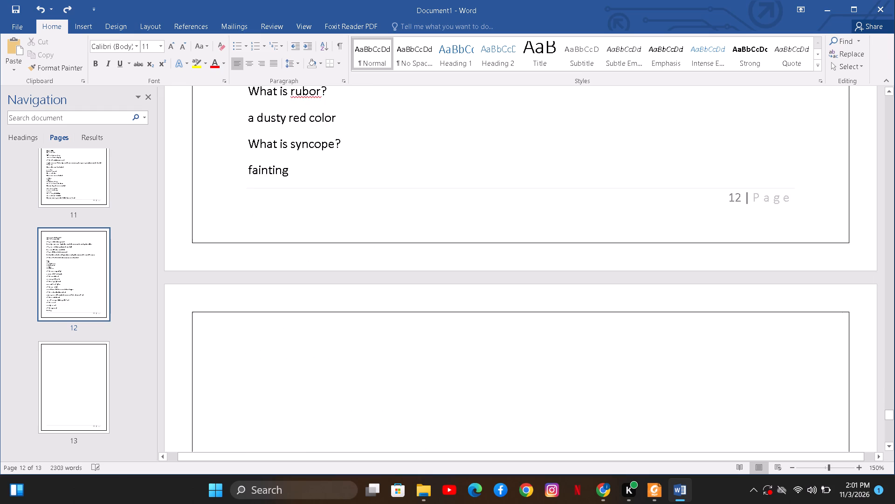
scroll(310, 347, "down", 6)
left_click(270, 341)
left_click(270, 341)
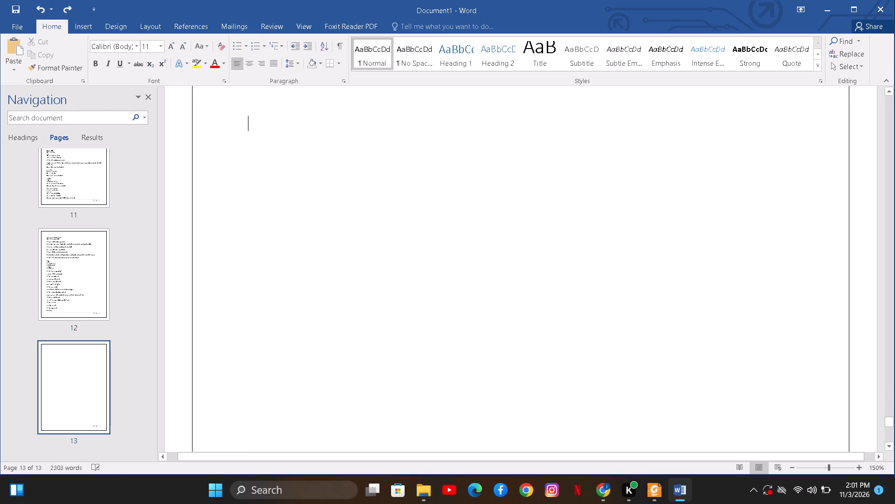
key("BackSpace")
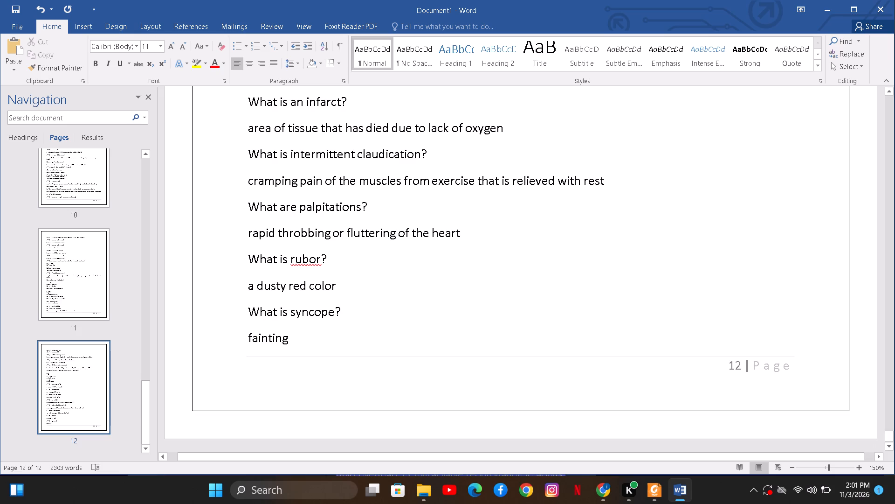
Ignore all spelling flags for the word "rubor".
right_click(309, 263)
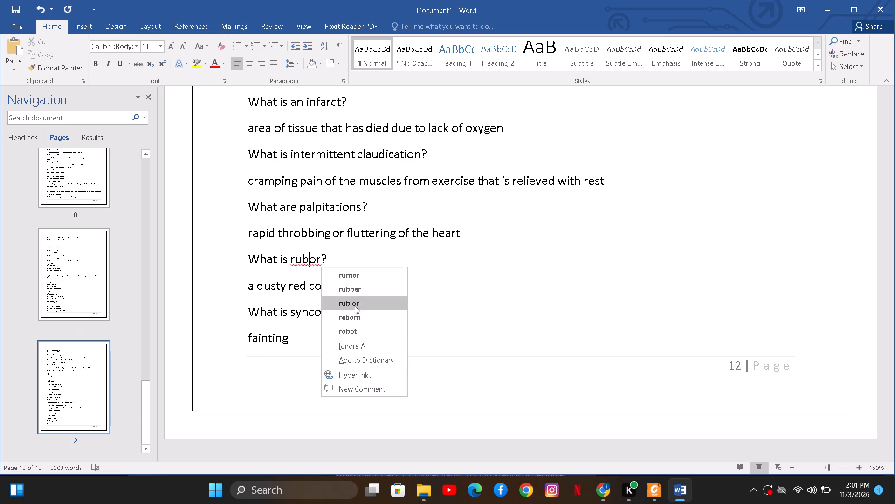
left_click(360, 342)
Ignore all spelling flags for "pulselessness" and "poikilothermia" in the list of 6 Ps assessed on extremities.
scroll(362, 281, "up", 5)
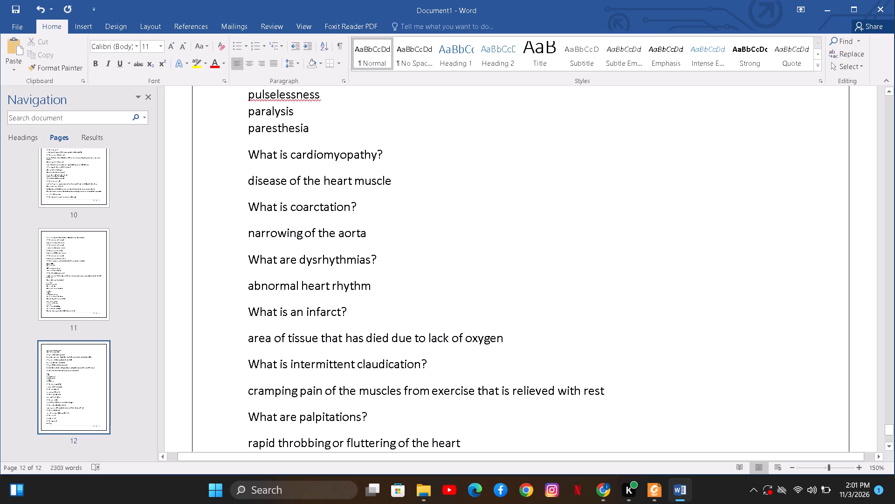
scroll(359, 285, "up", 5)
right_click(286, 312)
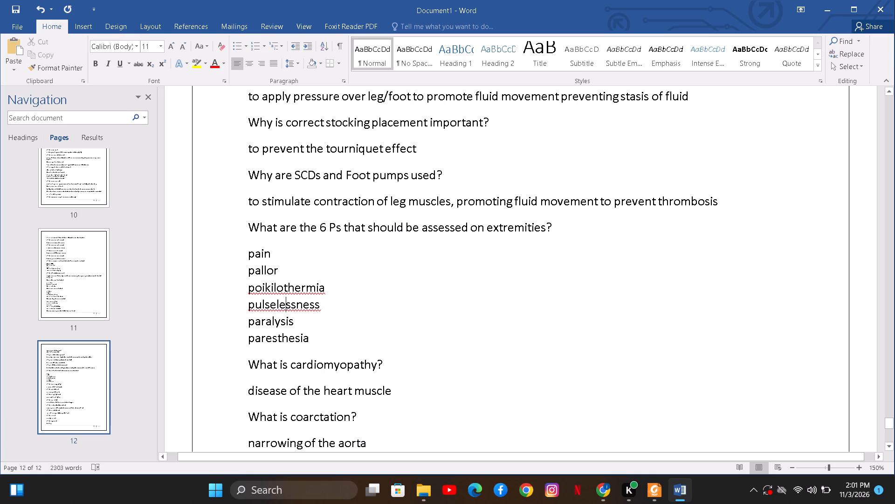
right_click(305, 312)
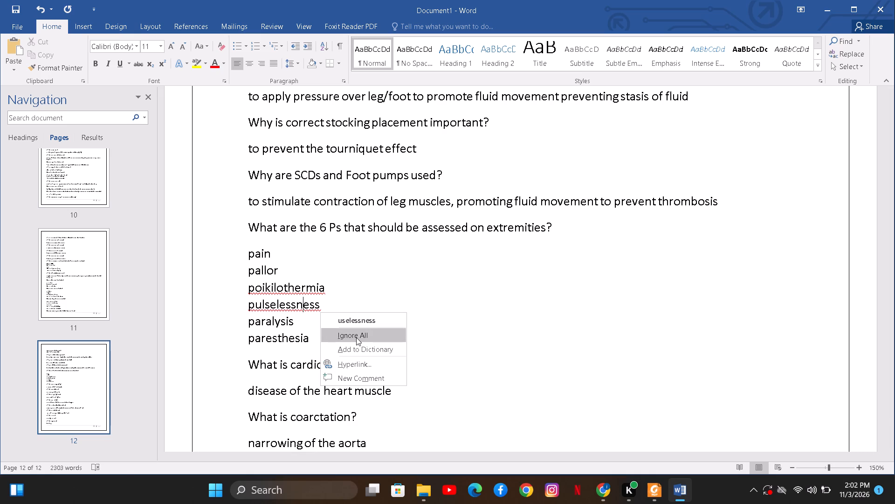
left_click(356, 337)
right_click(279, 297)
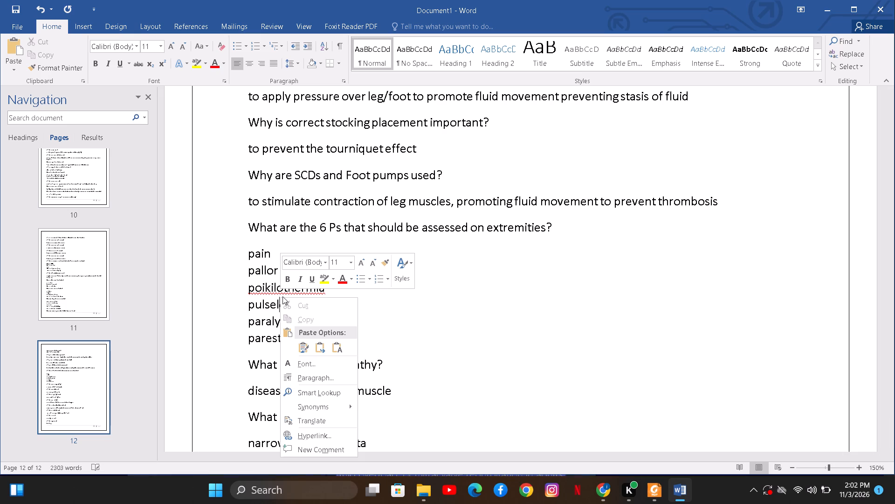
right_click(312, 290)
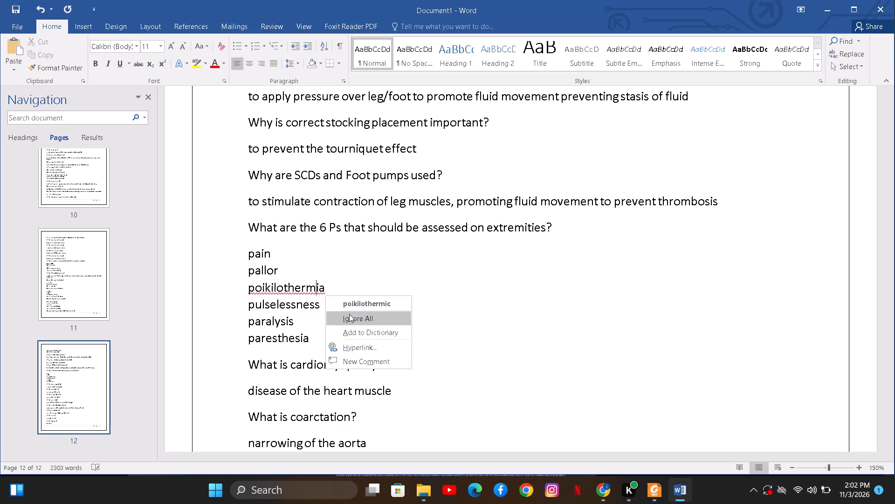
left_click(353, 321)
Correct the misspelled "consticts" to "constricts" in the smoking line at the top of page 12.
scroll(353, 317, "up", 2)
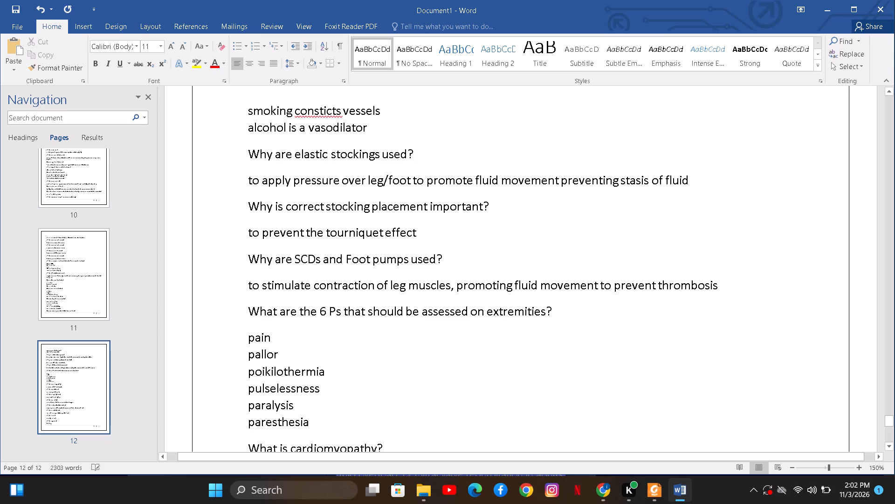
scroll(350, 320, "up", 4)
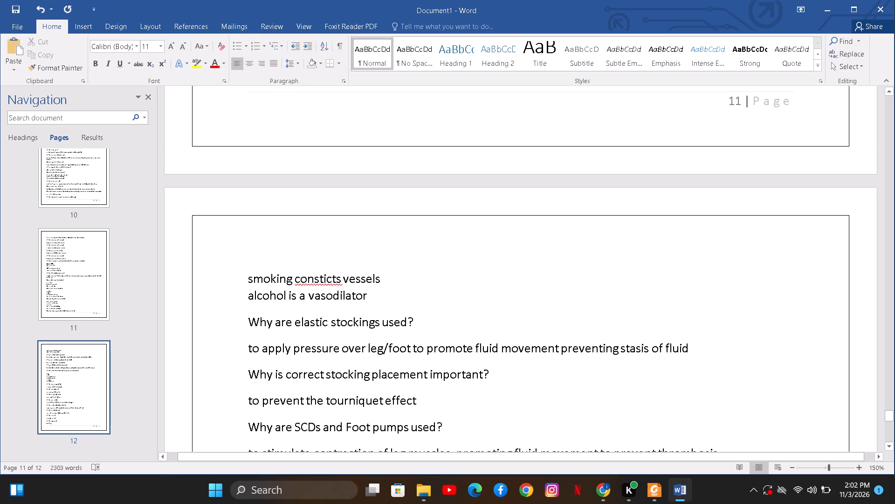
right_click(317, 283)
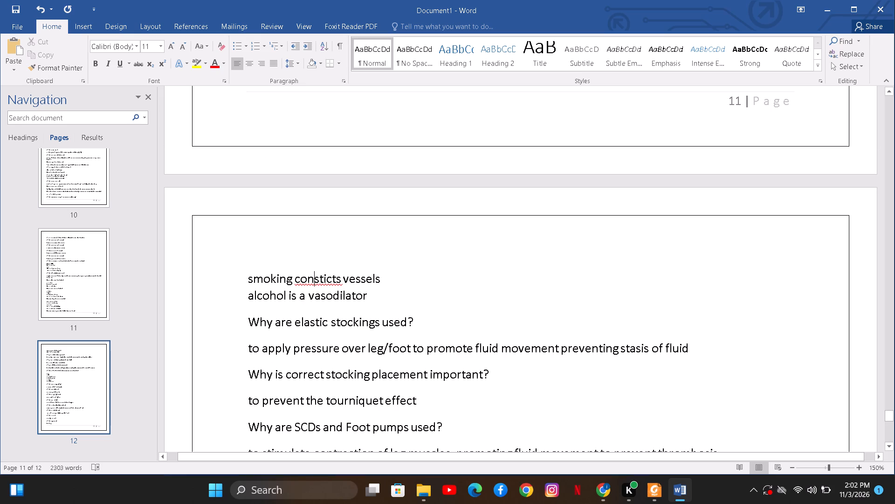
right_click(314, 287)
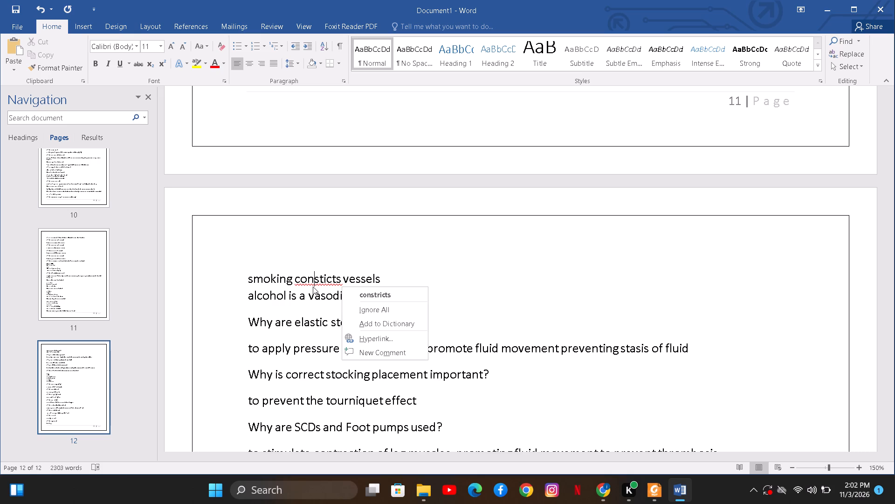
left_click(370, 298)
Ignore all spelling flags for "valsalva" and "manuever" in the valsalva question on page 11.
scroll(366, 301, "up", 15)
right_click(328, 339)
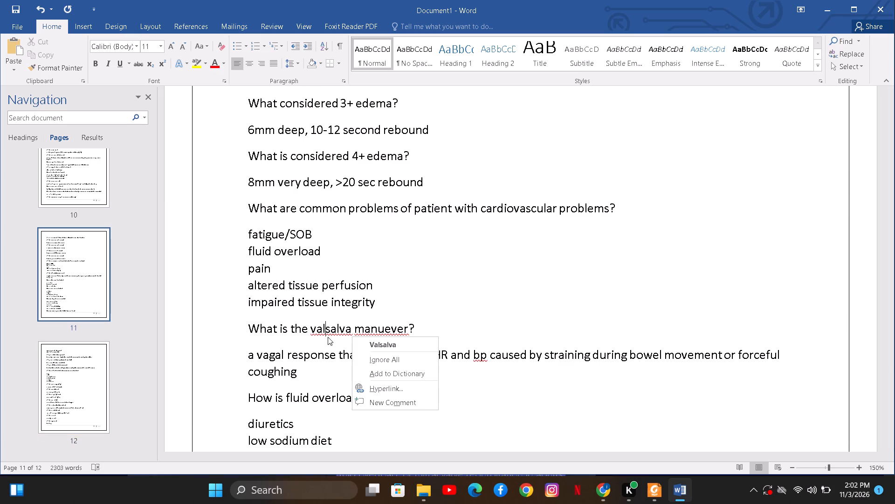
left_click(376, 360)
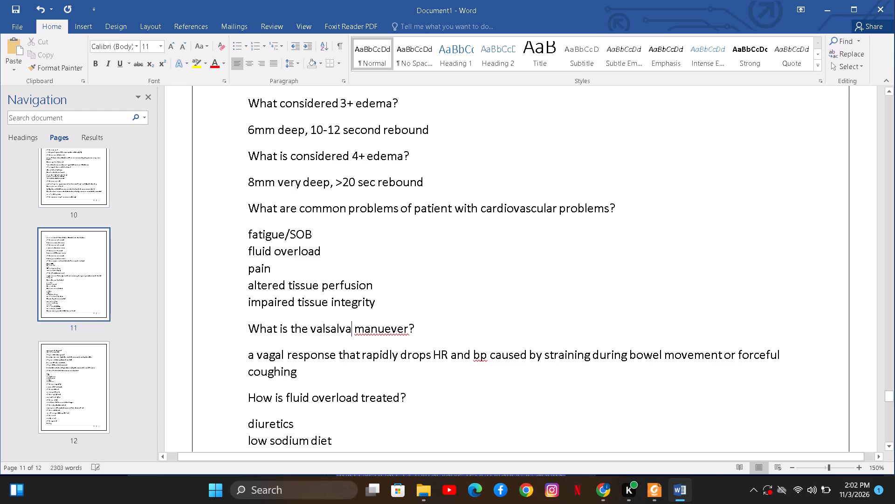
right_click(388, 334)
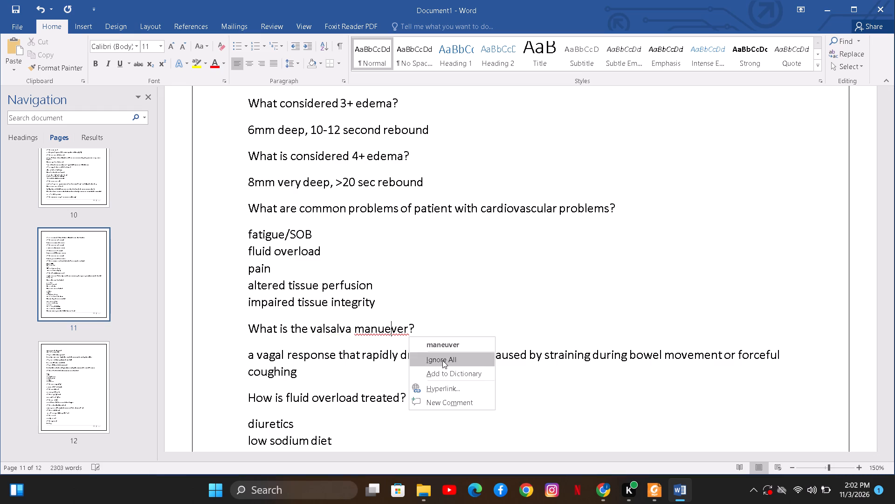
left_click(442, 360)
On page 10, correct "stethocope" to "stethoscope" in the cardiac bruit answer and ignore all flags for "doppler".
scroll(331, 337, "up", 14)
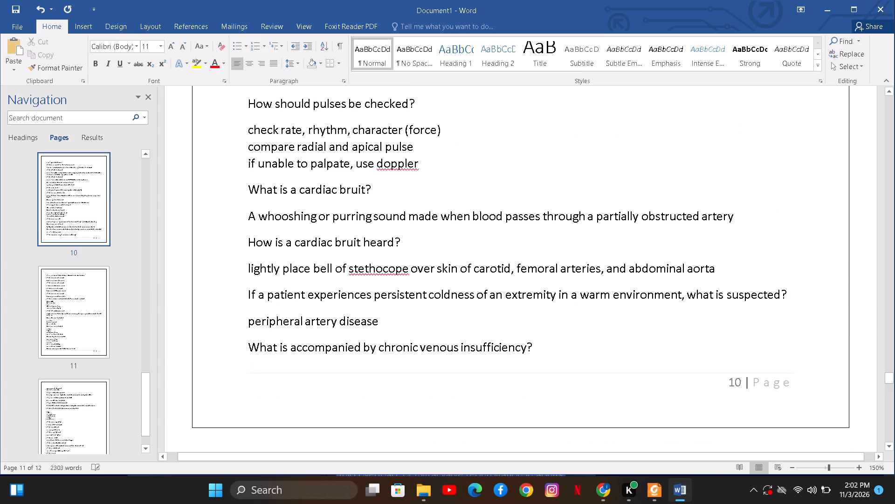
right_click(376, 271)
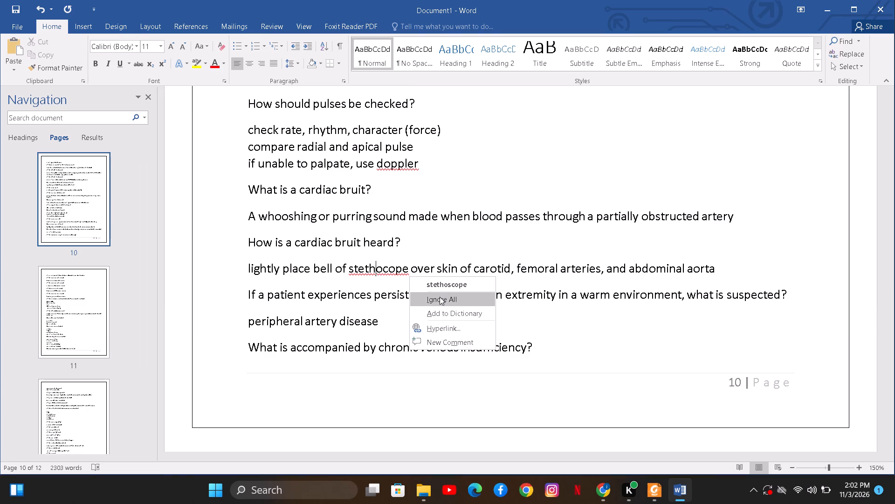
left_click(443, 283)
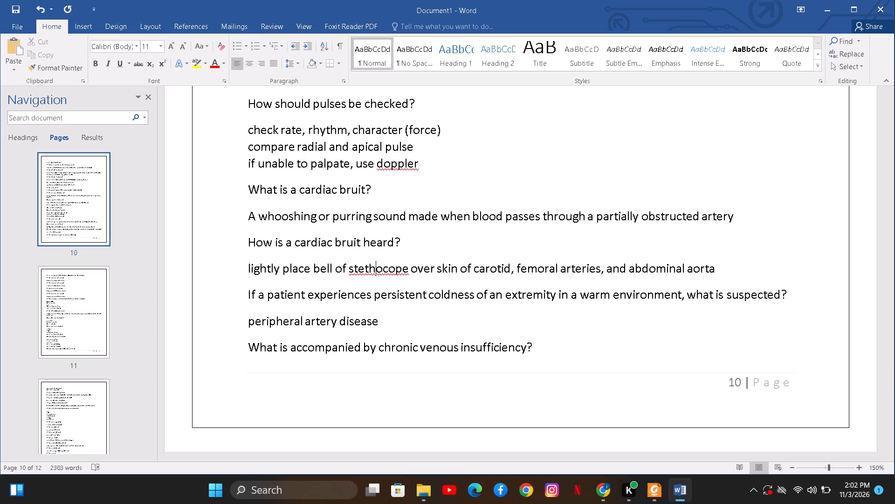
right_click(384, 171)
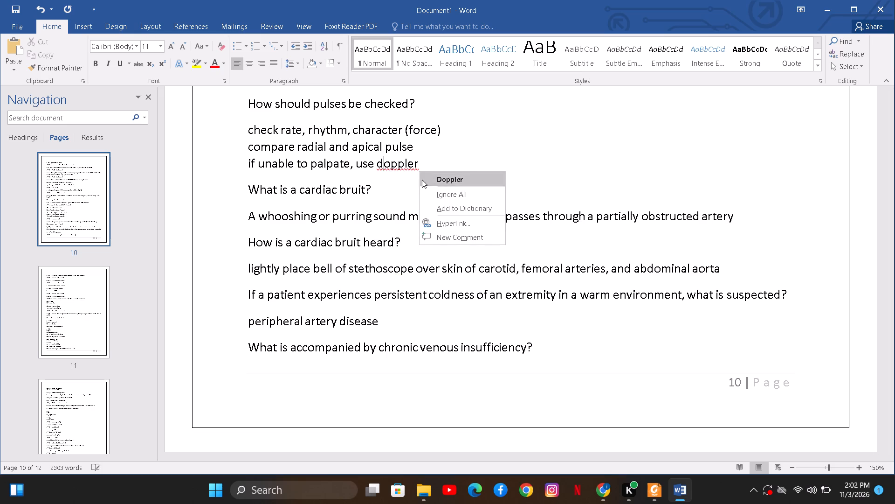
left_click(439, 196)
In the heart sound answers on page 9, ignore all flags for "Dubb" and correct "tricupsid" to "tricuspid".
scroll(437, 203, "up", 12)
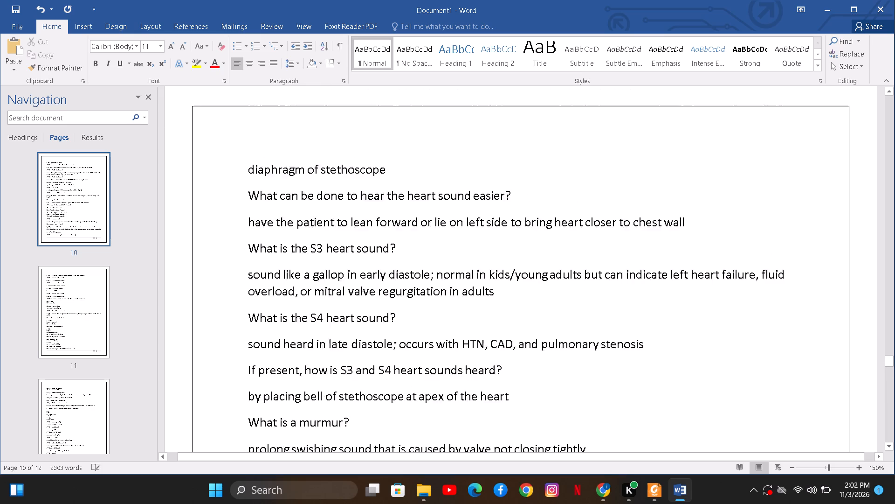
scroll(433, 214, "up", 10)
scroll(420, 225, "down", 2)
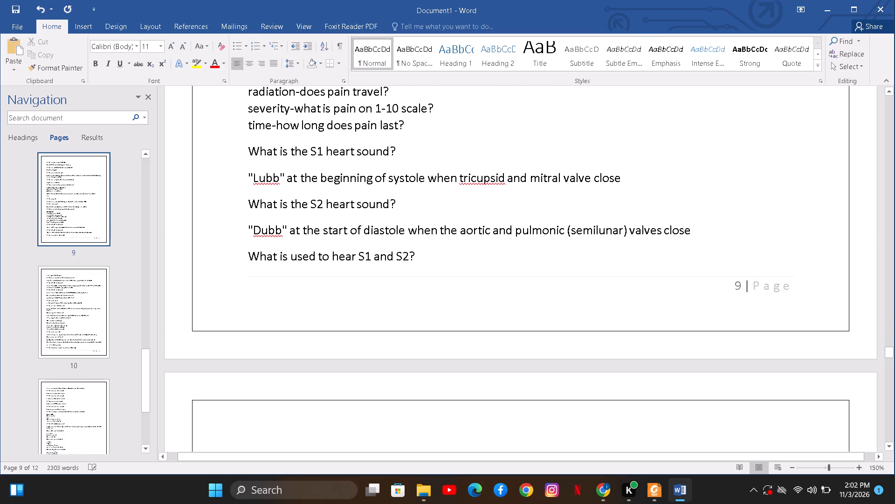
right_click(264, 233)
left_click(338, 299)
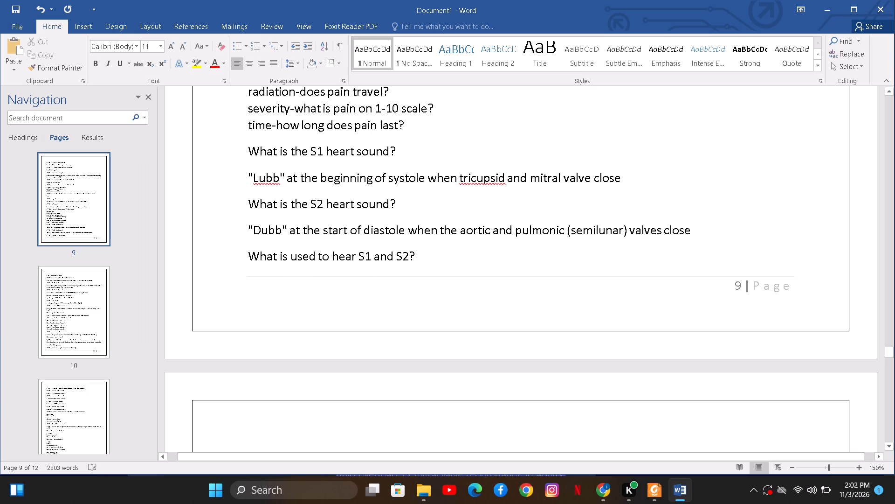
right_click(474, 179)
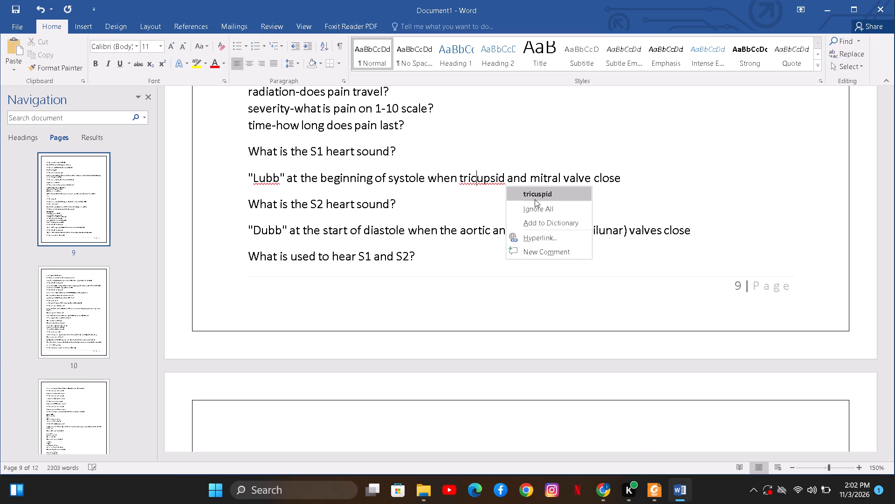
left_click(535, 199)
Ignore all spelling flags for "creatine" in the CK-MB questions at the top of page 9.
scroll(472, 230, "up", 12)
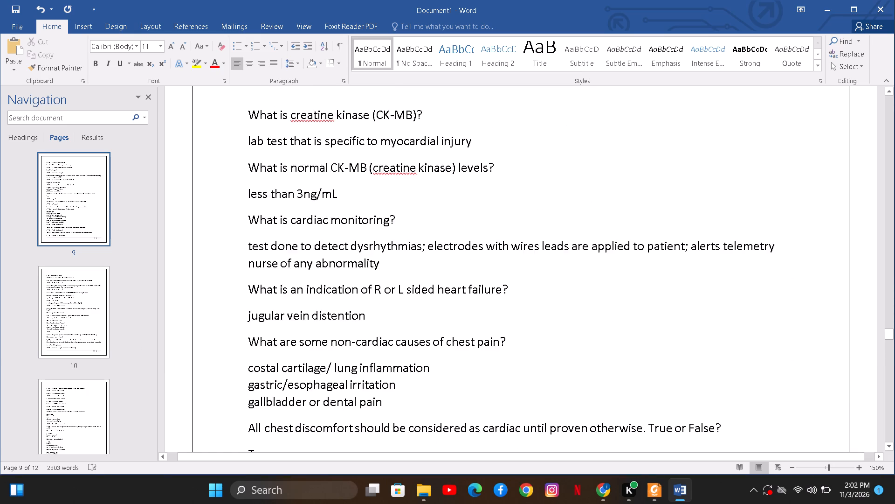
scroll(456, 243, "up", 3)
right_click(392, 214)
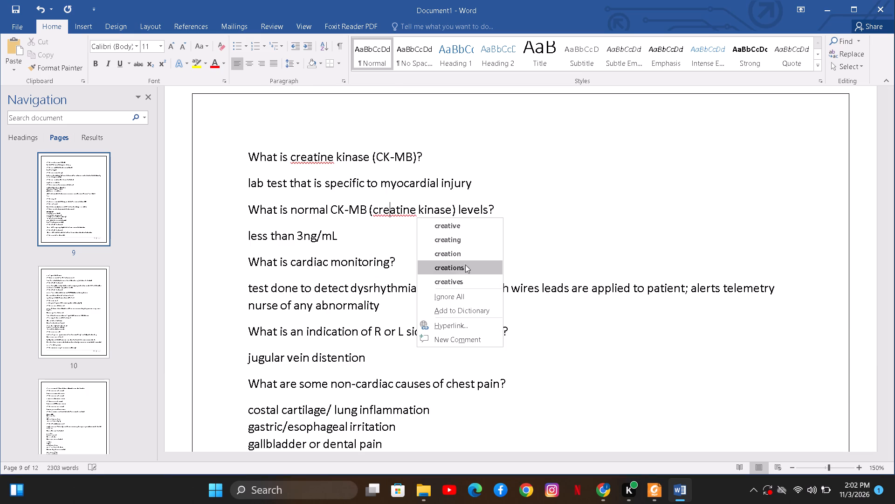
left_click(464, 294)
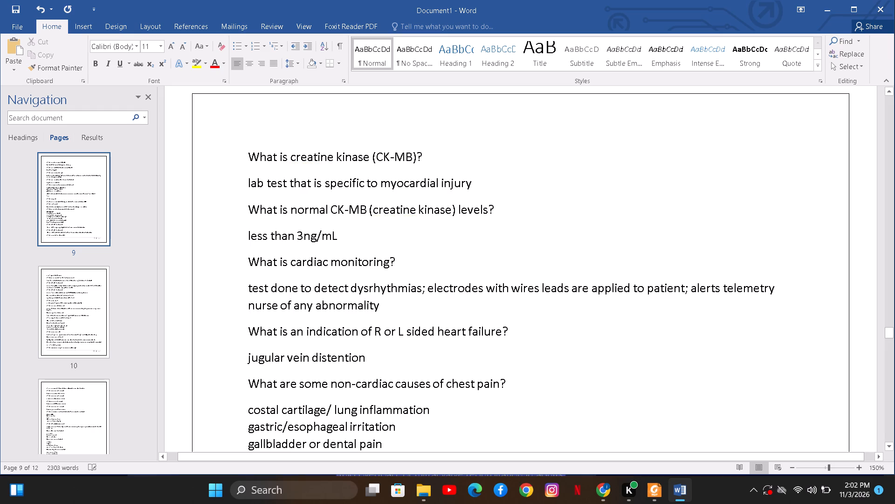
Ignore all spelling flags for "cath" in the cardiac catheterization and coronary ultrasound answers on page 7.
scroll(412, 217, "up", 20)
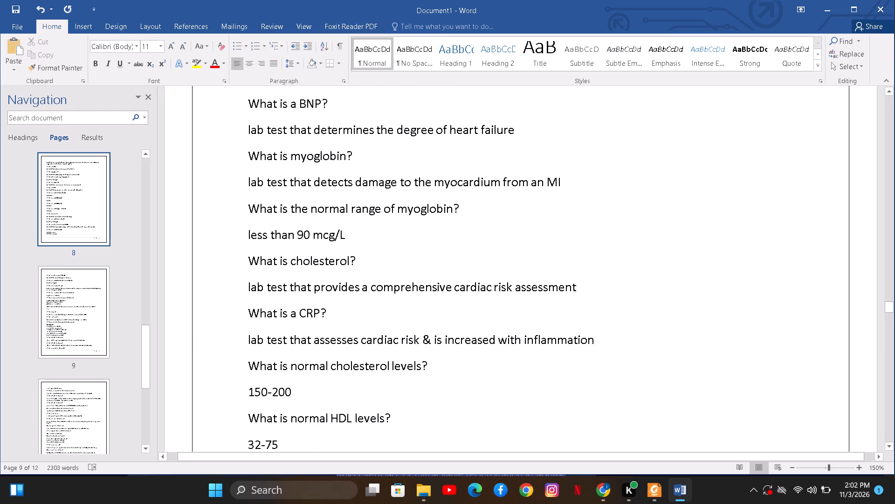
scroll(417, 214, "up", 16)
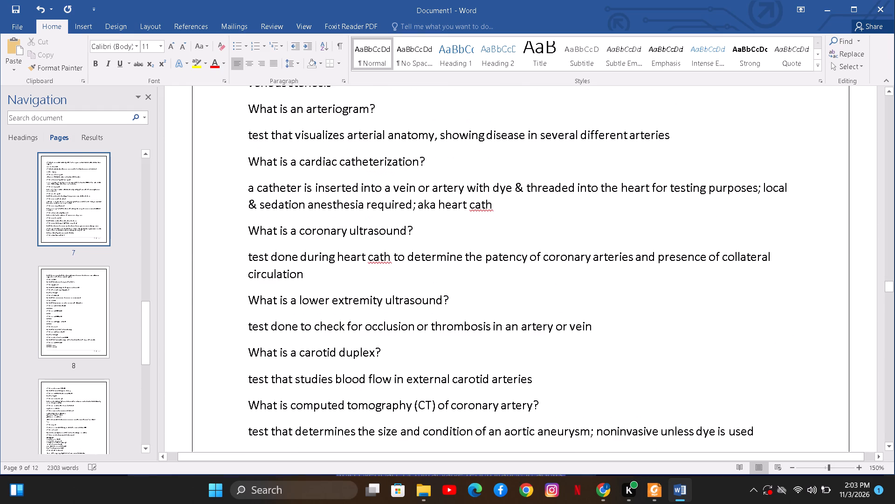
scroll(415, 215, "down", 2)
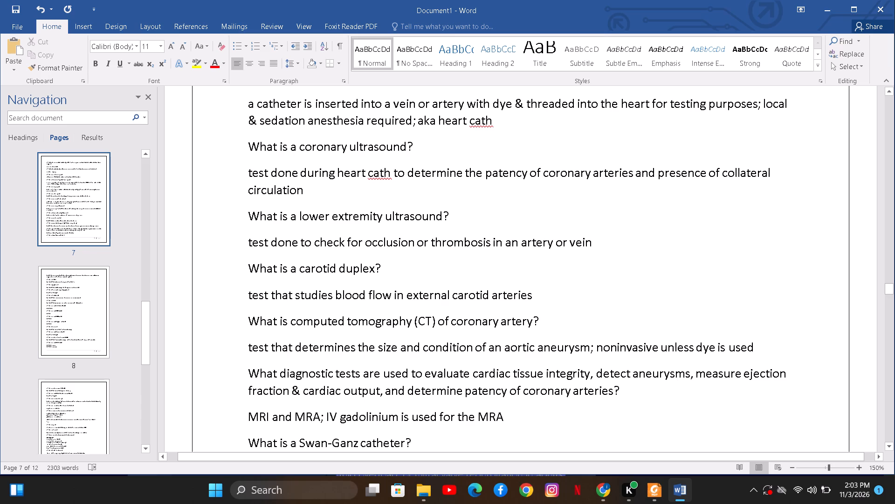
right_click(380, 181)
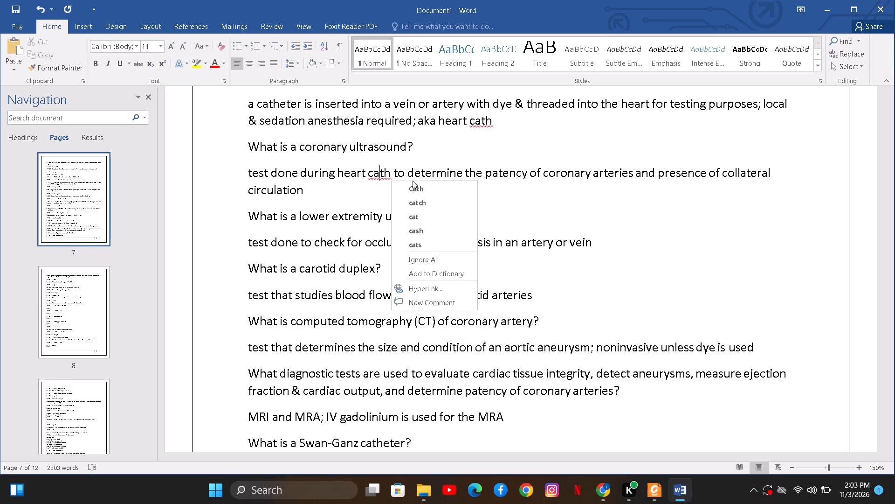
left_click(428, 258)
Replace the flagged "transesophageal" with the suggested "trans esophageal" in the echocardiogram question on page 7.
scroll(426, 256, "up", 7)
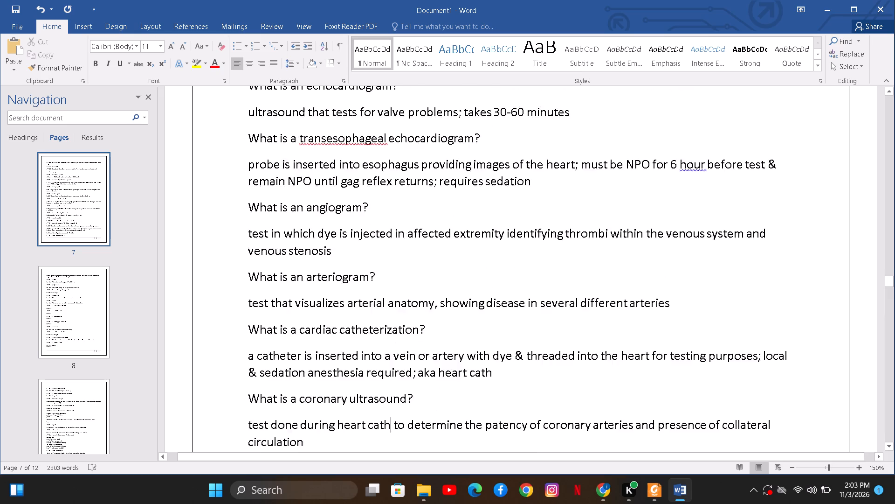
scroll(423, 255, "up", 3)
right_click(329, 311)
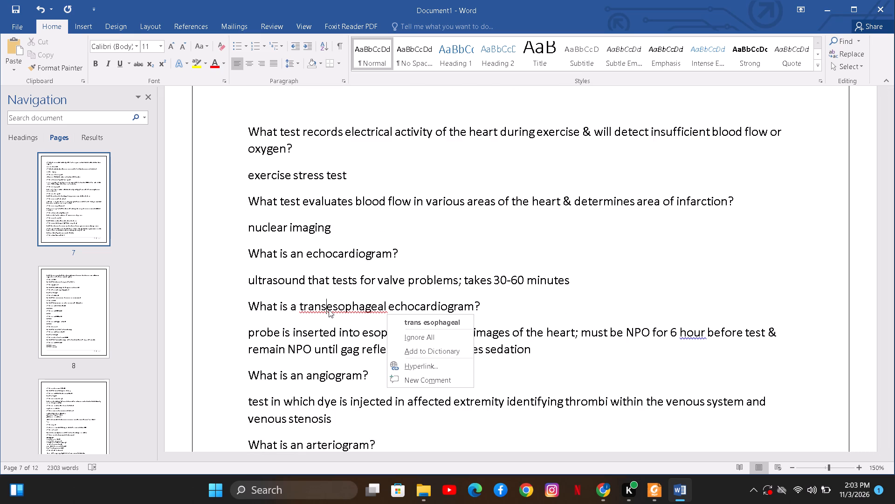
left_click(421, 329)
scroll(416, 325, "up", 5)
left_click(416, 324)
Ignore all spelling flags for "bp" in the metabolic syndrome risk list on page 6.
scroll(416, 324, "up", 5)
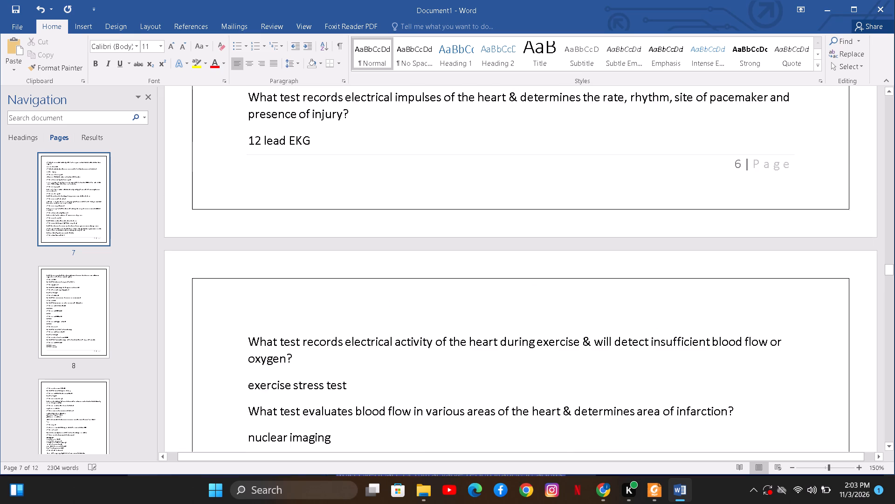
scroll(415, 323, "up", 14)
scroll(414, 322, "down", 2)
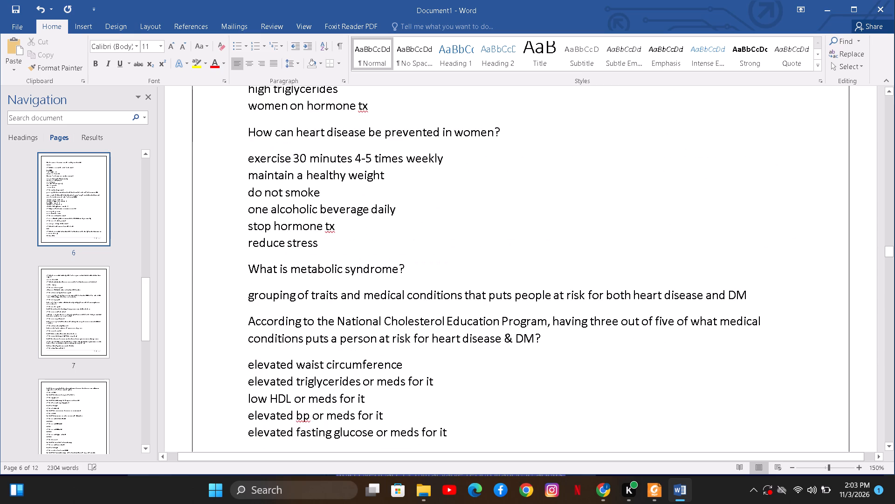
scroll(414, 322, "down", 2)
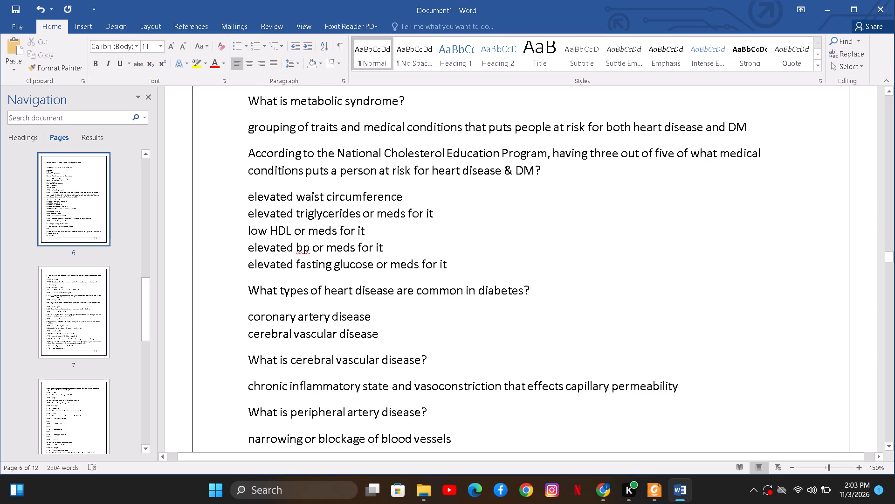
right_click(299, 250)
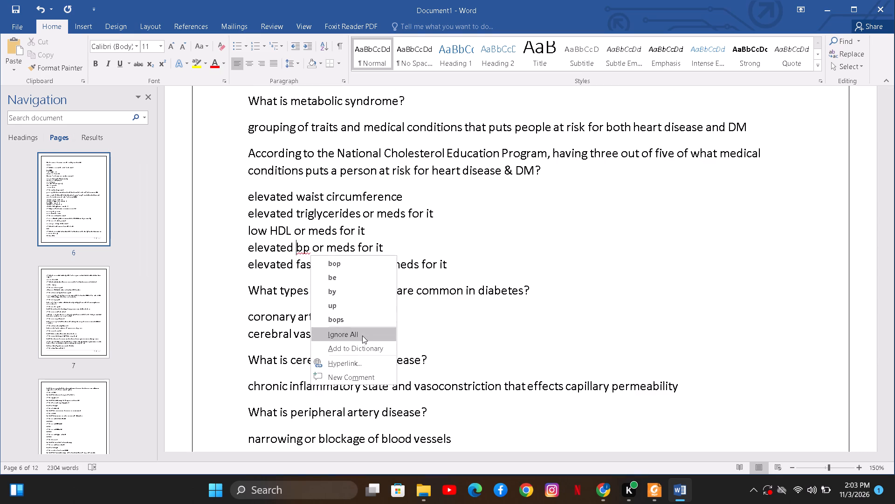
left_click(362, 336)
Ignore all spelling flags for "tx" in the hormone lines of the heart disease lists on page 6.
scroll(365, 289, "up", 6)
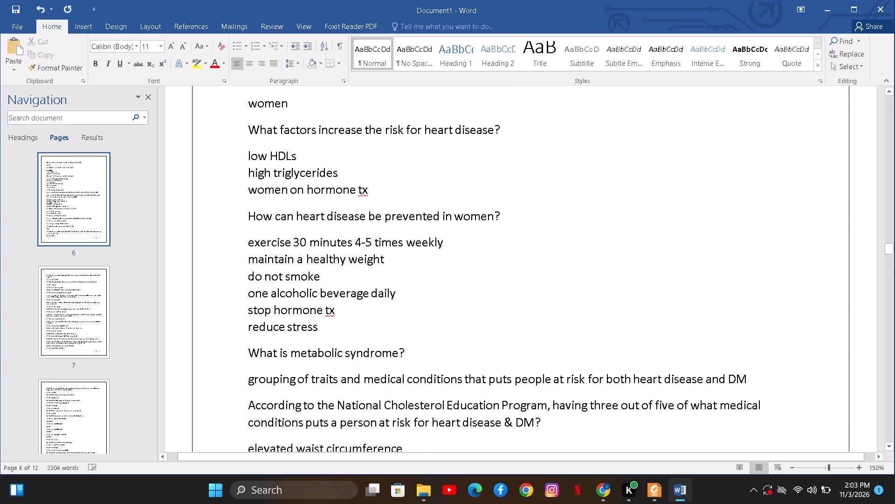
right_click(328, 311)
left_click(368, 395)
Replace the misspelled "dysrythmia" with the suggested "dysrhythmia" in the potassium answer on page 5.
scroll(364, 333, "up", 18)
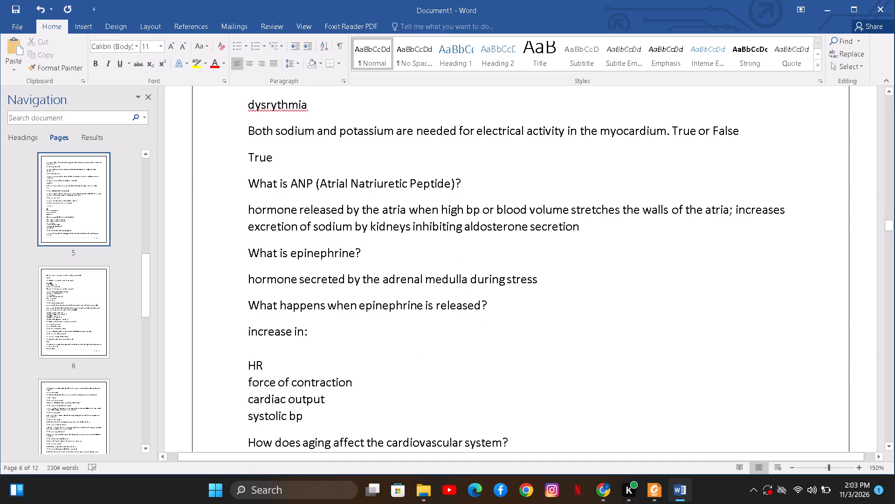
scroll(351, 318, "up", 3)
right_click(280, 231)
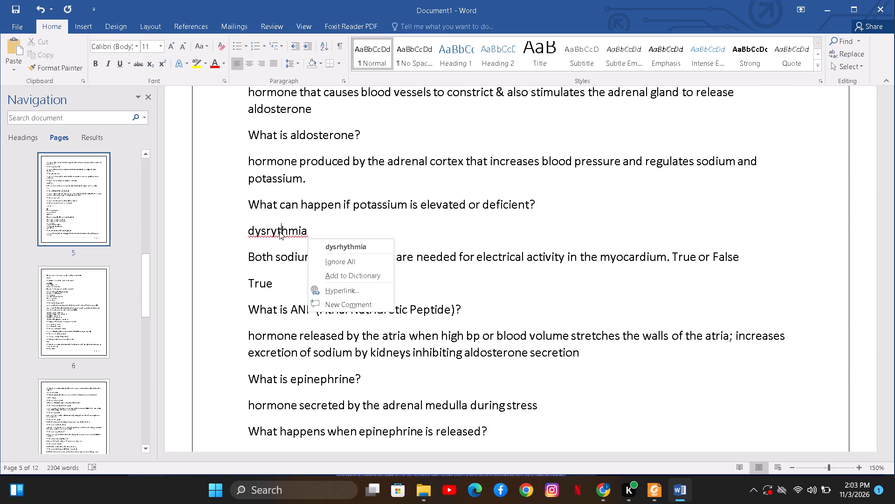
left_click(344, 247)
Ignore all spelling flags for "mmHG", "venule" and "venules" in the capillary and BP entries on page 4.
scroll(344, 247, "up", 5)
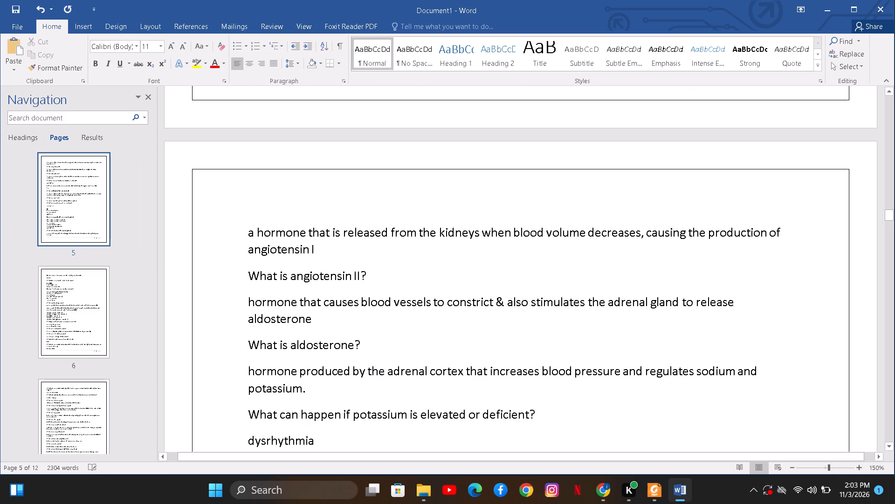
scroll(344, 247, "up", 13)
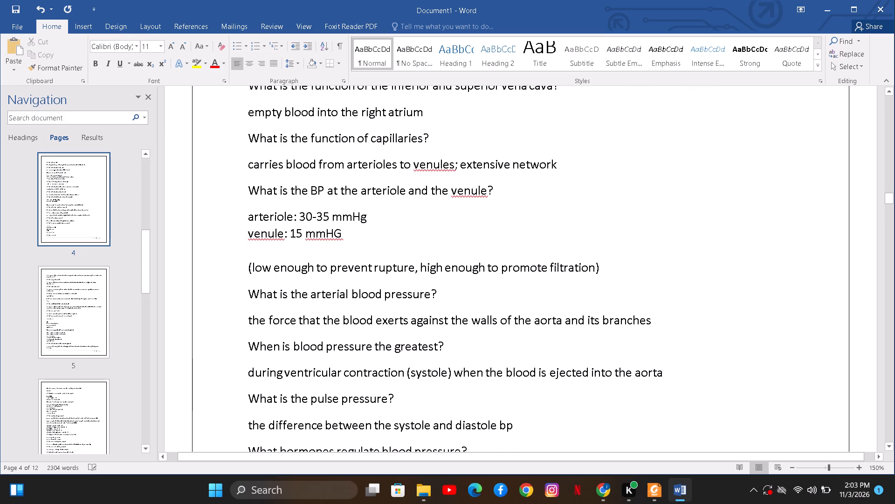
right_click(324, 239)
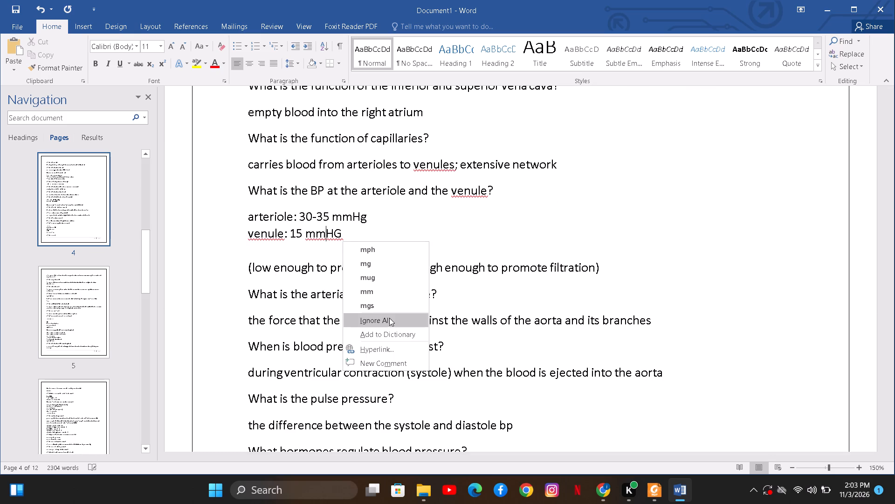
left_click(389, 318)
right_click(263, 237)
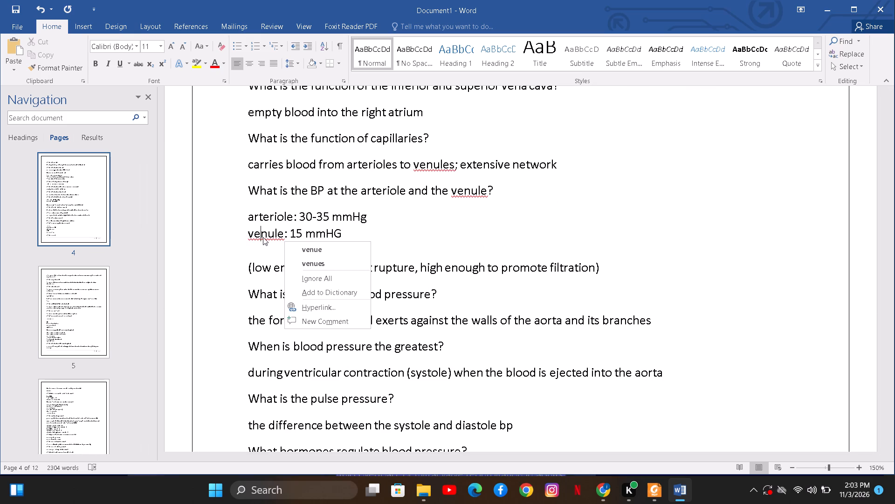
left_click(325, 280)
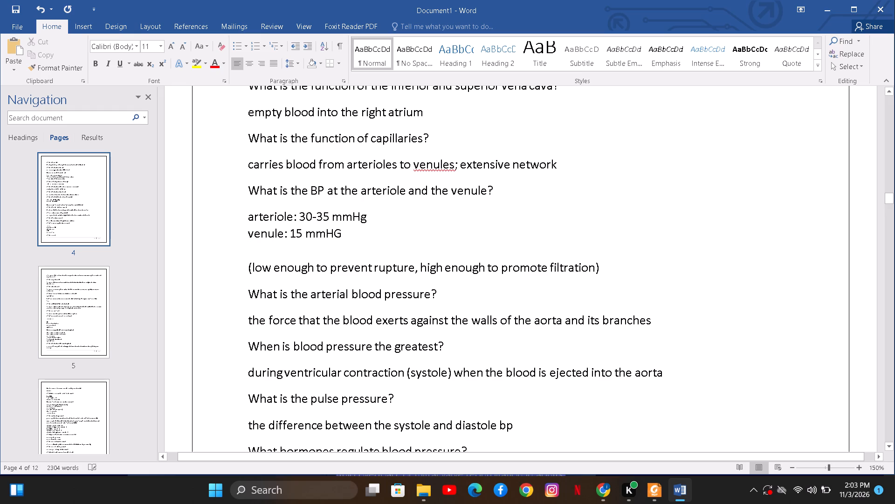
right_click(440, 163)
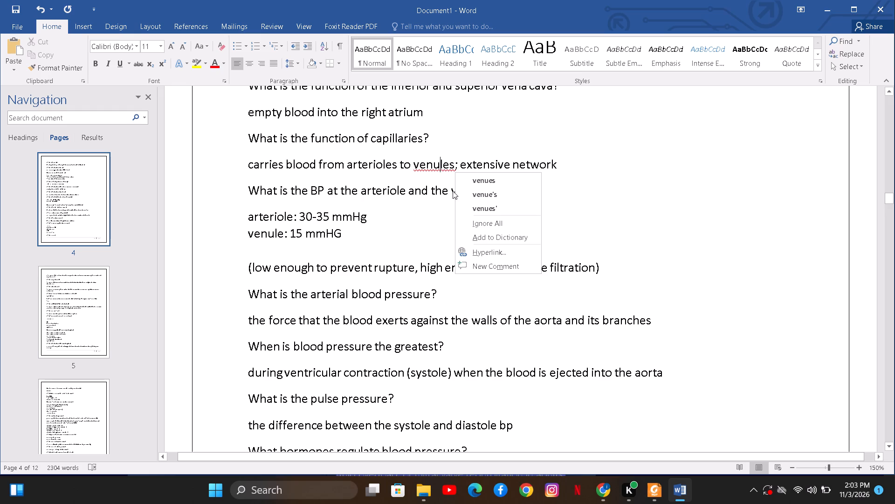
left_click(466, 220)
Check the text from page 4 back to the start of page 1 for remaining proofing flags.
scroll(394, 223, "up", 14)
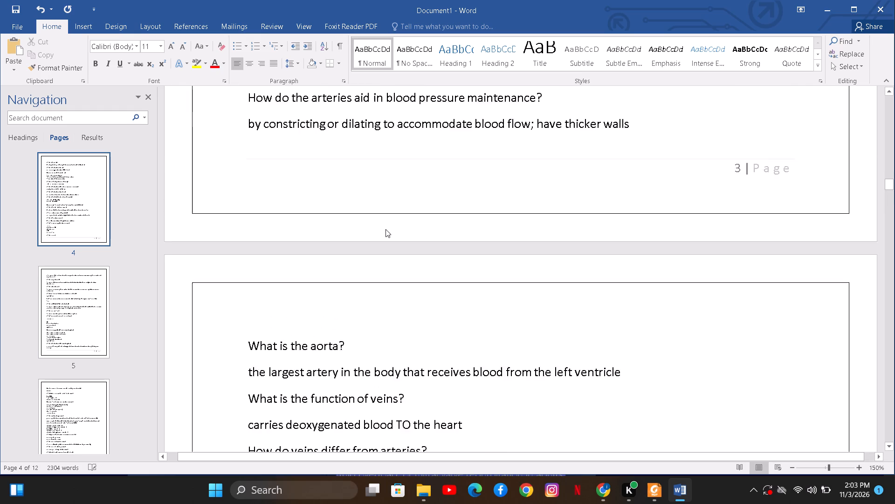
scroll(386, 229, "up", 16)
scroll(385, 229, "up", 5)
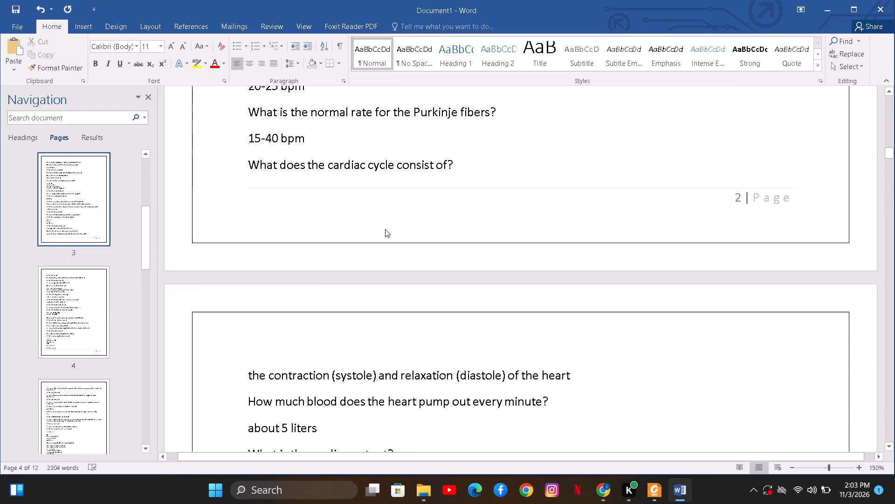
scroll(385, 229, "up", 18)
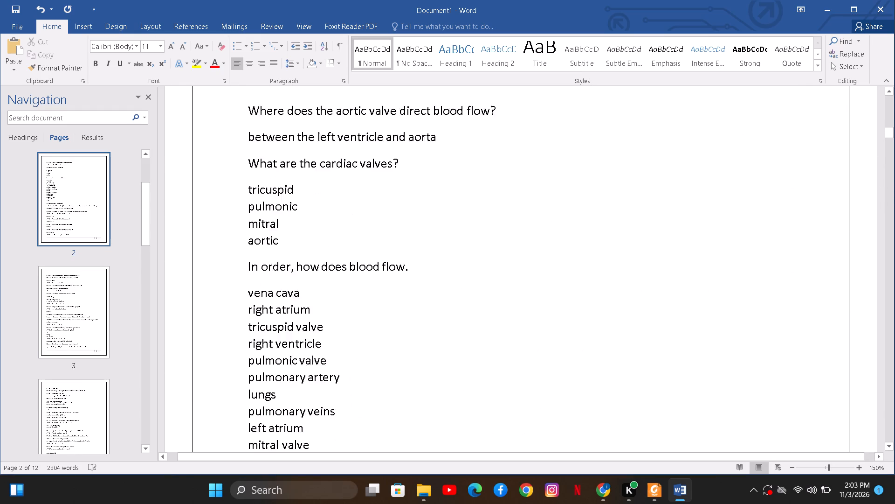
scroll(386, 230, "up", 17)
scroll(386, 230, "up", 5)
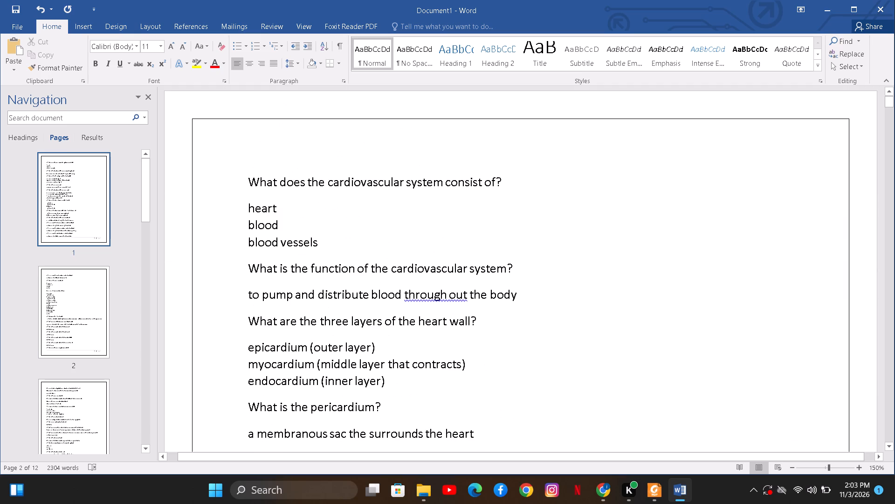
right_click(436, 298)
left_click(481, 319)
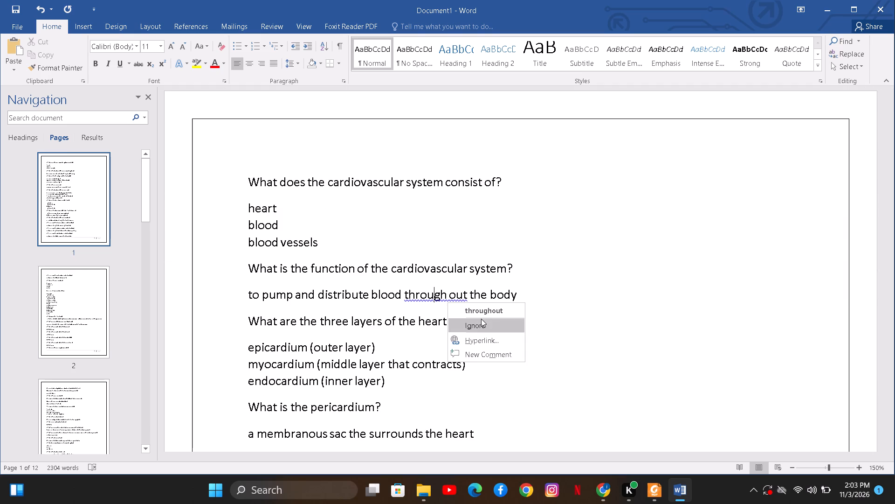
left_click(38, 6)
Replace the flagged "through out" with the suggested "throughout" in the cardiovascular system function answer on page 1.
right_click(451, 297)
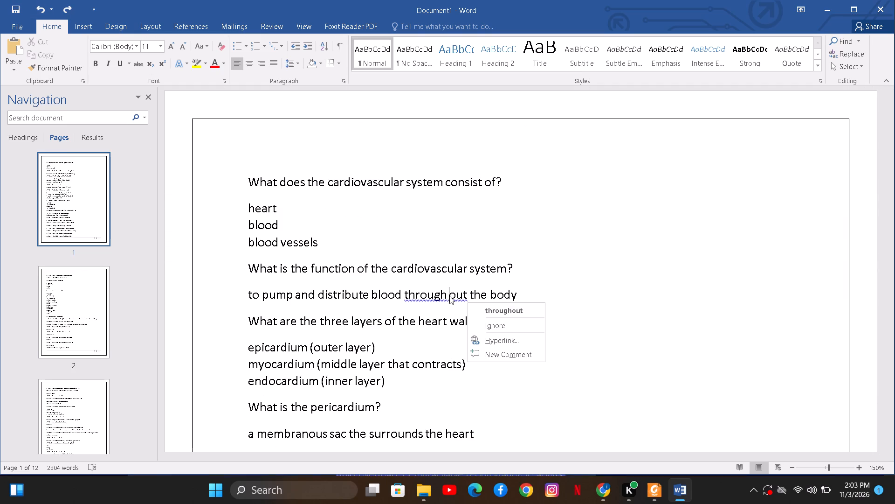
left_click(492, 307)
Colour the answers about the cardiovascular system's parts, its function and the three heart wall layers red on page 1.
scroll(451, 287, "up", 5)
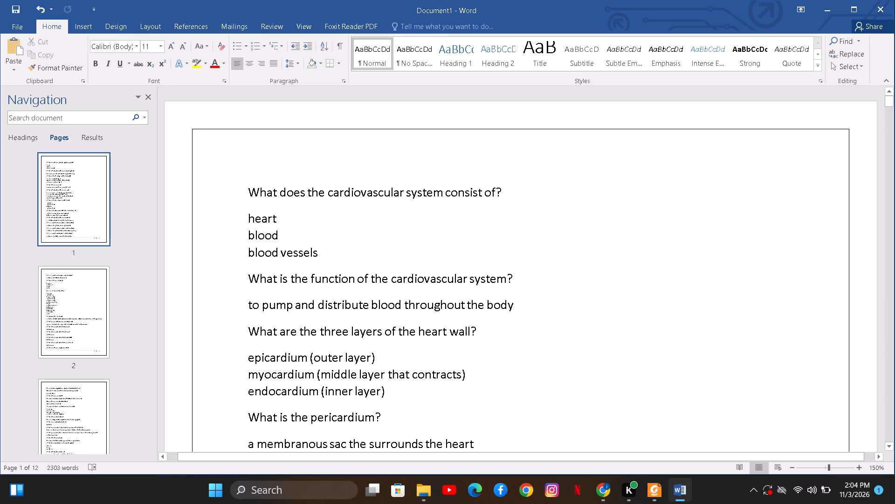
left_click_drag(249, 221, 324, 252)
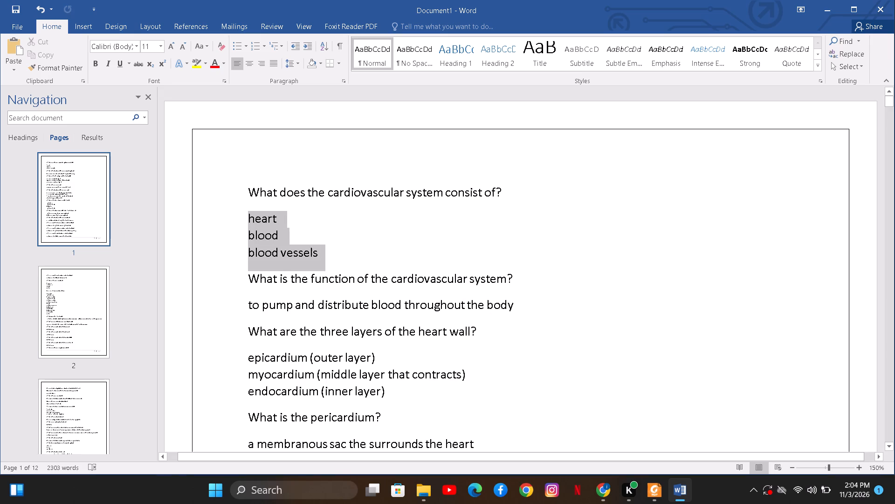
left_click_drag(324, 252, 326, 254)
left_click(387, 236)
scroll(367, 252, "down", 2)
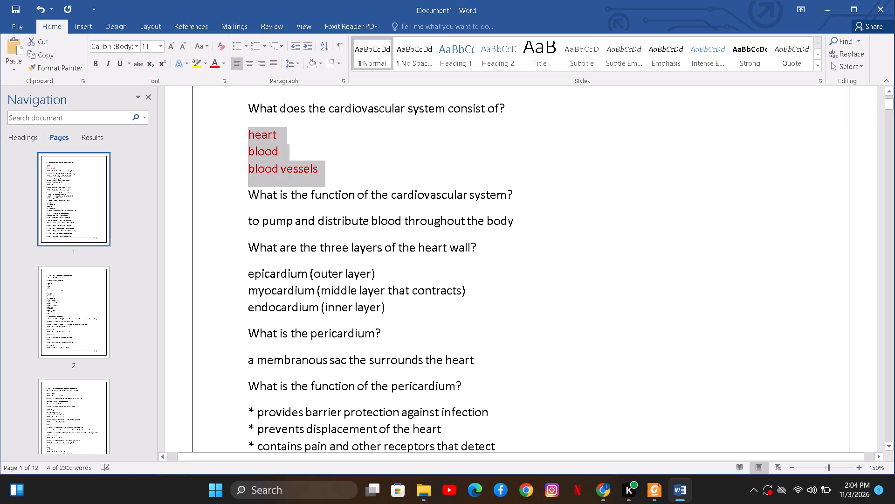
left_click(228, 217)
left_click(291, 197)
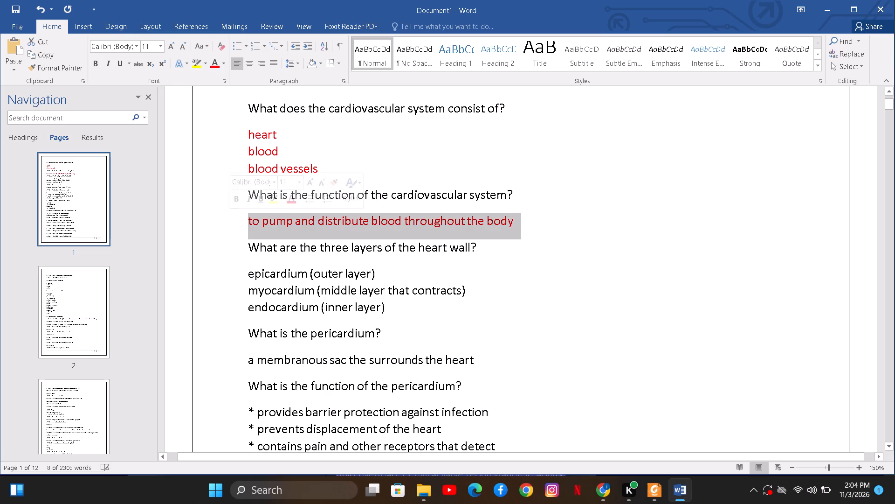
left_click_drag(247, 268, 394, 315)
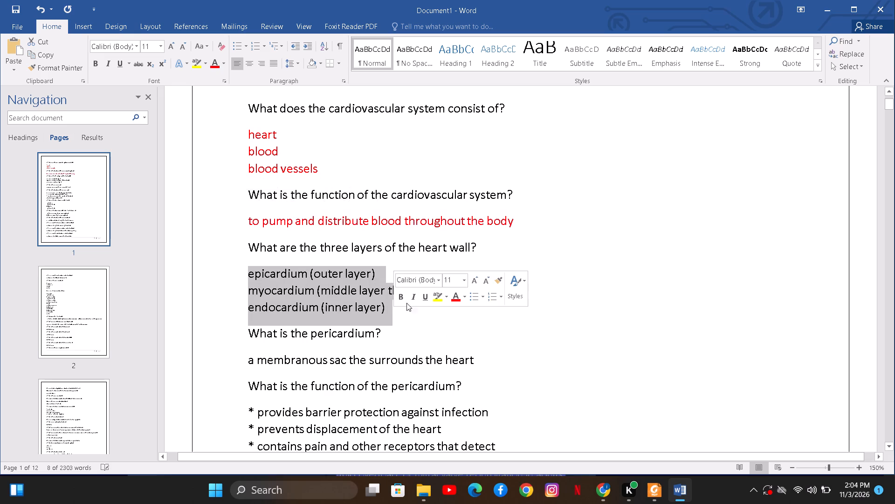
left_click(454, 294)
Colour the two pericardium answers red, covering the membranous sac definition and the list of functions.
scroll(453, 294, "down", 4)
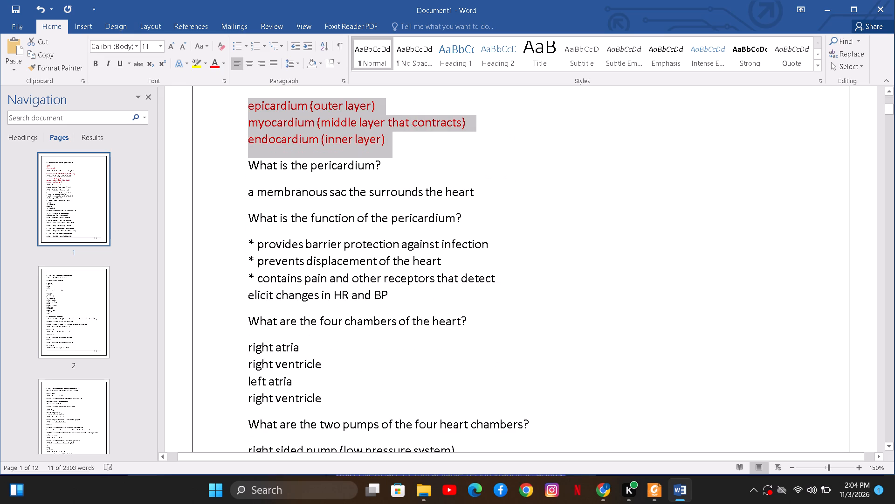
left_click(235, 194)
left_click(296, 176)
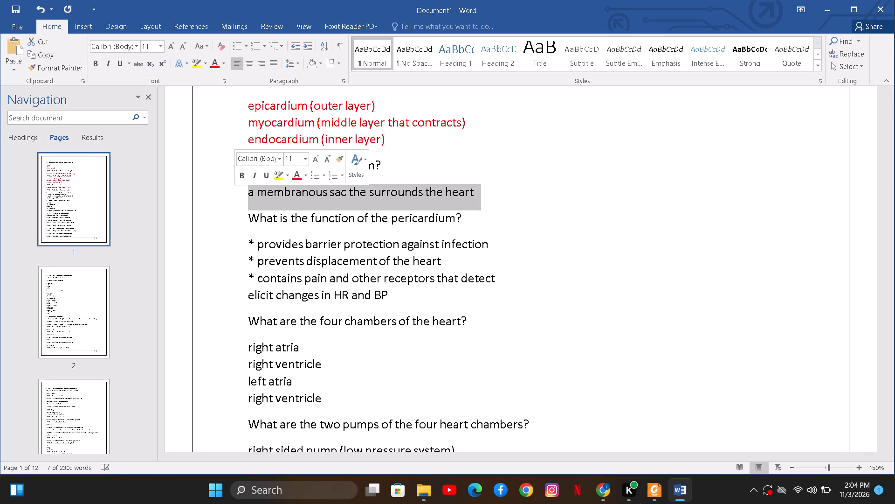
left_click_drag(248, 242, 411, 294)
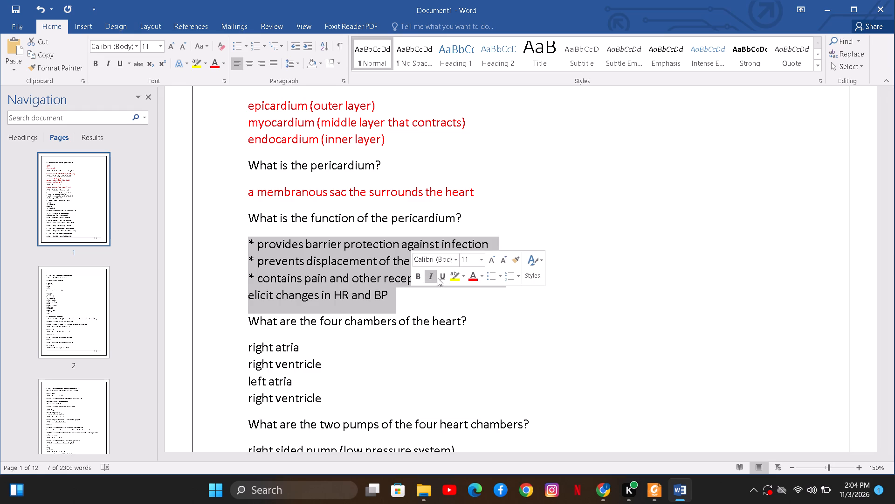
left_click(470, 277)
Colour the answers listing the four heart chambers and the two pumps red.
scroll(467, 279, "down", 4)
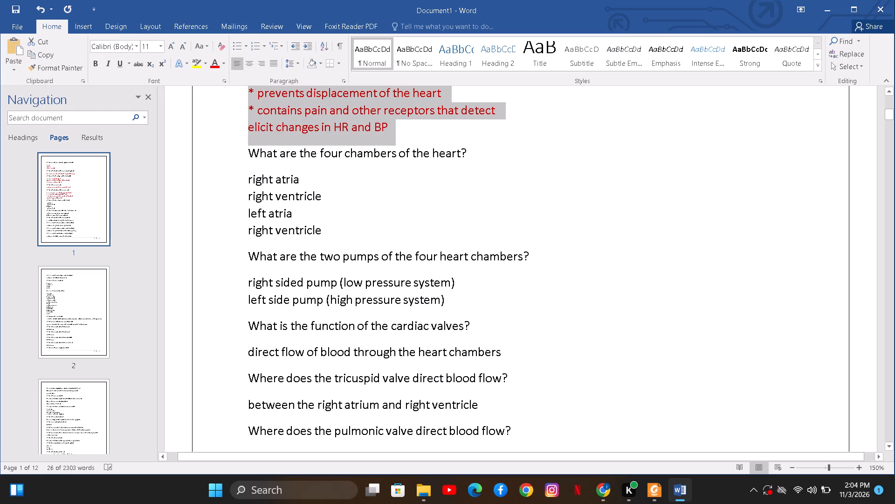
left_click_drag(244, 173, 359, 228)
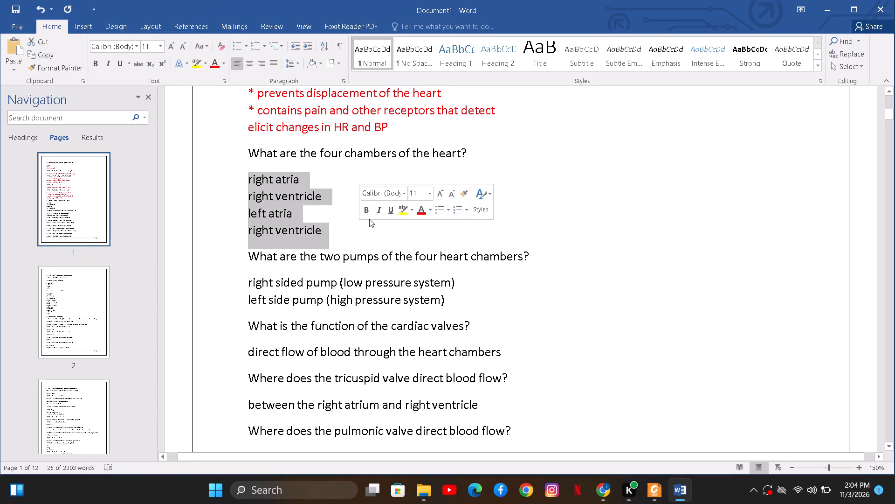
left_click(419, 207)
scroll(414, 212, "down", 2)
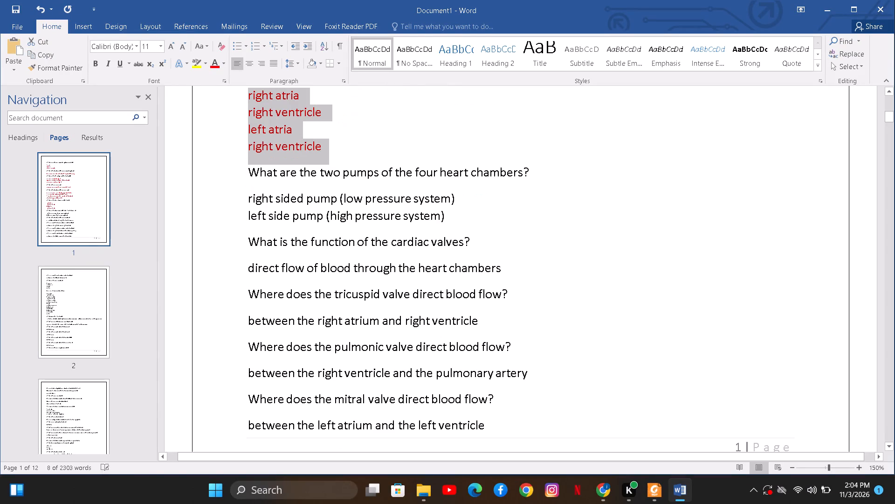
left_click_drag(247, 197, 456, 218)
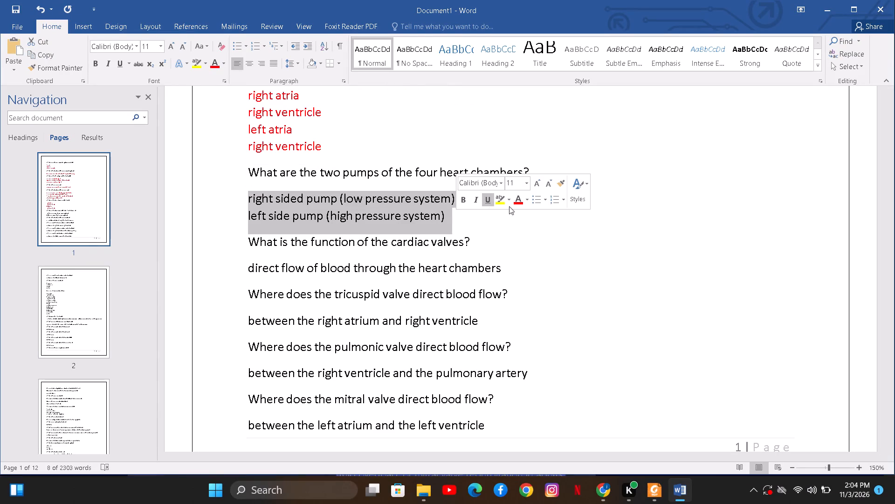
left_click(517, 199)
Colour the answers on cardiac valve function and the tricuspid, pulmonic and mitral valves' blood flow red on page 1.
left_click(231, 270)
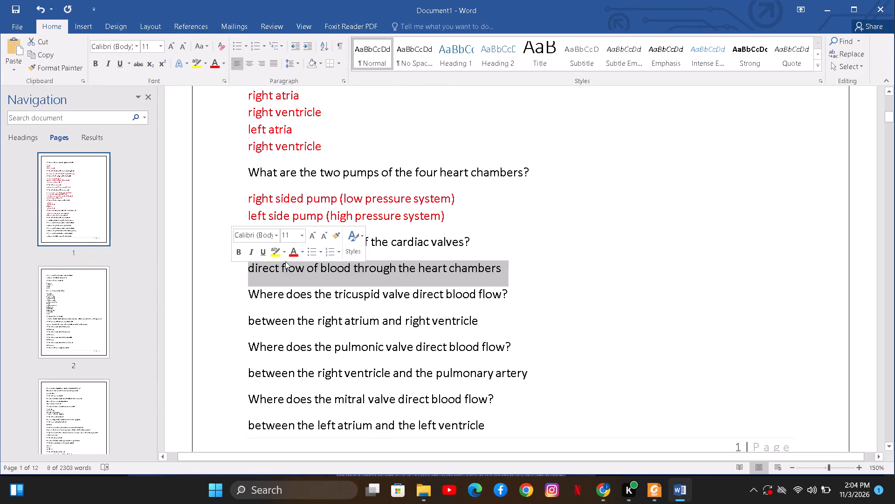
left_click(293, 252)
scroll(292, 252, "down", 3)
left_click(219, 198)
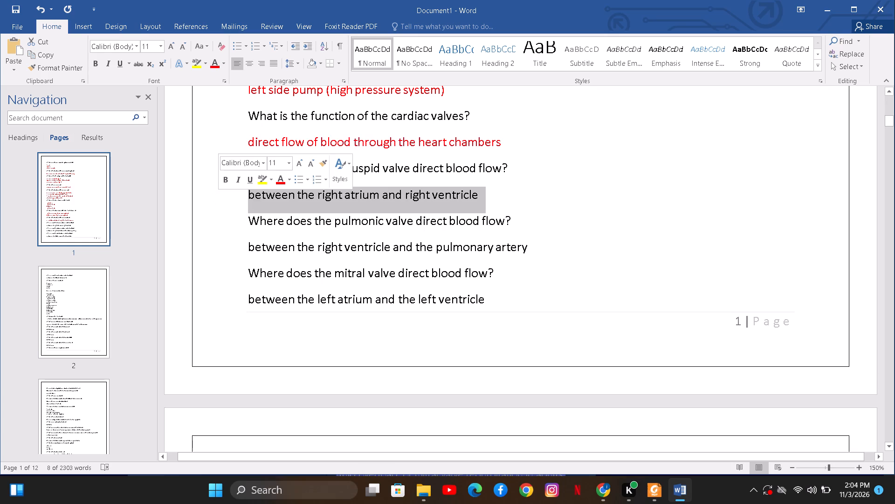
left_click(278, 178)
left_click(219, 245)
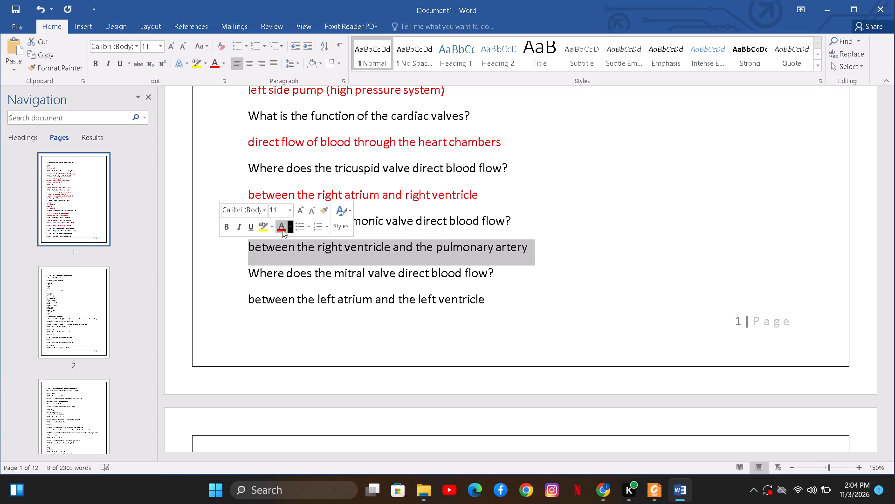
left_click(282, 229)
left_click(229, 296)
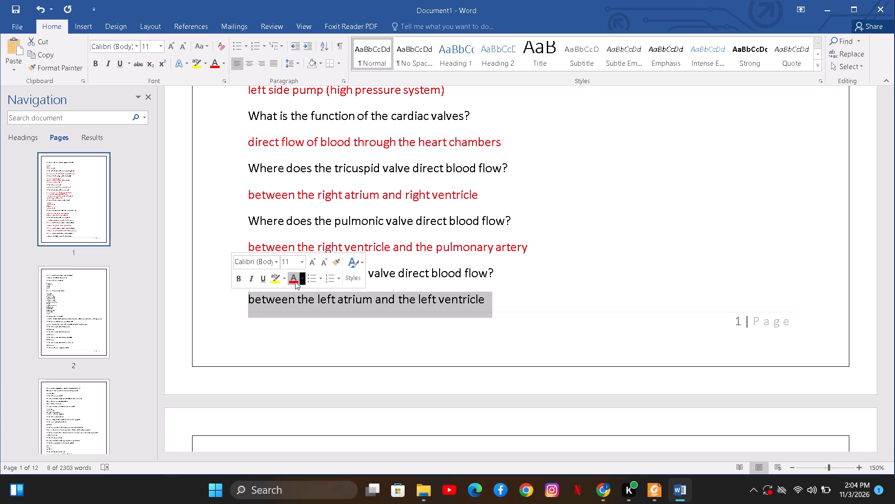
left_click(295, 281)
Colour the aortic valve blood flow answer and the list of four cardiac valves red on page 2.
scroll(295, 281, "down", 6)
left_click(230, 283)
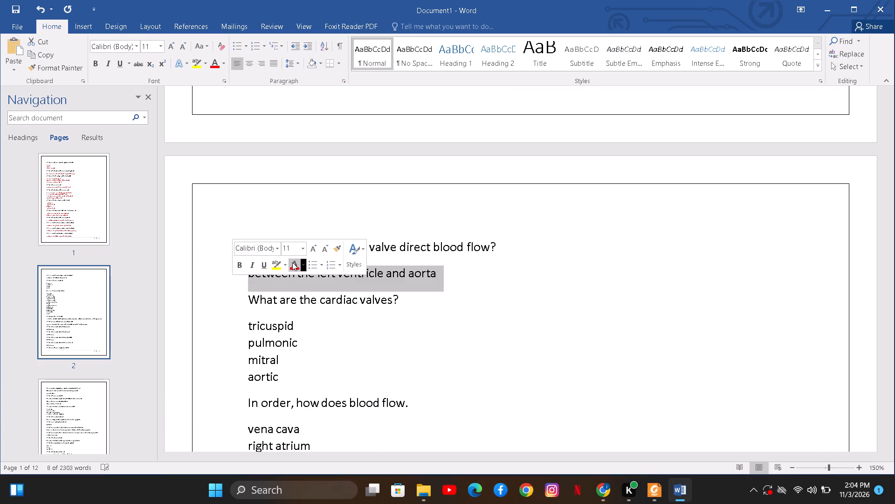
left_click(292, 262)
left_click_drag(246, 326, 288, 374)
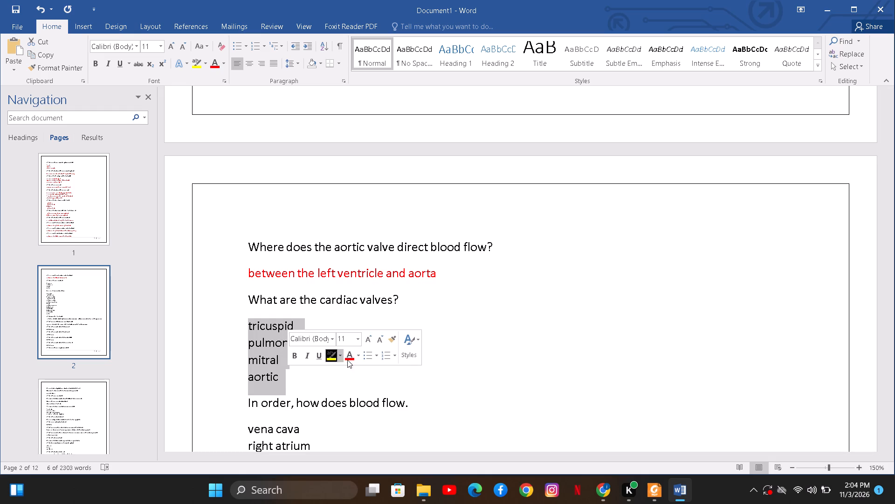
left_click(351, 357)
Colour the list answering the order of blood flow red, from vena cava through aorta.
scroll(337, 312, "down", 4)
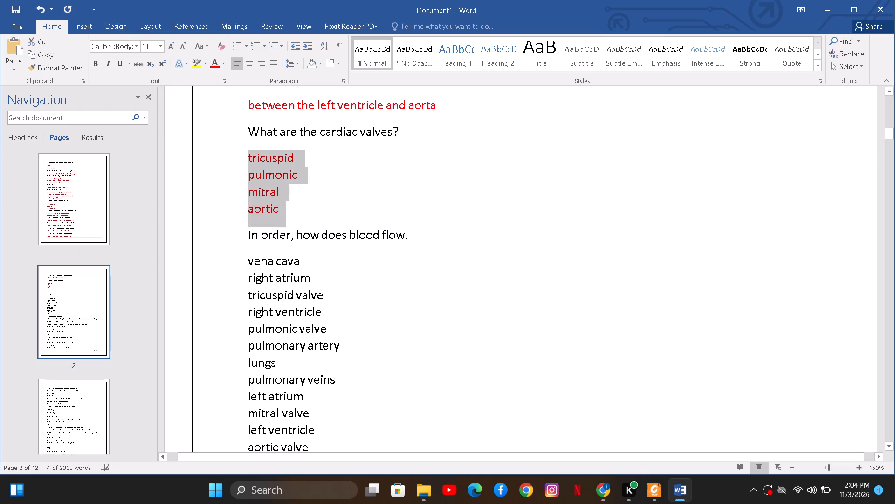
scroll(248, 267, "down", 2)
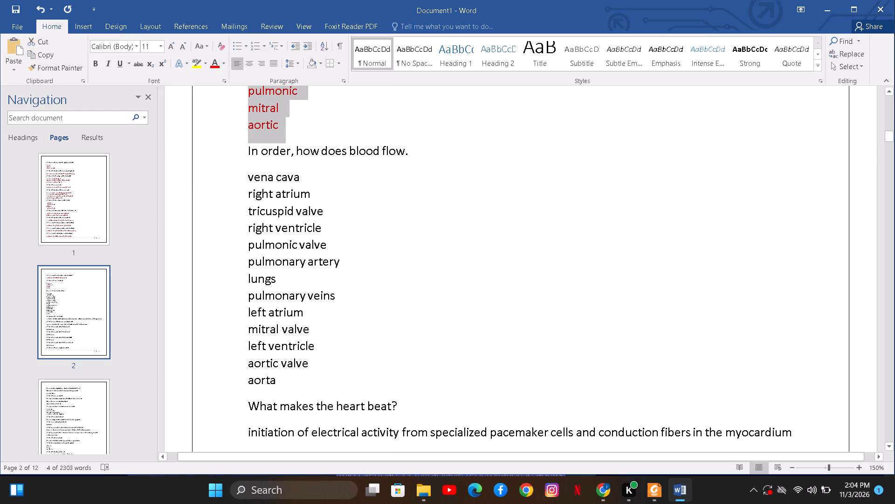
left_click_drag(249, 175, 316, 384)
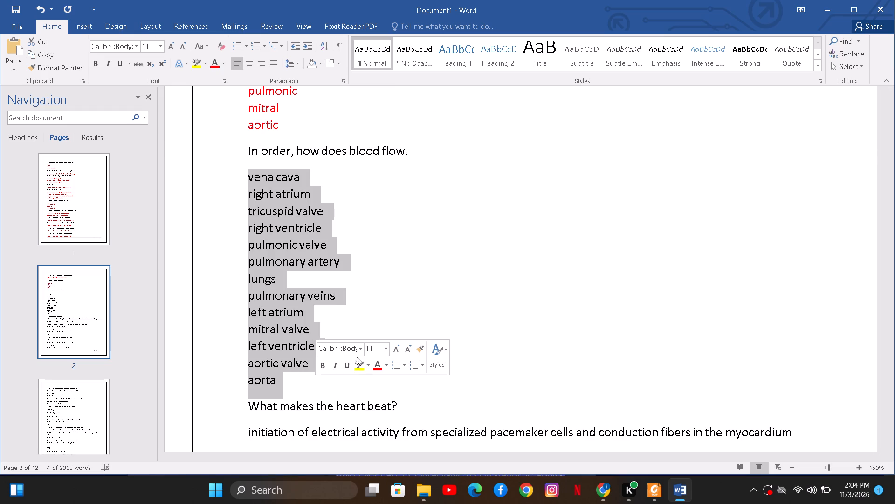
left_click(377, 362)
Colour the answers on what makes the heart beat and what happens if the SA node is non-functional red.
scroll(340, 339, "down", 5)
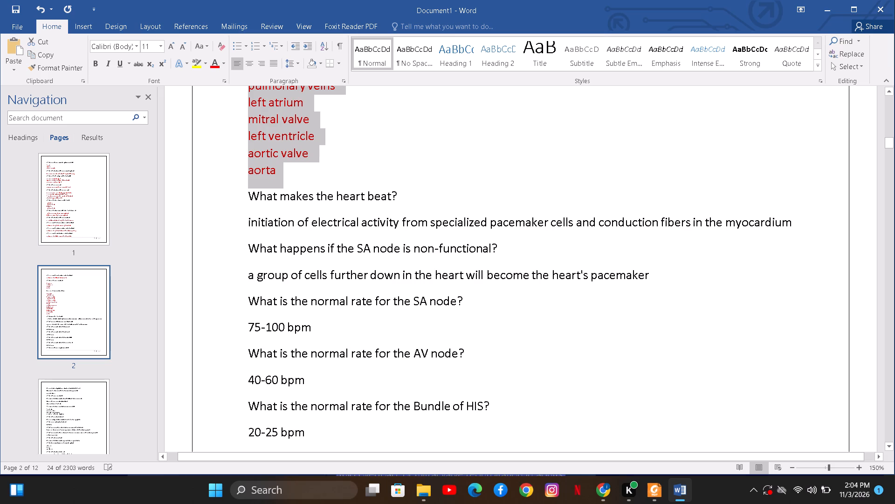
left_click(205, 232)
left_click(270, 216)
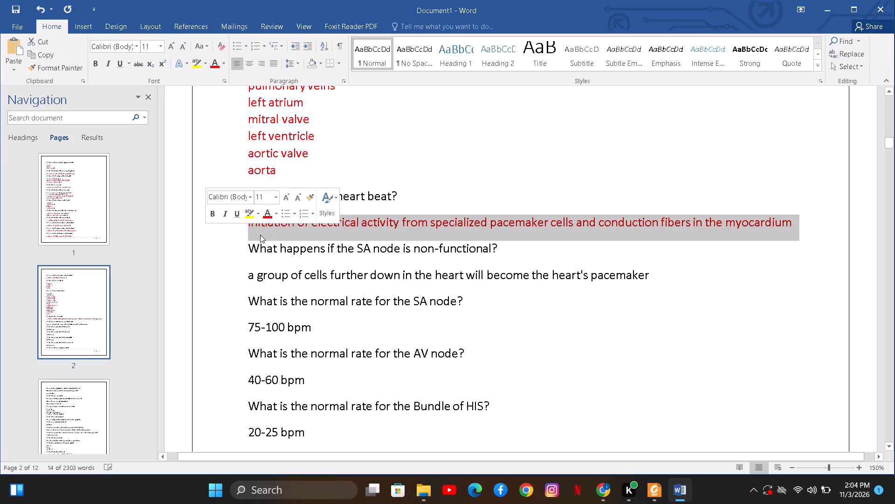
left_click(227, 277)
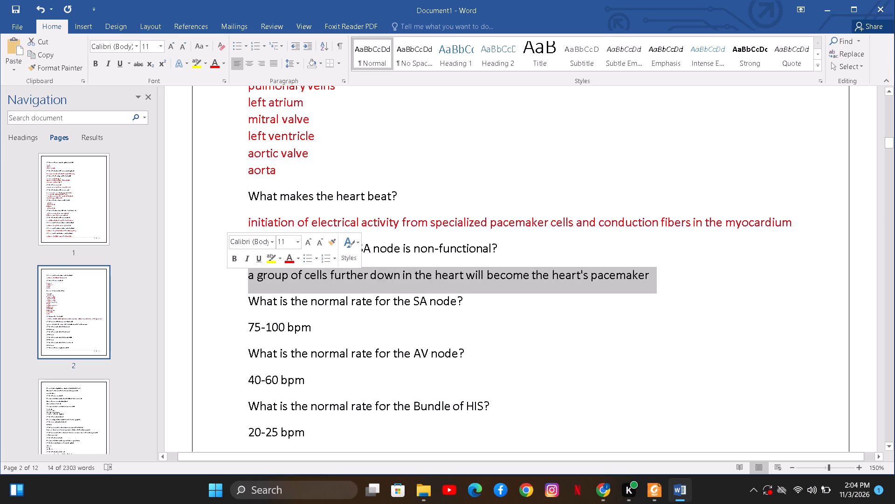
left_click(287, 259)
Colour the normal rate answers for the SA node, AV node, Bundle of HIS and Purkinje fibers red.
left_click(227, 329)
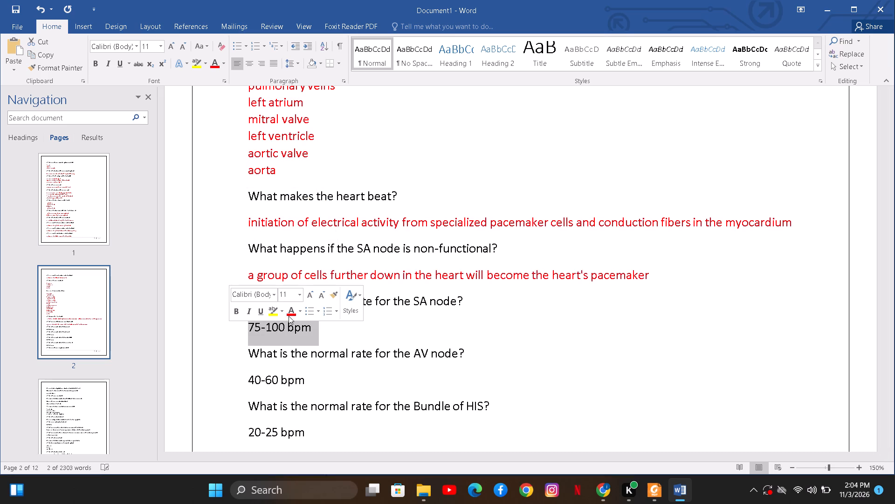
left_click(287, 312)
left_click(223, 374)
left_click(282, 357)
scroll(282, 355, "down", 1)
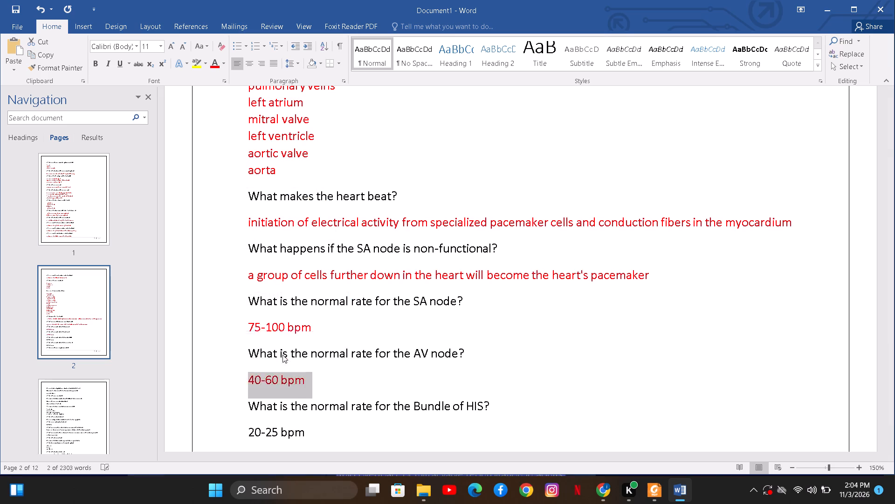
scroll(282, 355, "down", 2)
left_click(234, 316)
left_click(292, 295)
scroll(292, 296, "down", 2)
left_click(226, 279)
left_click(289, 256)
Colour the answers on the cardiac cycle, blood pumped every minute and the definition of cardiac output red on page 3.
scroll(285, 266, "down", 5)
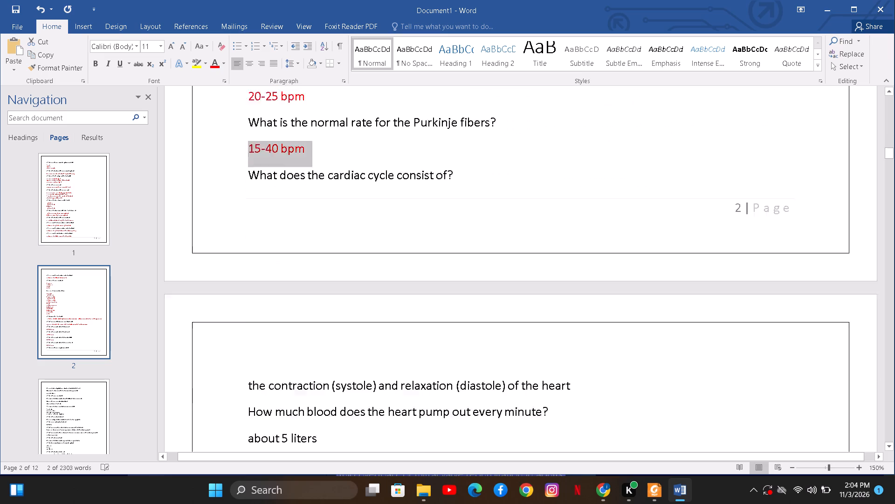
scroll(281, 275, "down", 2)
left_click(227, 221)
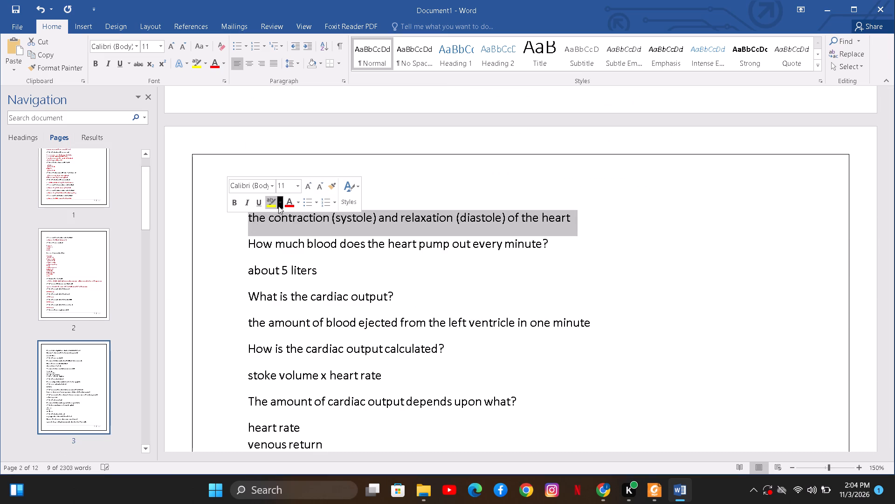
left_click(285, 203)
left_click(233, 271)
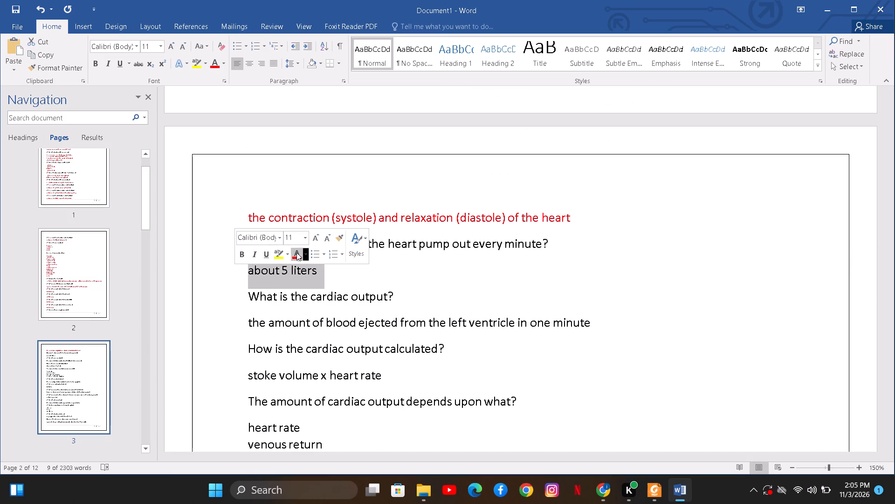
left_click(297, 252)
left_click(234, 327)
left_click(297, 311)
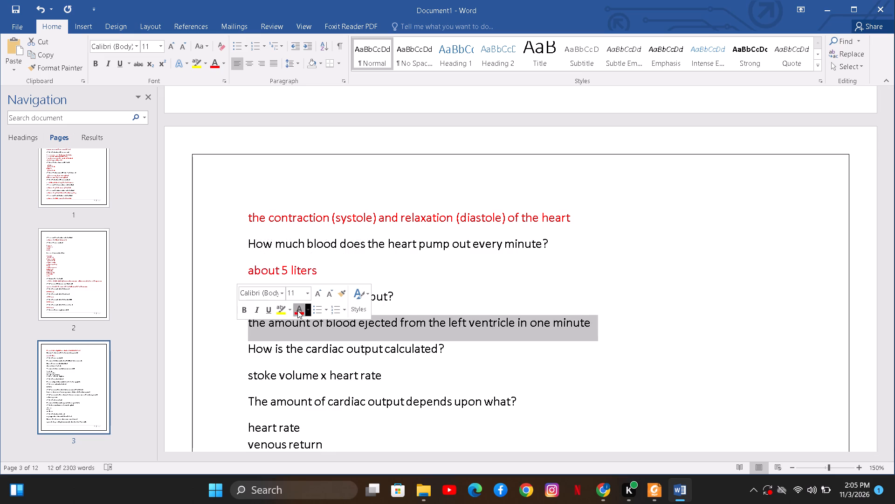
Colour the cardiac output calculation answer and the four-line list of what cardiac output depends upon red.
scroll(297, 310, "down", 2)
left_click(225, 288)
left_click(289, 268)
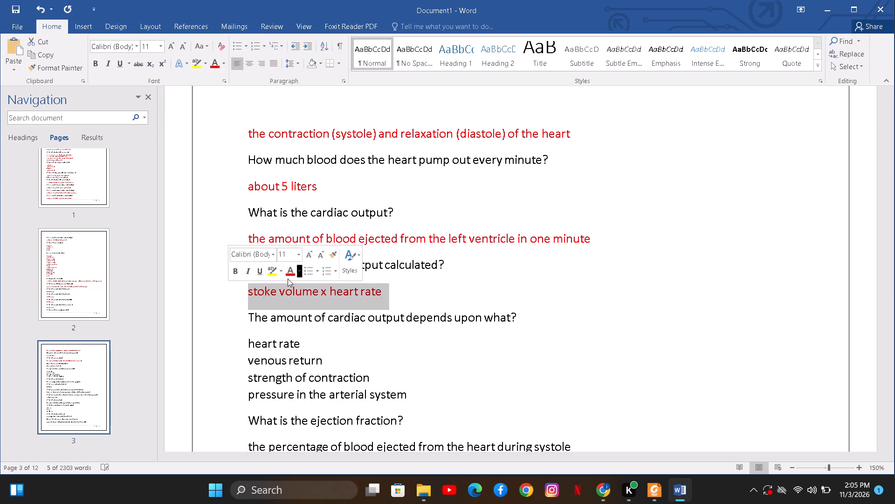
scroll(261, 336, "down", 2)
left_click_drag(241, 263, 271, 262)
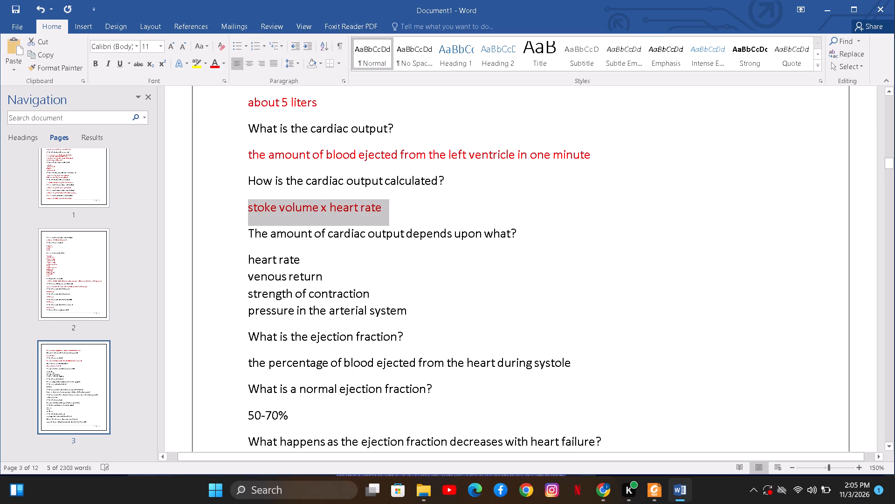
left_click_drag(271, 262, 406, 314)
left_click(466, 292)
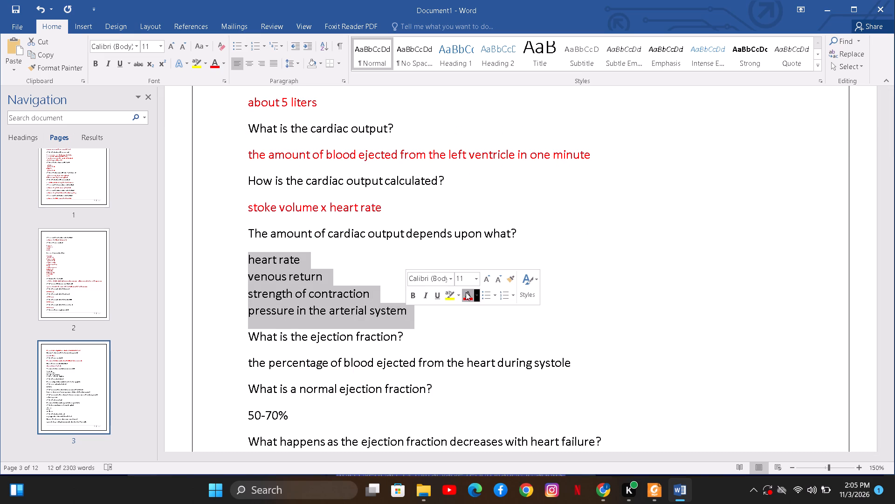
Colour the three ejection fraction answers red, covering its definition, normal range and decrease with heart failure.
scroll(385, 339, "down", 2)
left_click(242, 283)
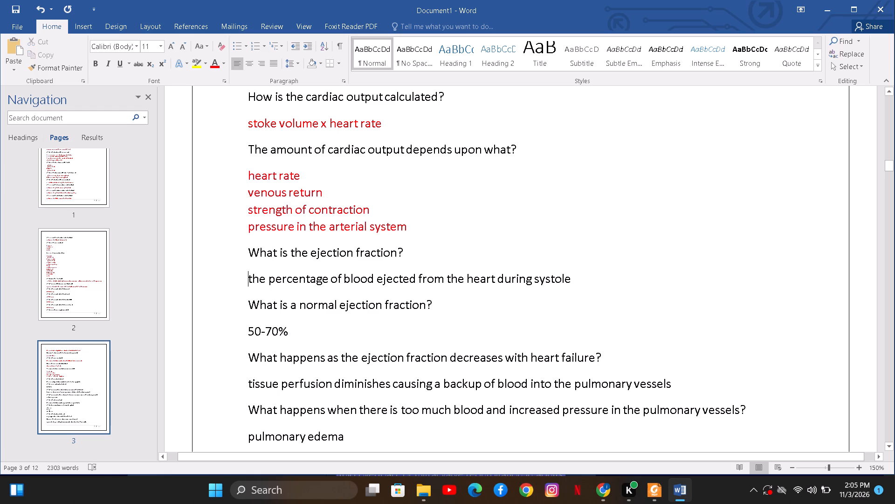
left_click(237, 283)
left_click(298, 268)
left_click(232, 336)
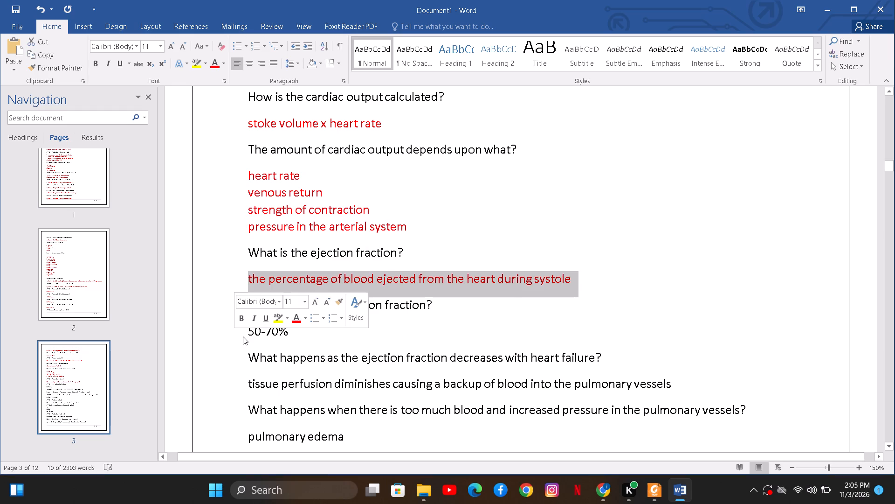
left_click(296, 321)
scroll(296, 321, "down", 2)
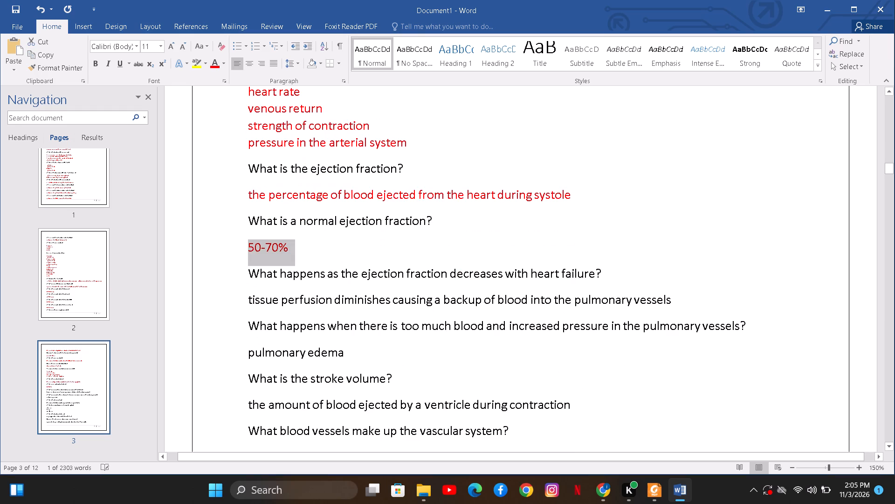
left_click(235, 305)
left_click(297, 287)
Colour the pulmonary edema and stroke volume answers red.
scroll(292, 294, "down", 2)
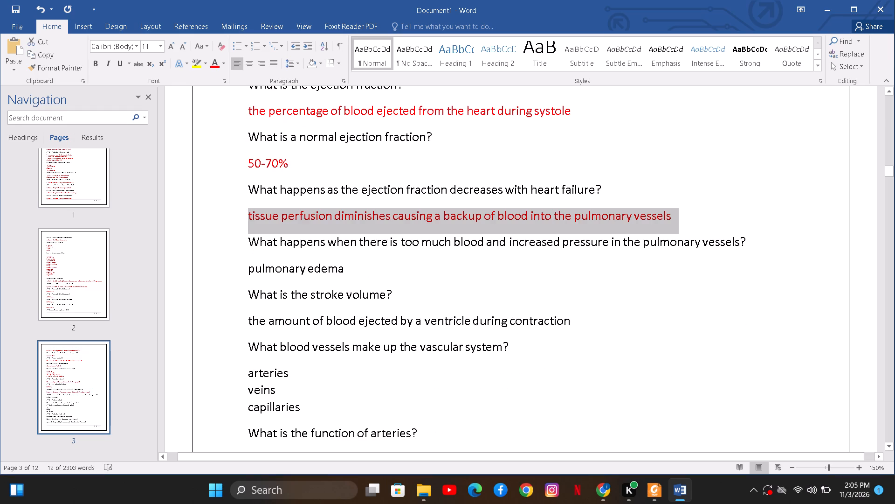
left_click(228, 279)
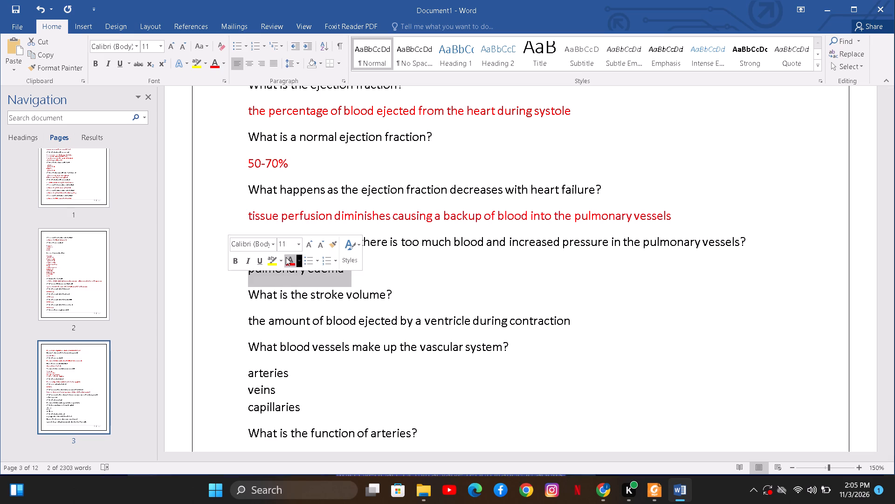
left_click(287, 258)
left_click(225, 321)
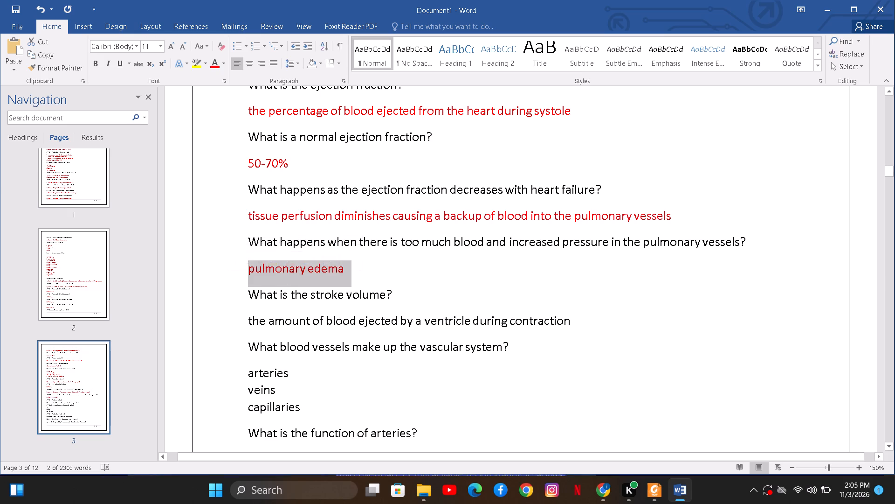
left_click(292, 309)
Colour the vascular system vessel list and the answers on artery function and blood pressure maintenance red.
scroll(269, 347, "down", 3)
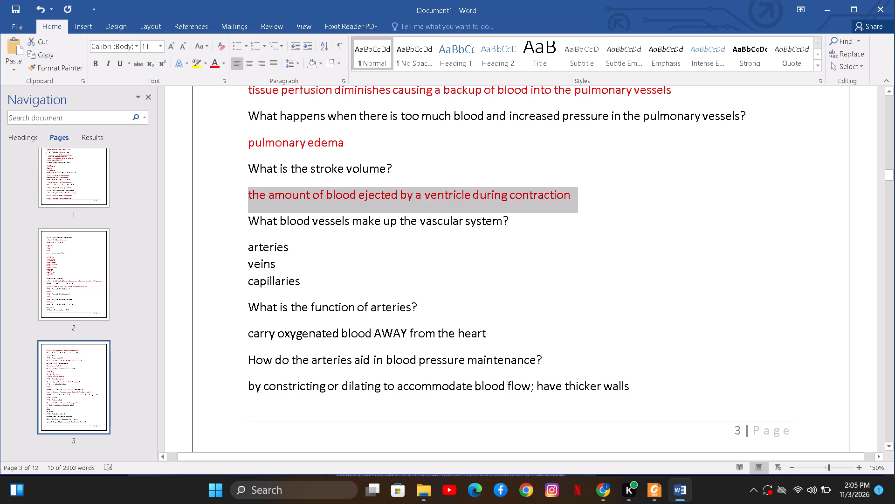
left_click_drag(249, 246, 292, 284)
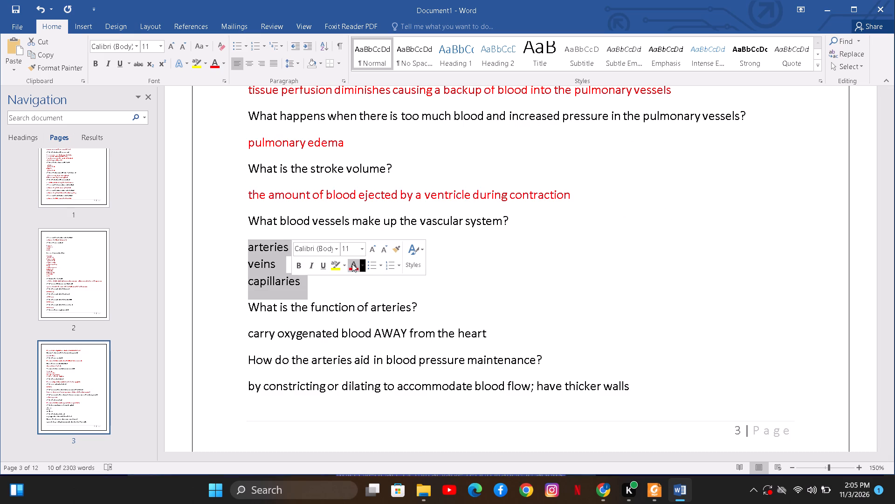
left_click(352, 264)
left_click(230, 335)
left_click(292, 318)
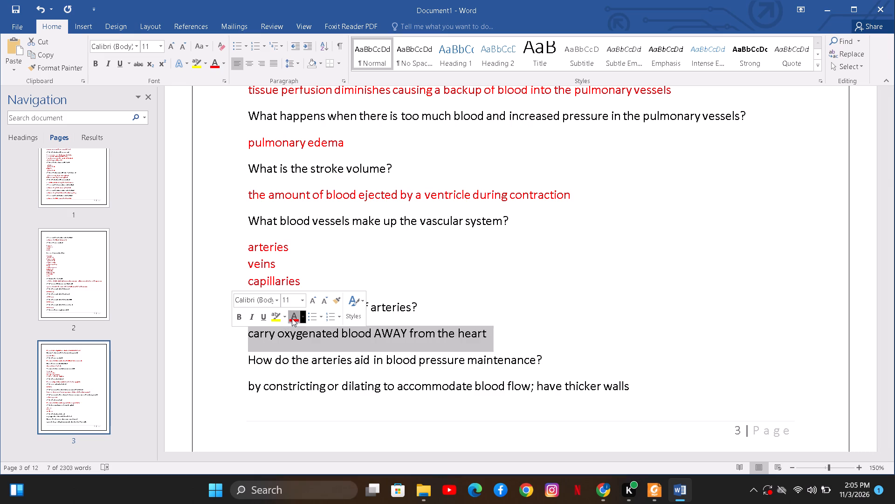
scroll(285, 327, "down", 3)
left_click(222, 263)
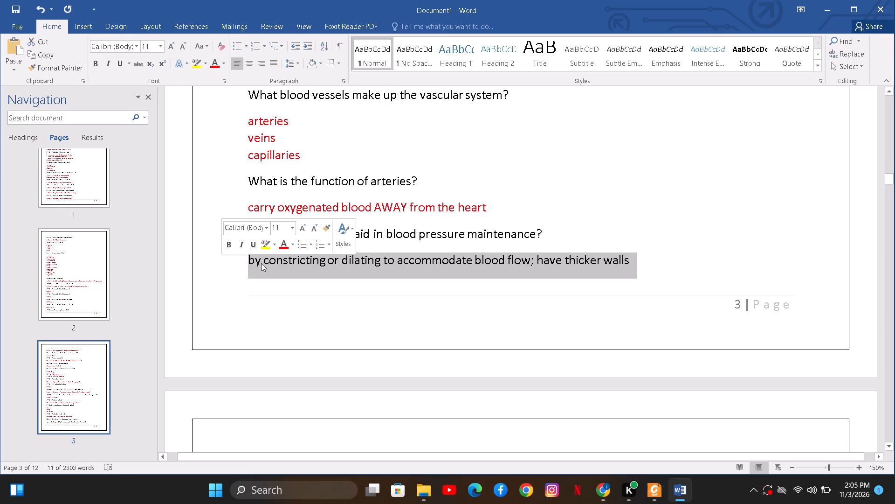
left_click(283, 245)
Colour the answers on the aorta, the function of veins and how veins differ from arteries red on page 4.
scroll(289, 326, "down", 4)
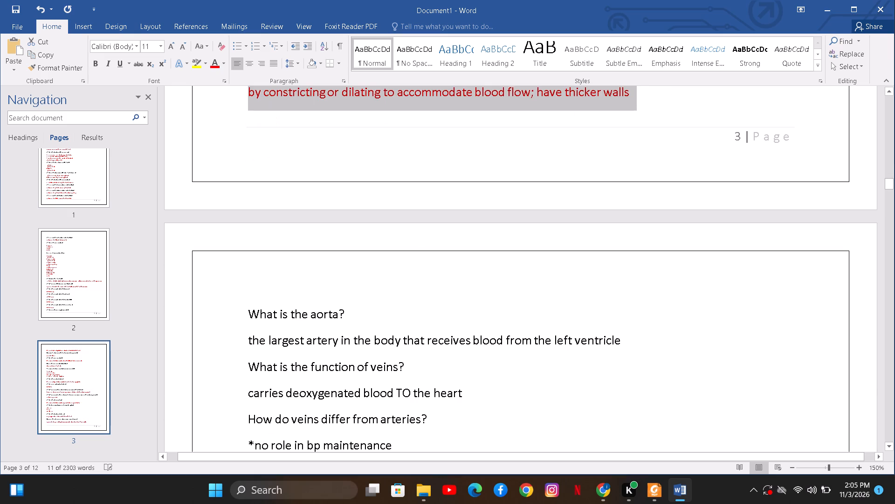
left_click(216, 347)
left_click(280, 330)
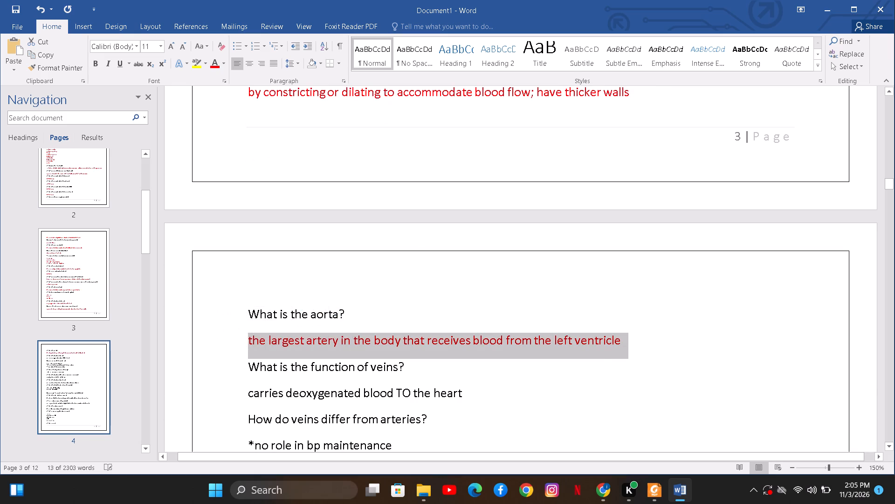
left_click(234, 401)
left_click(297, 384)
scroll(296, 383, "down", 2)
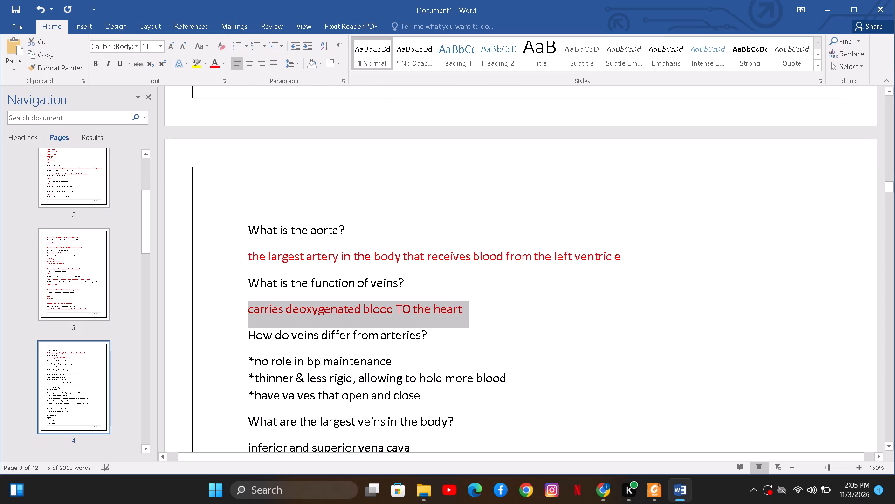
left_click_drag(247, 360, 430, 391)
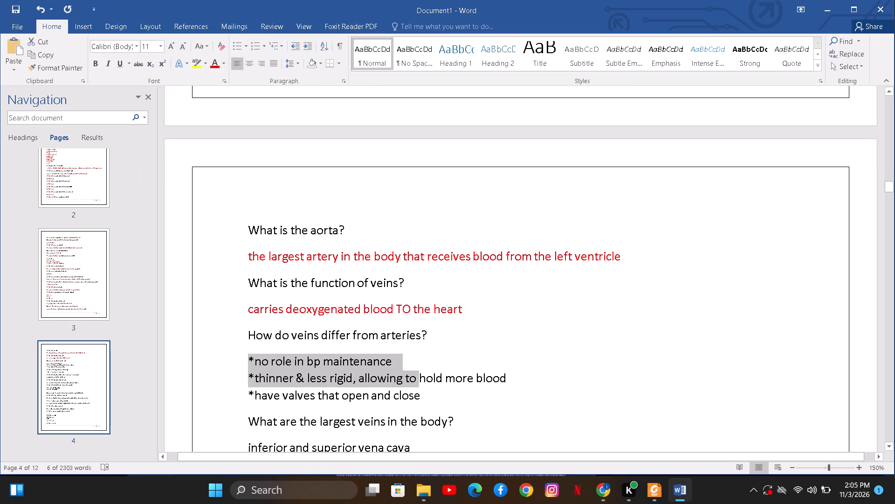
left_click_drag(430, 391, 431, 391)
left_click(493, 373)
Colour the answers on the largest veins, the function of the vena cava and the function of capillaries red.
scroll(465, 382, "down", 4)
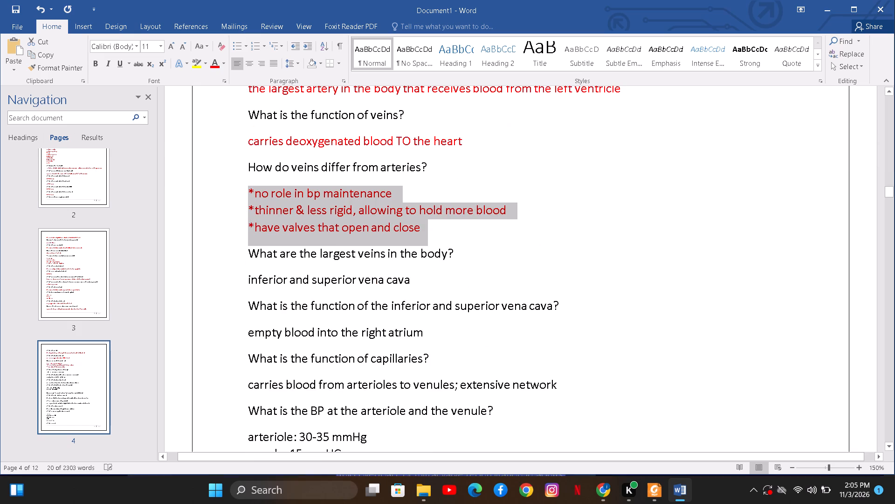
left_click(212, 287)
left_click(273, 269)
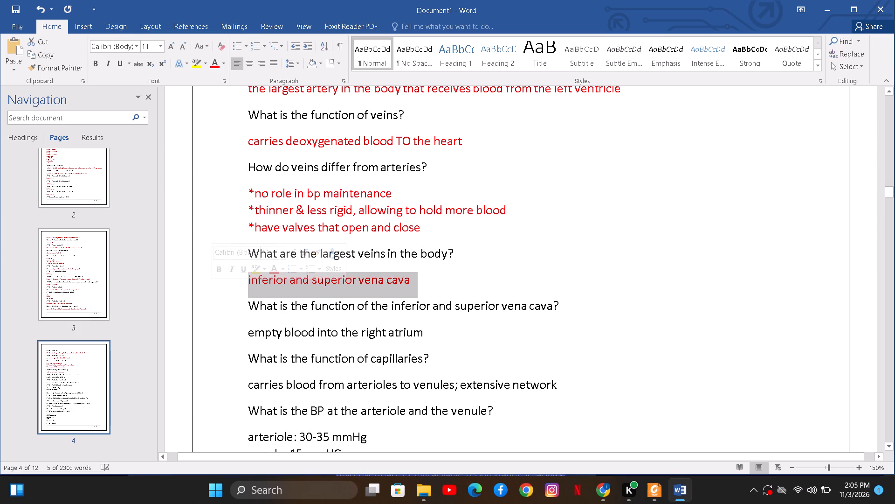
left_click(221, 332)
left_click(281, 313)
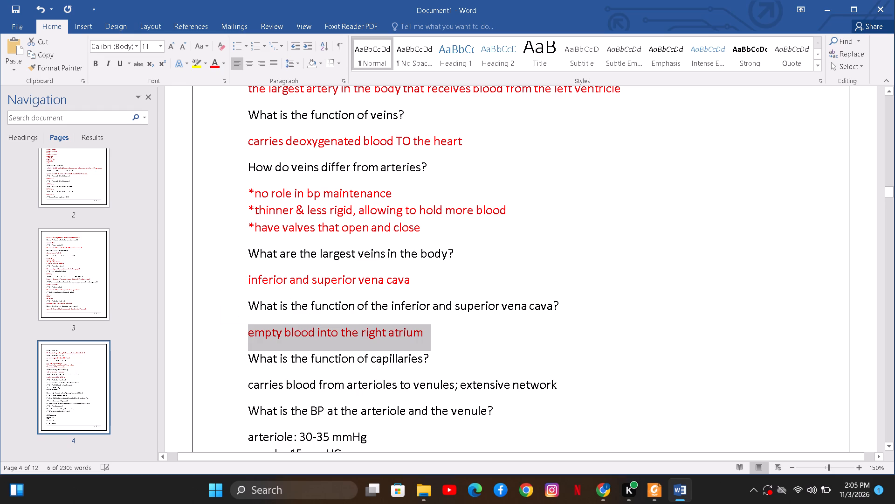
left_click(228, 395)
left_click(292, 379)
Colour the answer on BP at the arteriole and venule red, including its bracketed note on rupture and filtration.
scroll(289, 376, "down", 3)
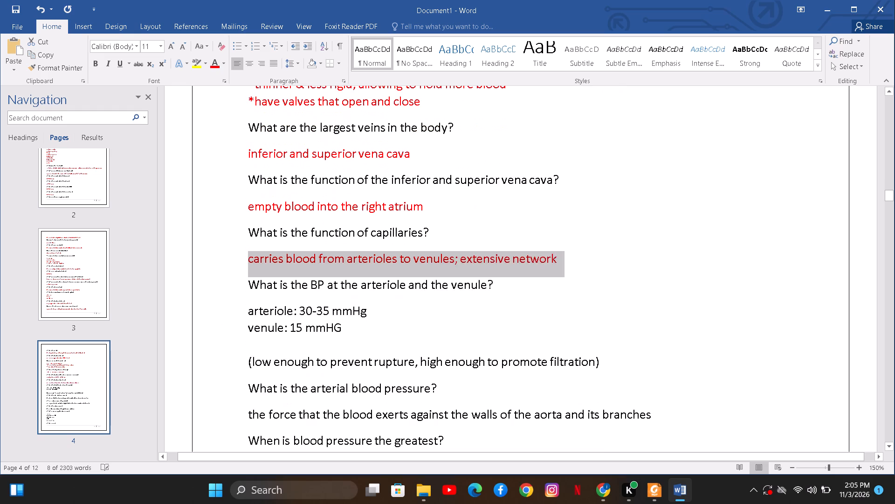
left_click_drag(241, 308, 364, 321)
left_click(422, 304)
scroll(403, 331, "down", 2)
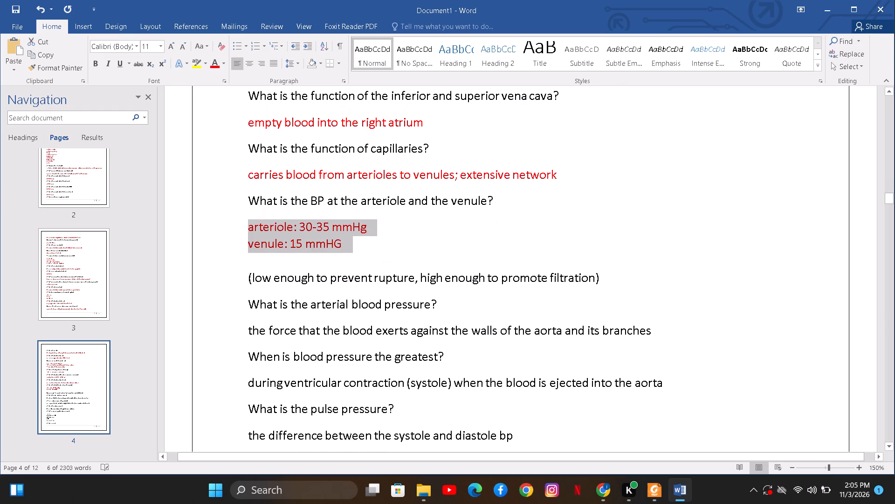
left_click(227, 280)
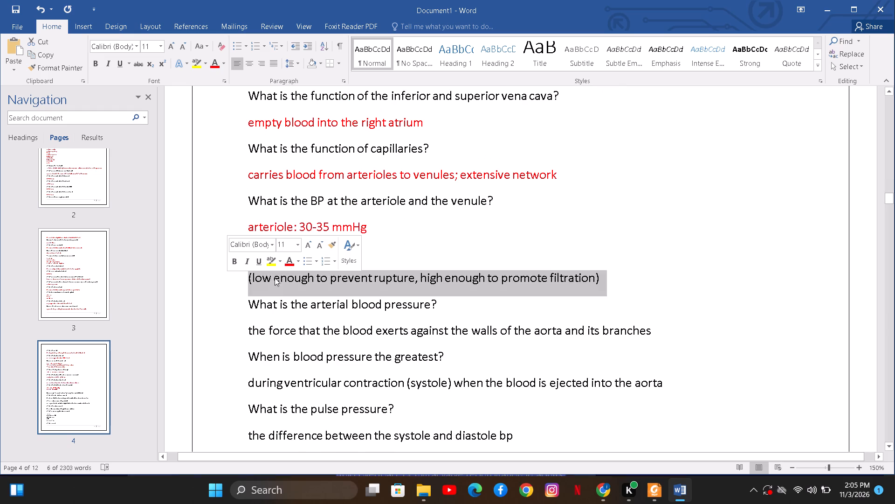
left_click(288, 260)
Colour the arterial blood pressure and pulse pressure answers red, and try the same on the answer about when blood pressure is greatest.
left_click(238, 335)
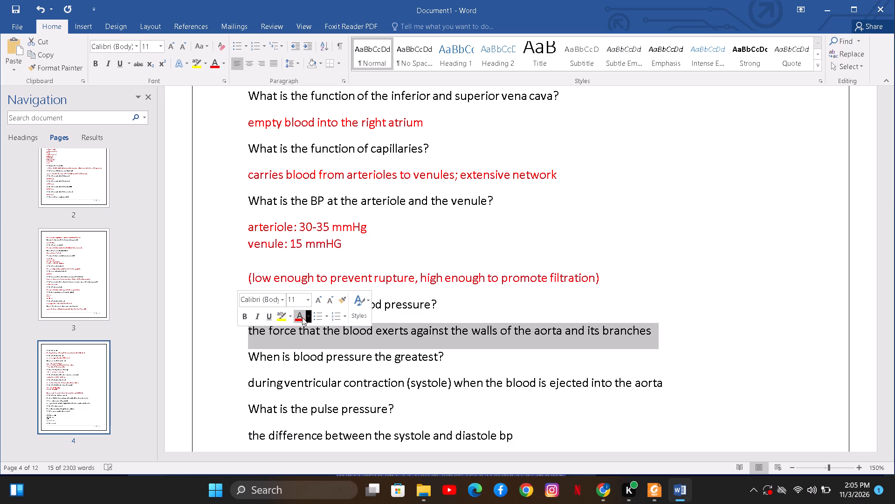
left_click(303, 317)
left_click(227, 383)
left_click_drag(288, 365, 285, 372)
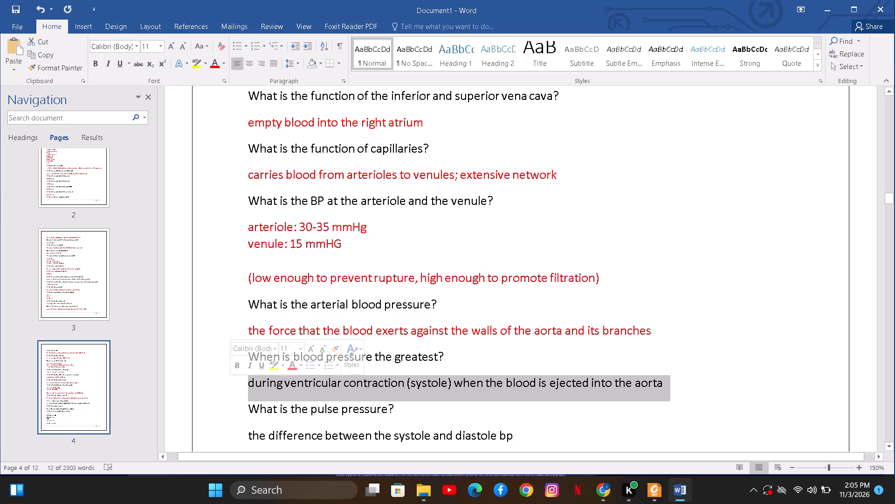
left_click_drag(220, 434, 226, 438)
left_click(286, 421)
Colour the list of hormones that regulate blood pressure red, from renin to epinephrine.
scroll(278, 410, "down", 4)
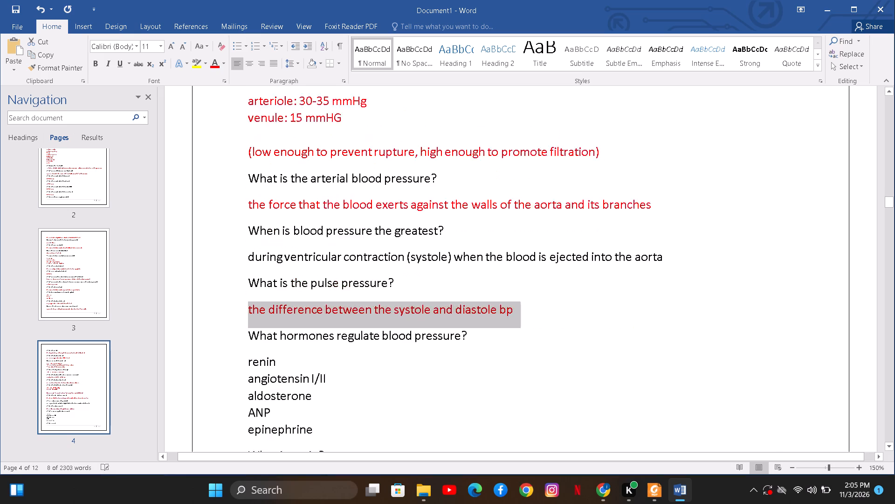
left_click_drag(248, 316, 328, 385)
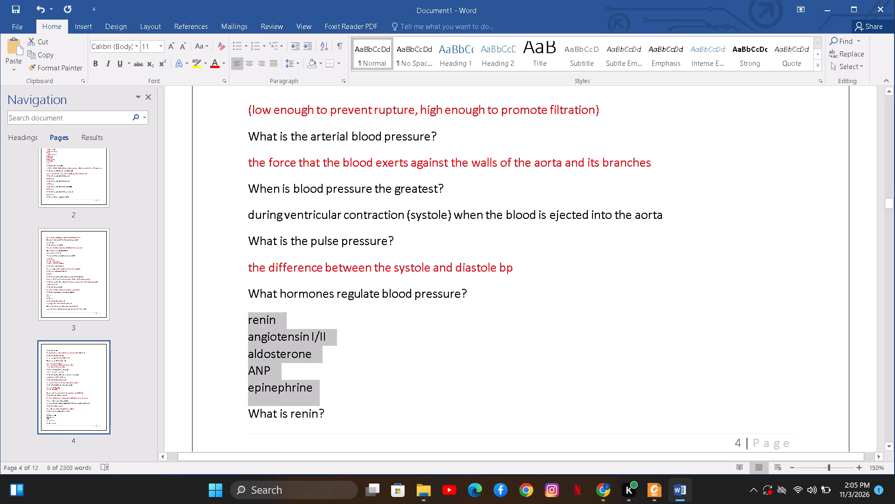
left_click_drag(328, 385, 329, 386)
left_click(391, 371)
Insert three blank lines above the first question on page 1 and apply the Title style to the top line.
scroll(376, 380, "down", 3)
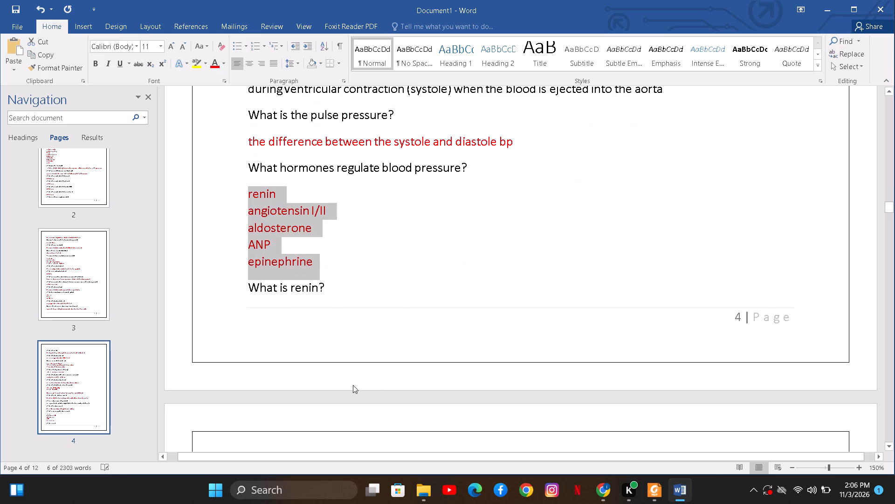
scroll(273, 377, "up", 5)
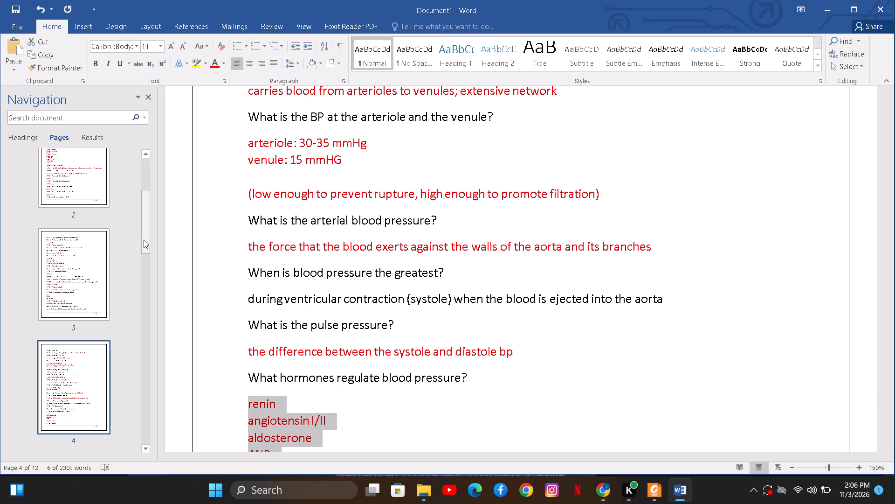
left_click_drag(144, 240, 149, 189)
left_click(79, 204)
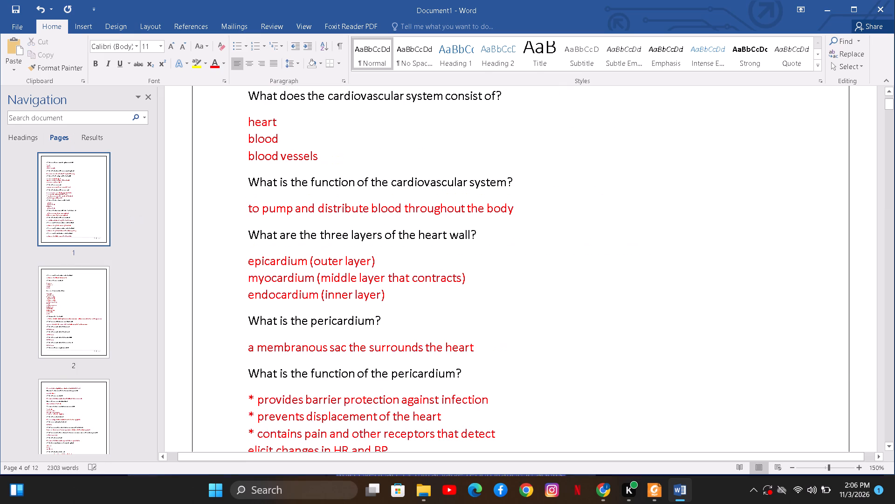
key("Return")
key("Return")
key("Return")
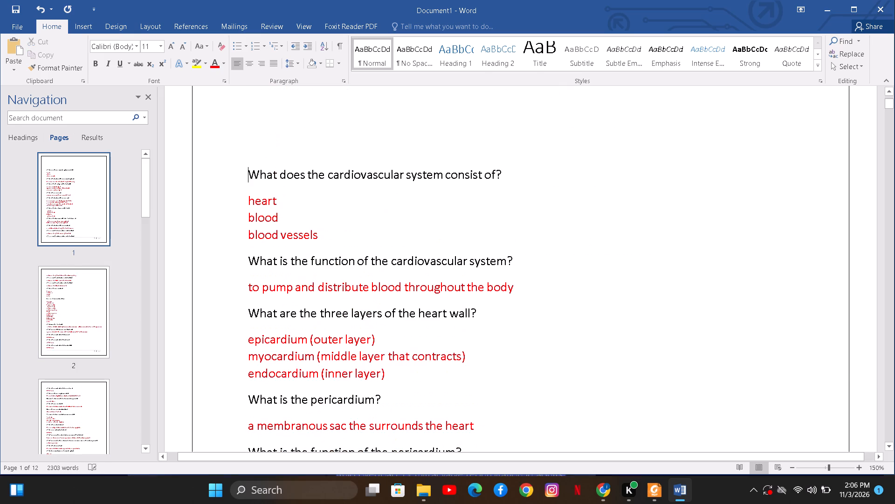
scroll(306, 178, "up", 4)
left_click(427, 183)
left_click(538, 55)
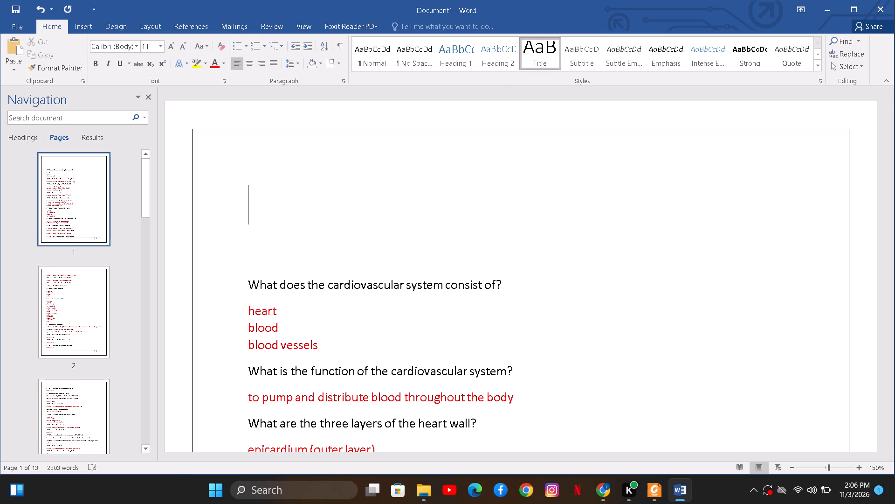
Copy the heading text from "EXAM WITH ACTUAL" to "2026/2027" out of the ANPH 1002 PDF and paste it on the document's top line.
left_click(422, 490)
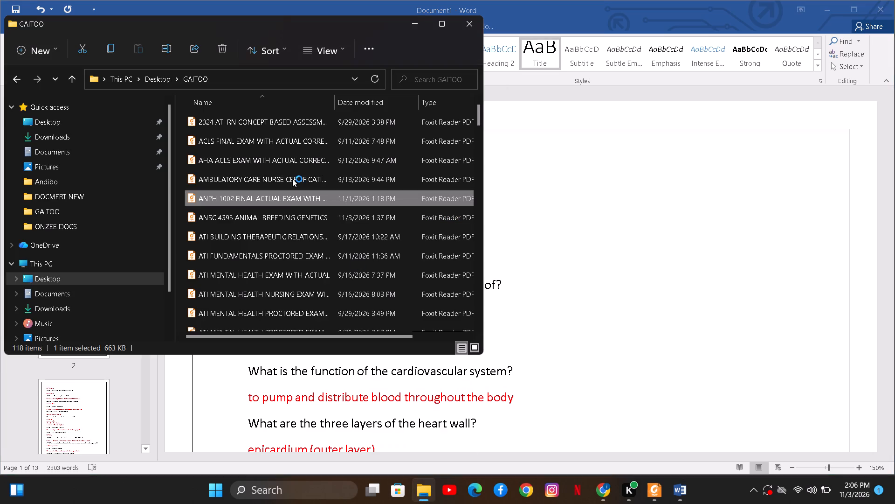
double_click(300, 197)
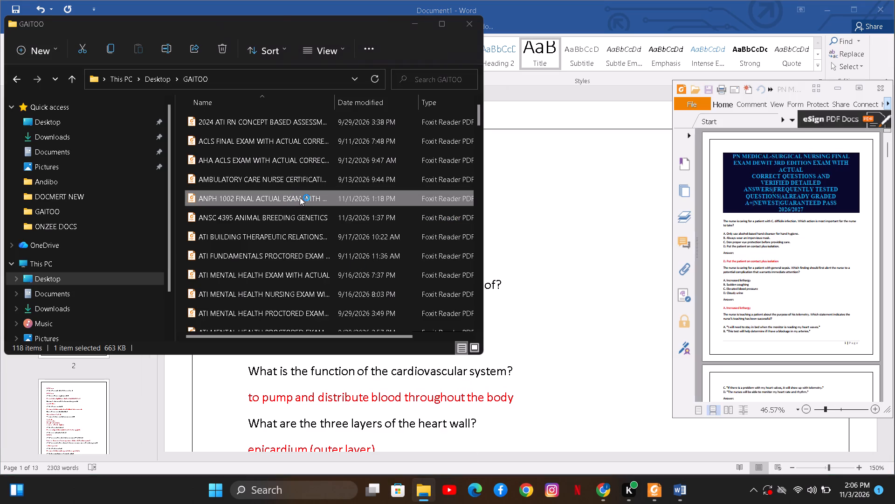
key("ctrl+c")
key("ctrl+c")
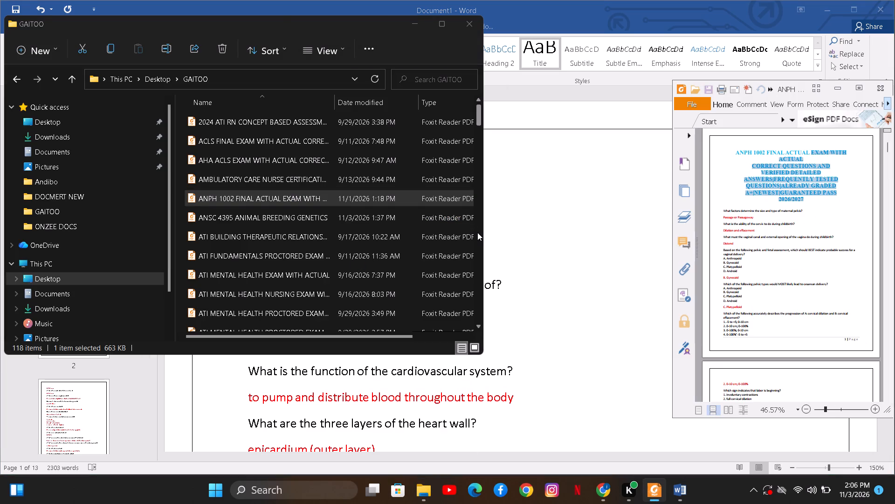
key("ctrl+c")
left_click(552, 199)
key("ctrl+v")
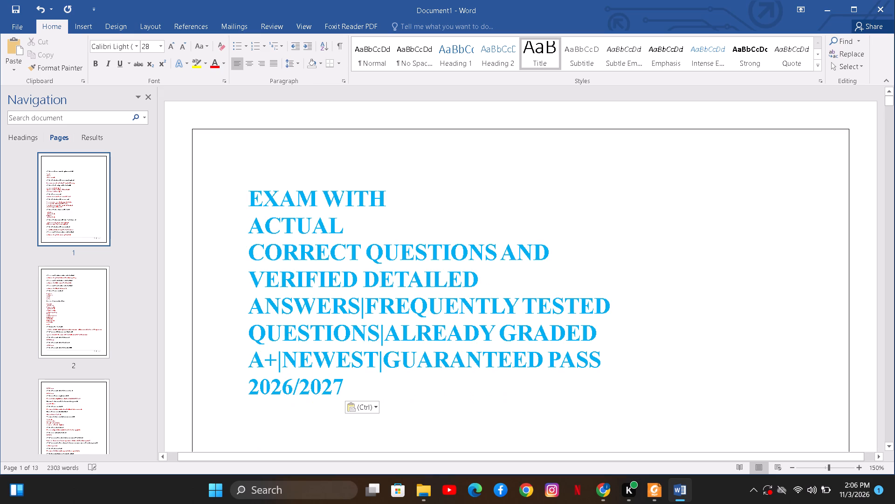
Copy the Quizlet set's full Chapter 17 title and paste it before "EXAM WITH", joined on the same line with a space.
left_click(253, 203)
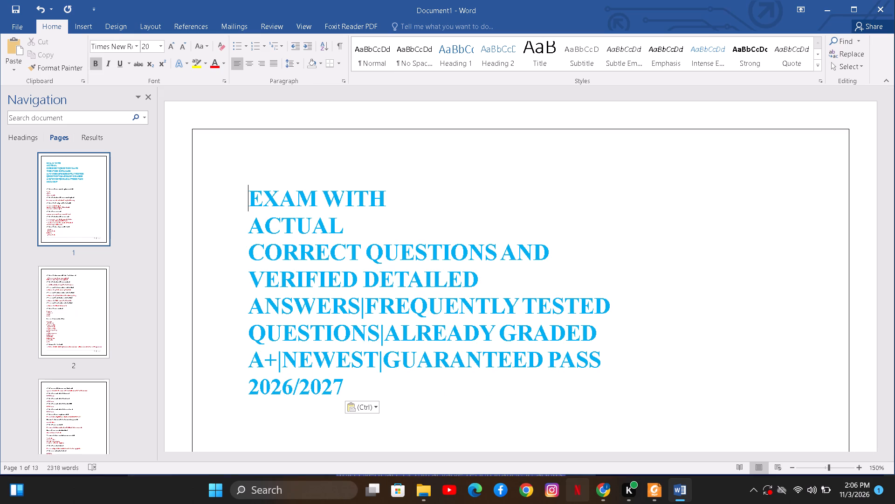
left_click(600, 491)
scroll(611, 344, "up", 17)
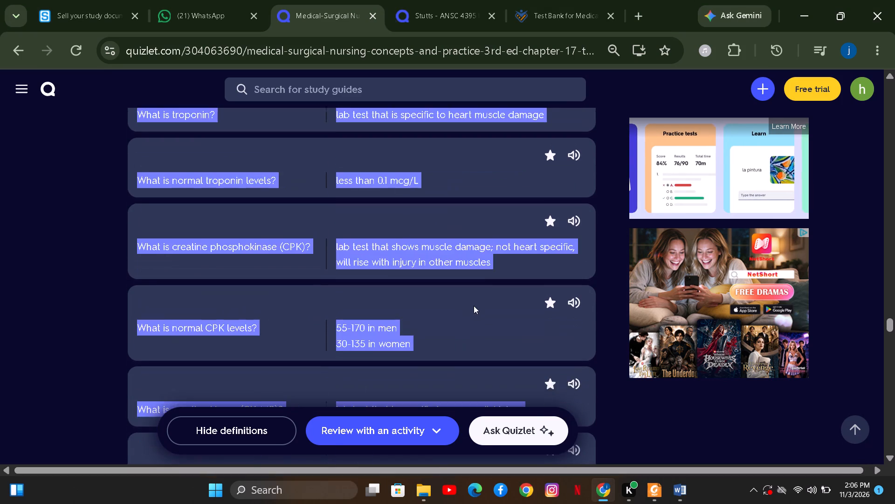
scroll(474, 306, "up", 7)
scroll(461, 298, "down", 1)
scroll(461, 298, "up", 1)
left_click_drag(888, 299, 889, 295)
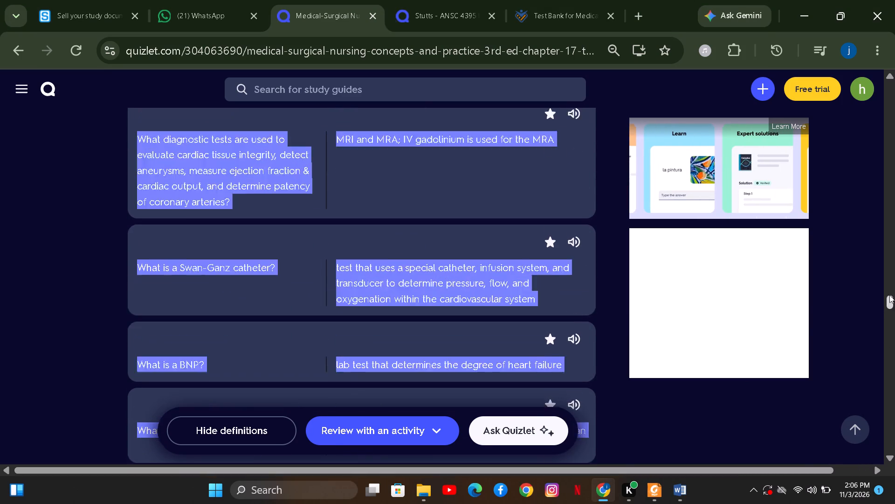
left_click_drag(889, 295, 894, 30)
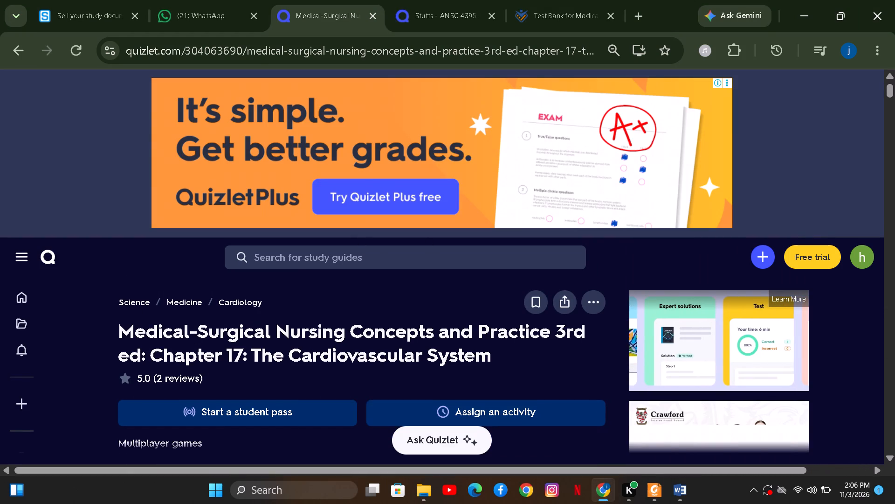
left_click_drag(117, 328, 203, 334)
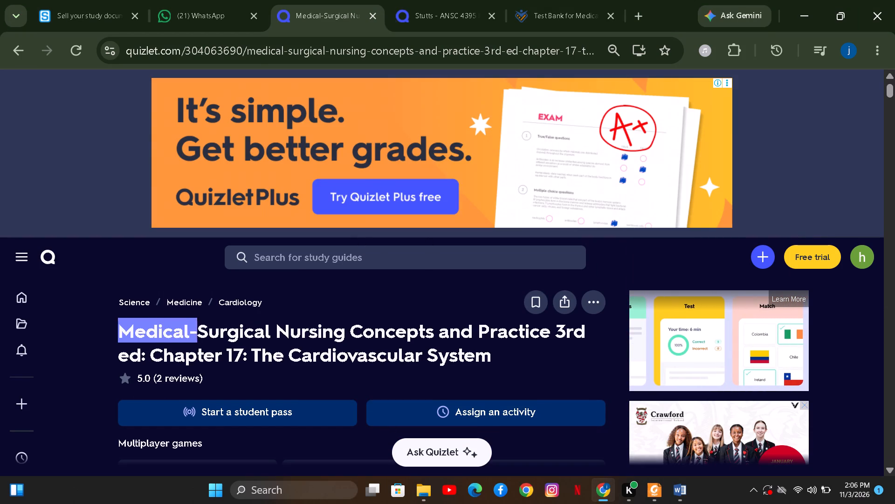
left_click_drag(203, 334, 511, 357)
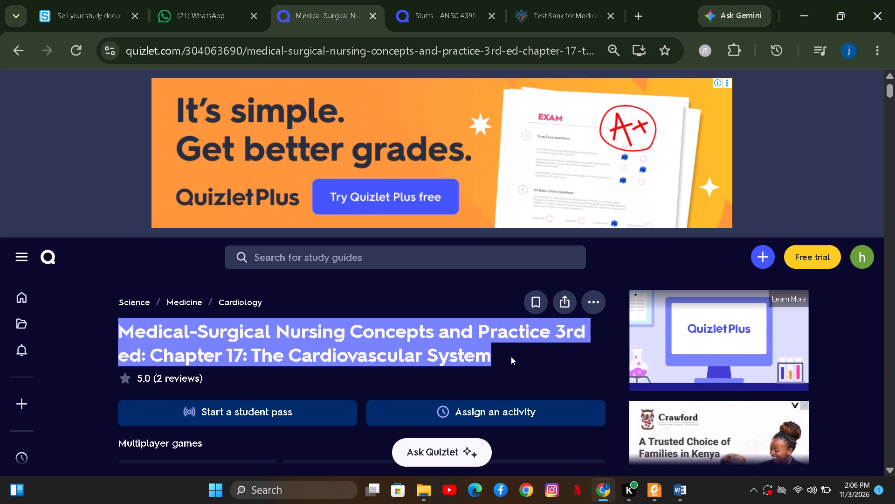
key("ctrl+c")
key("ctrl+c")
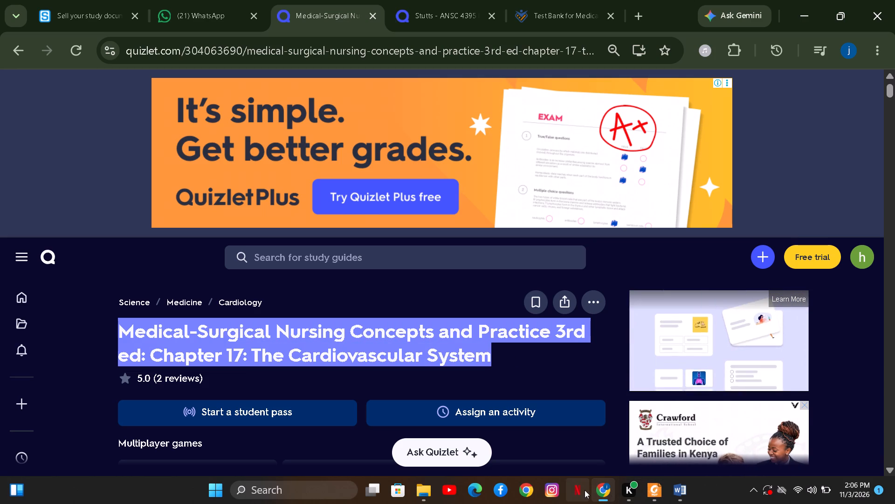
left_click(601, 492)
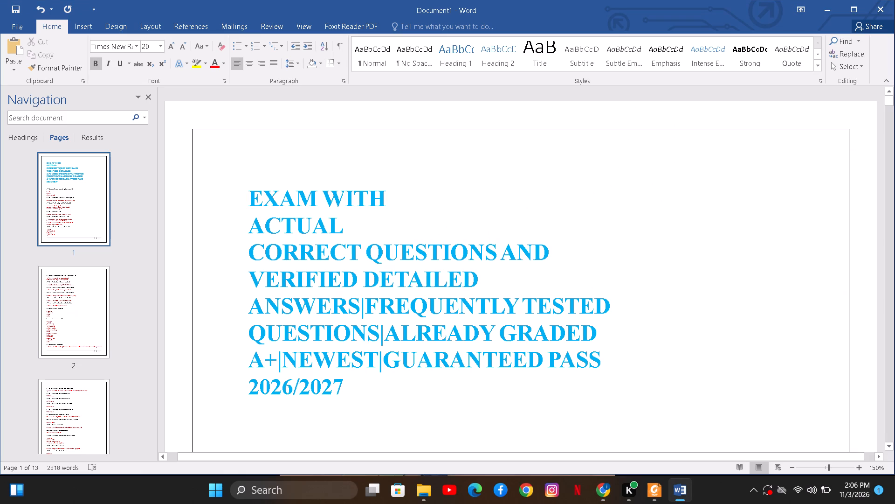
key("ctrl+v")
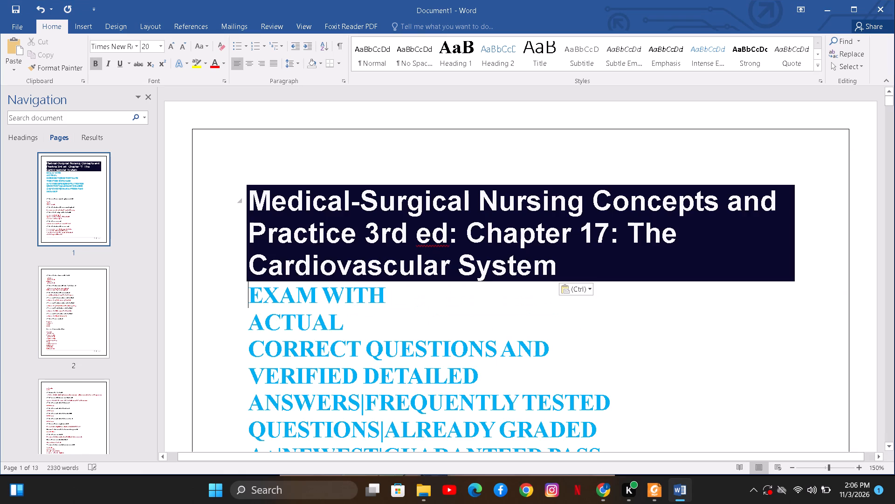
key("BackSpace")
key("space")
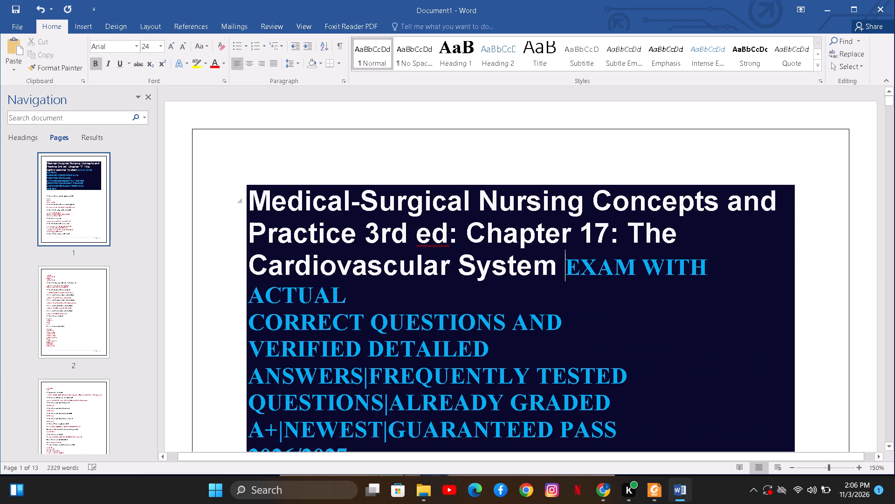
Ignore all spelling flags for "ed" in the title.
right_click(431, 244)
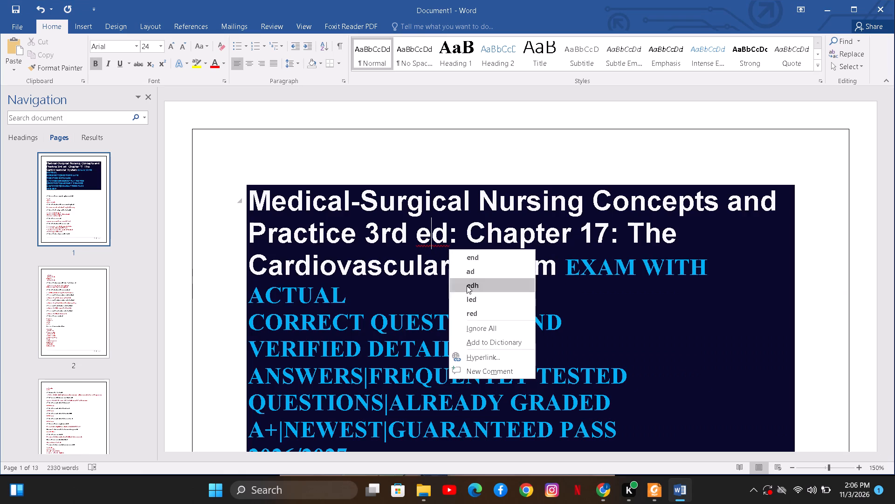
left_click(476, 324)
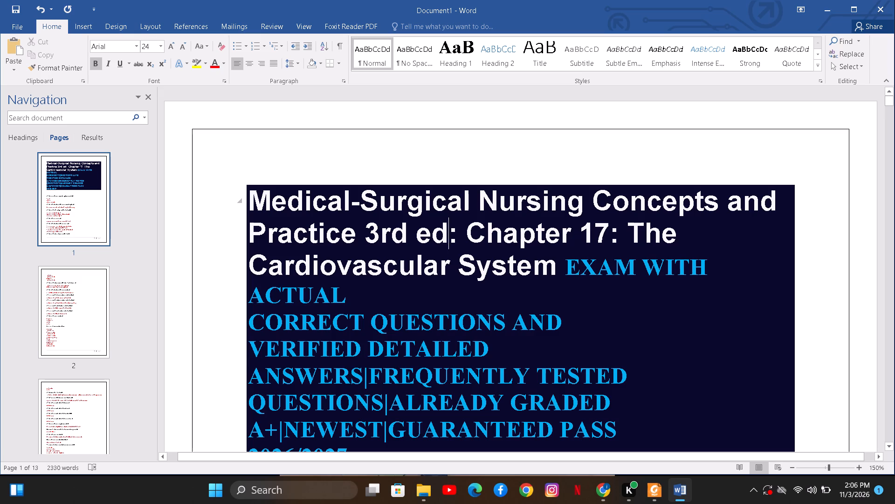
Set the pasted Chapter 17 title text to Times New Roman, size 28.
left_click_drag(254, 200, 546, 273)
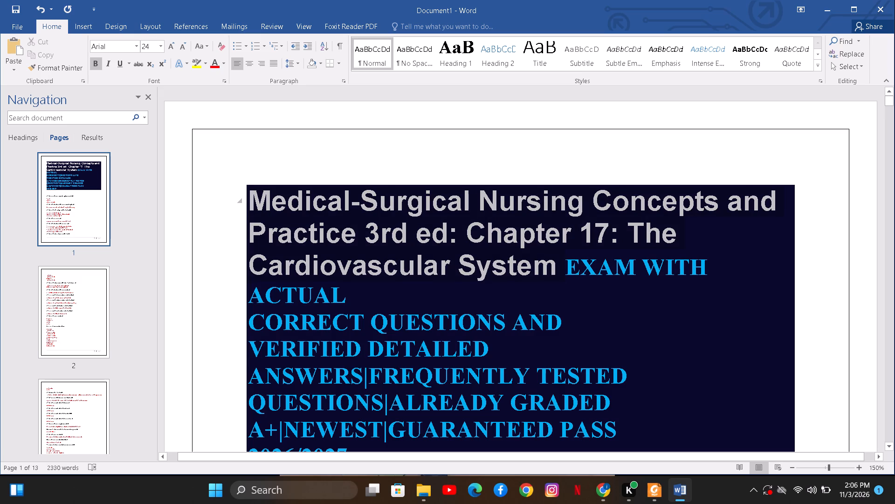
left_click_drag(546, 273, 547, 274)
left_click(136, 47)
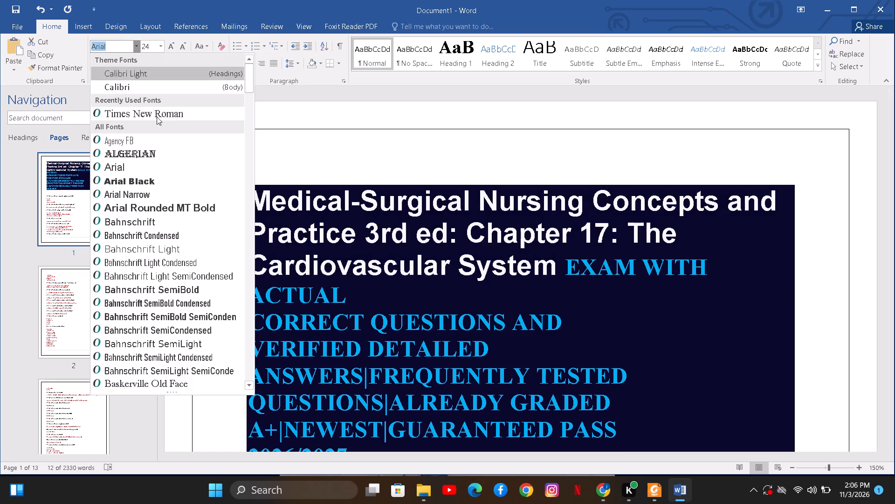
left_click(165, 115)
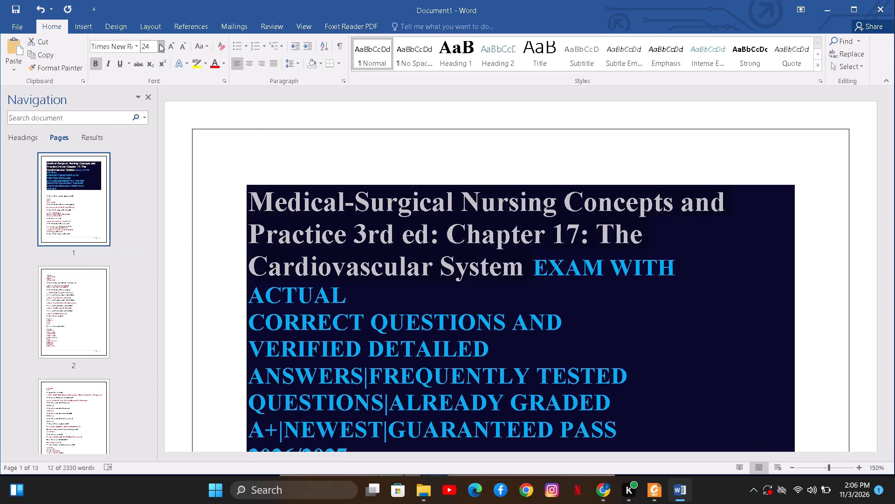
left_click(160, 44)
left_click(146, 192)
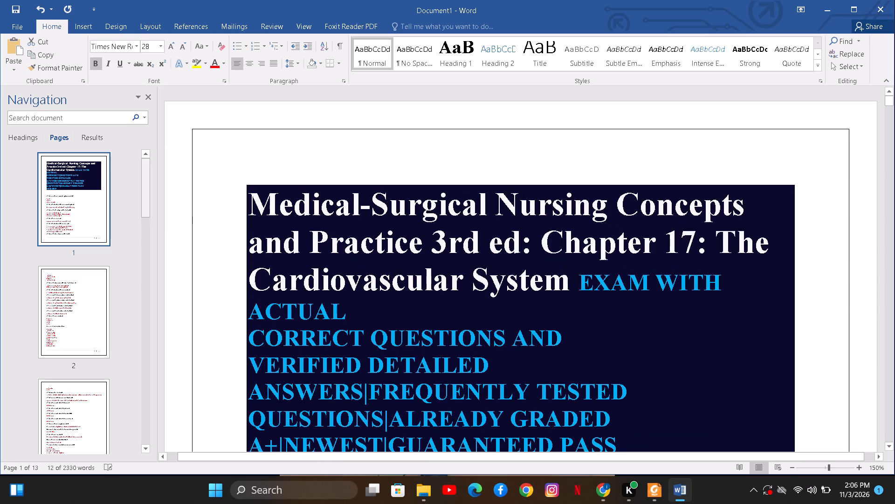
Change the Chapter 17 title text to uppercase and colour it light blue.
left_click(207, 45)
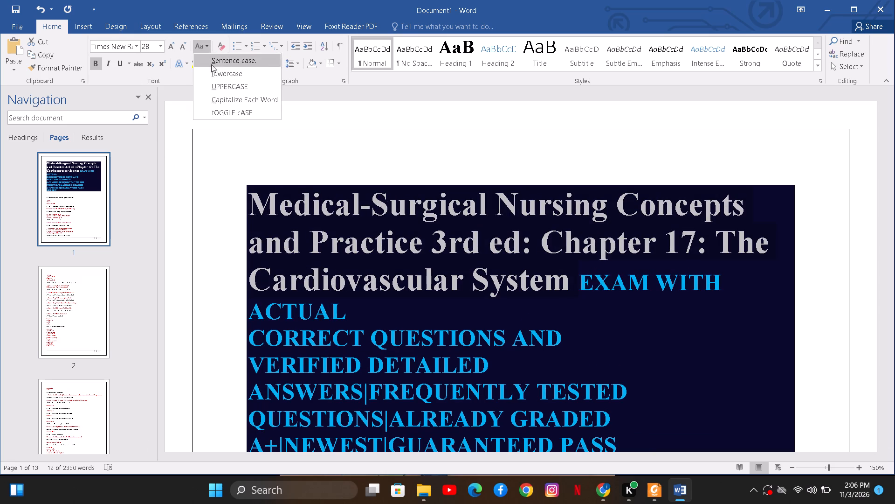
left_click(229, 85)
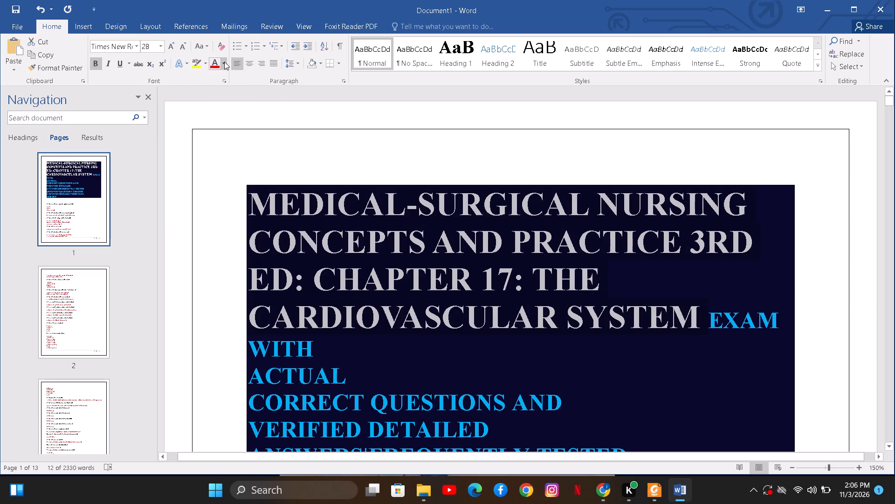
left_click(224, 62)
left_click(270, 162)
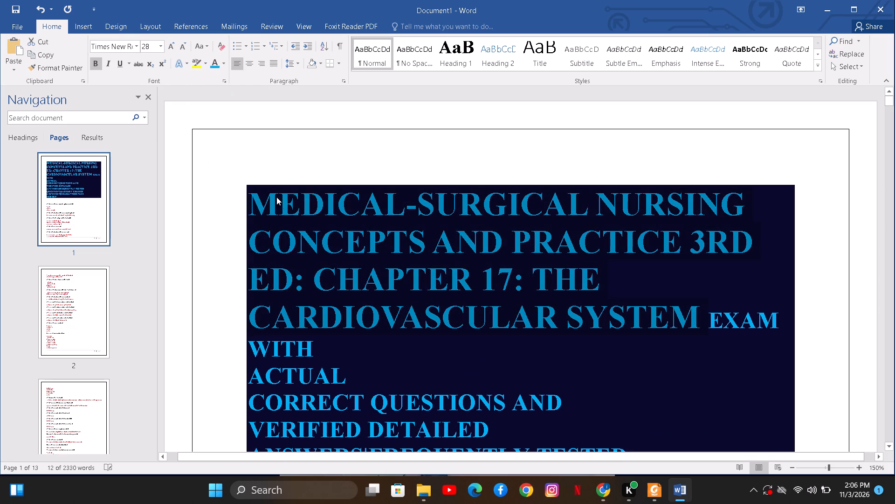
Set the rest of the title, from "EXAM WITH" to "2026/2027", to font size 28.
scroll(309, 225, "down", 2)
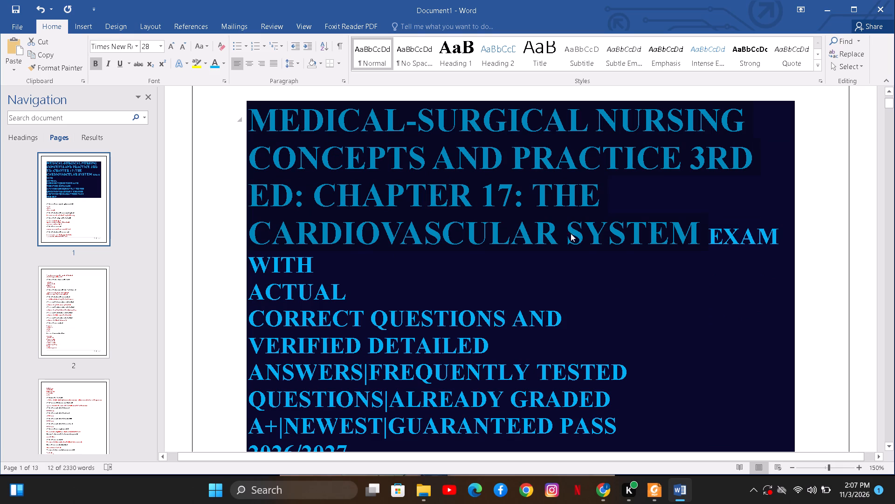
left_click_drag(712, 233, 668, 375)
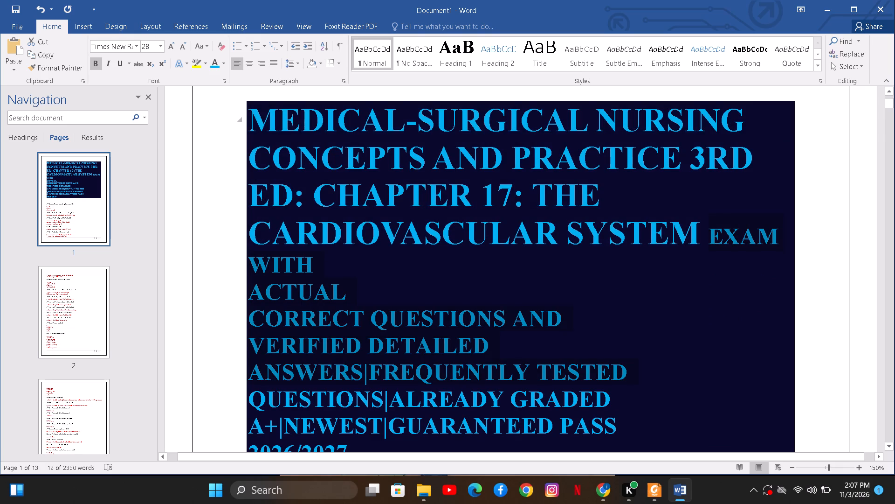
left_click_drag(668, 375, 682, 406)
scroll(668, 375, "down", 1)
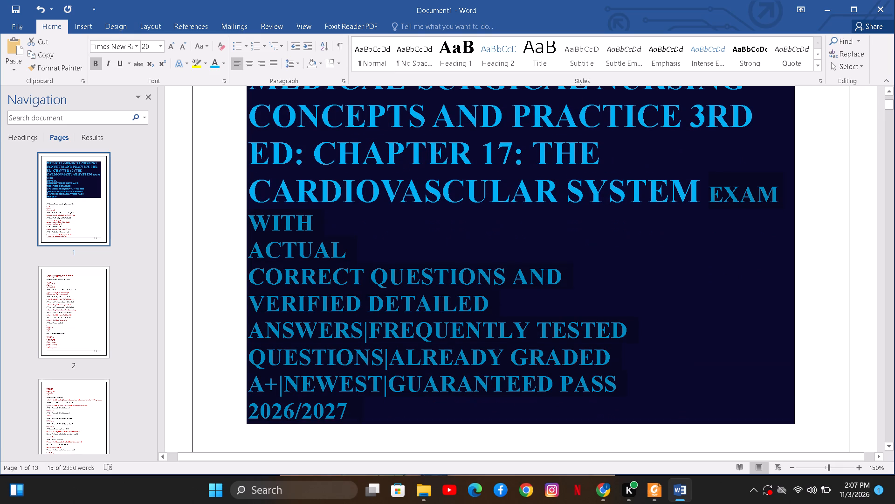
left_click(160, 46)
left_click(147, 193)
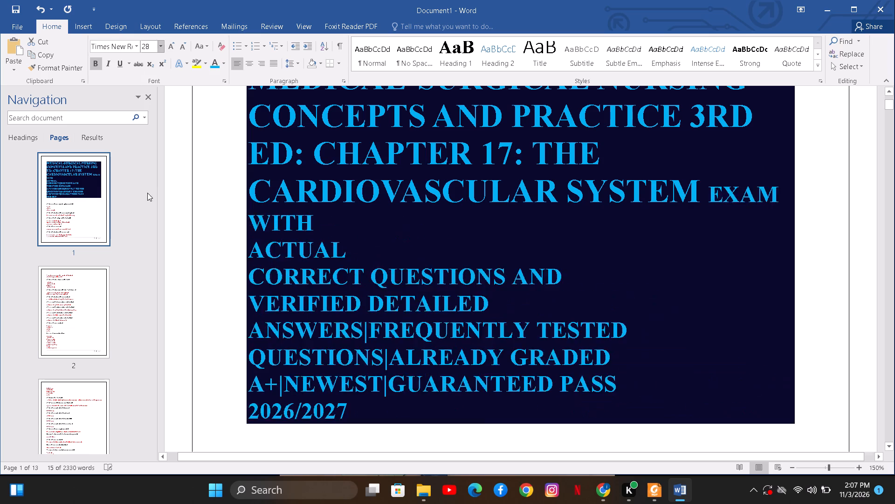
Centre the entire title block, from "MEDICAL-SURGICAL NURSING" through "2026/2027".
scroll(260, 142, "up", 3)
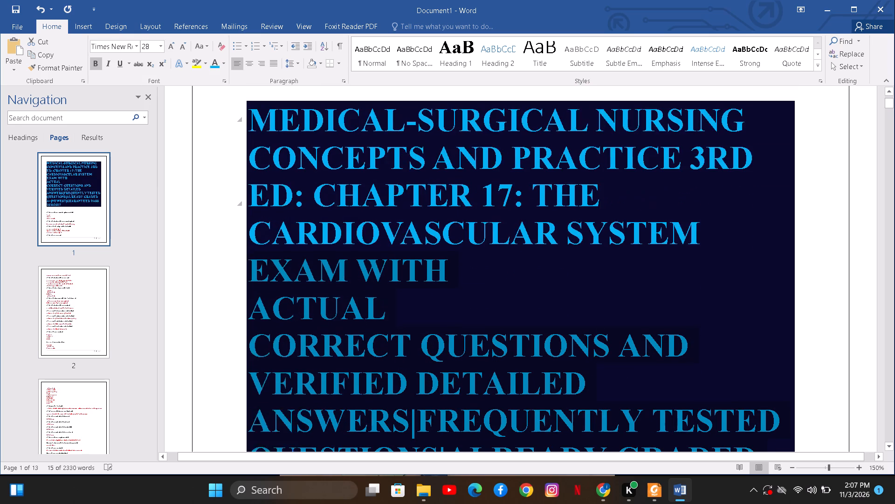
left_click_drag(248, 198, 448, 243)
scroll(447, 242, "down", 3)
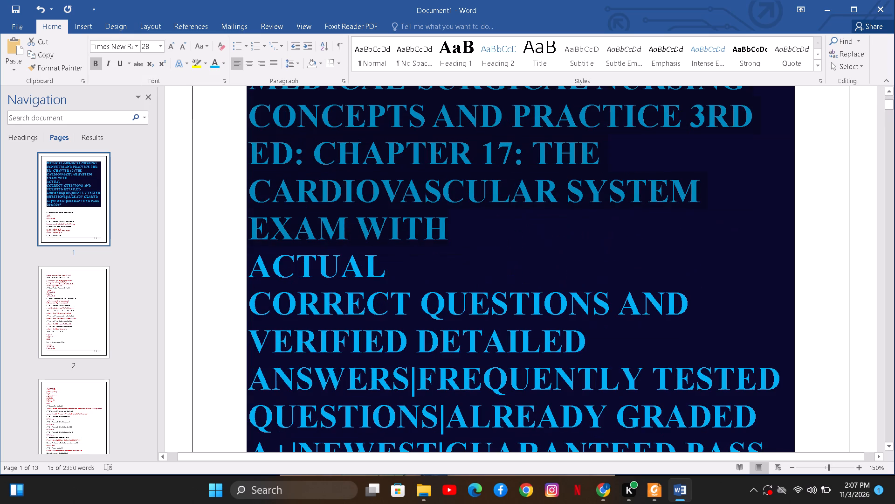
left_click_drag(448, 243, 462, 354)
scroll(462, 355, "down", 3)
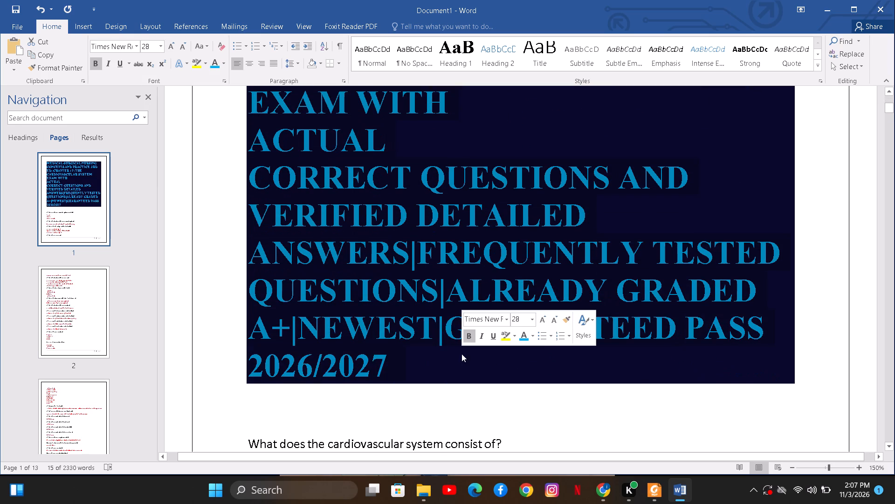
left_click(252, 62)
Reduce the font size of the entire title block to 22.
scroll(425, 231, "up", 4)
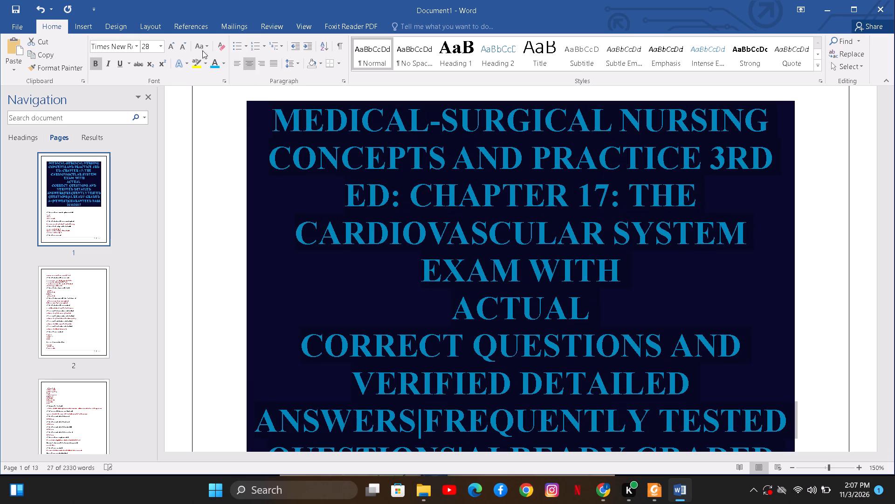
left_click(186, 43)
left_click(186, 43)
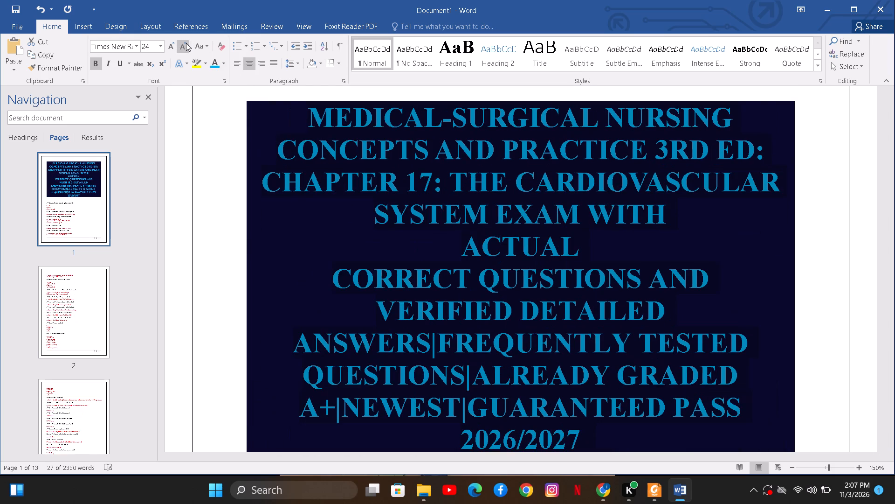
left_click(186, 43)
Delete the extra blank line between the title block and the first cardiovascular question.
scroll(447, 166, "down", 2)
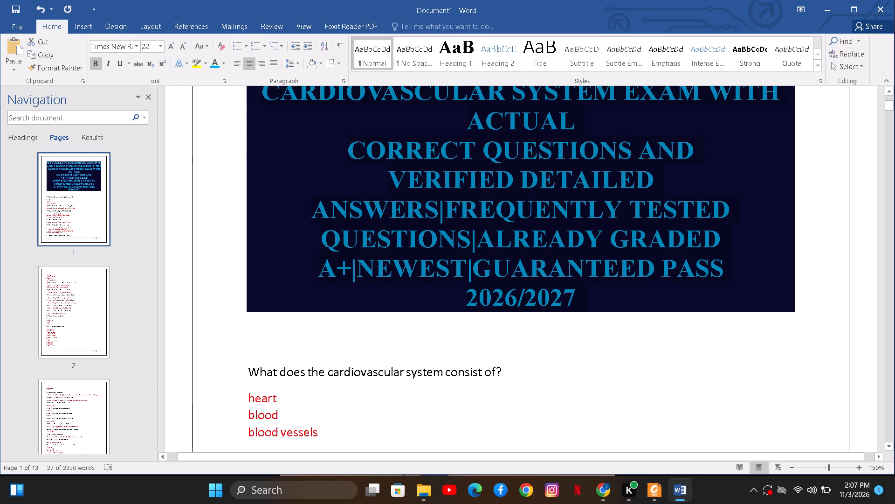
left_click(268, 340)
left_click(257, 337)
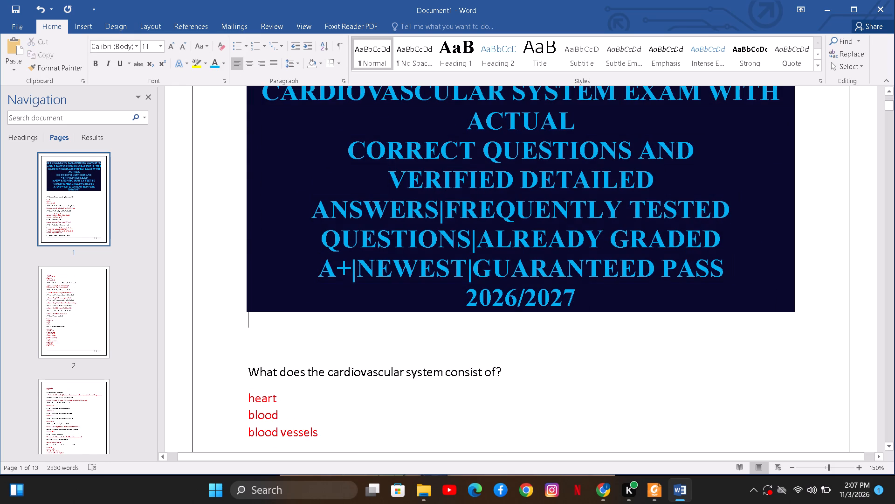
key("BackSpace")
Save the document as a PDF named MEDICAL in the GAITOO folder on the Desktop.
key("ctrl+s")
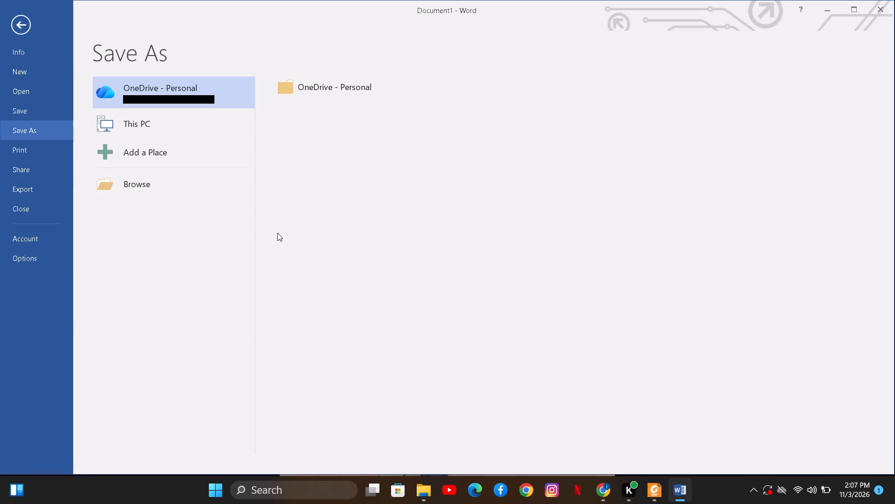
left_click(135, 126)
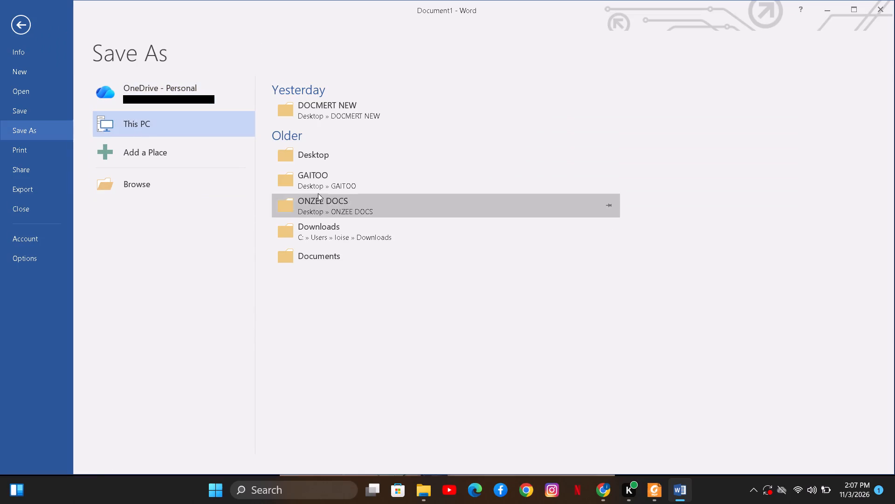
left_click(321, 187)
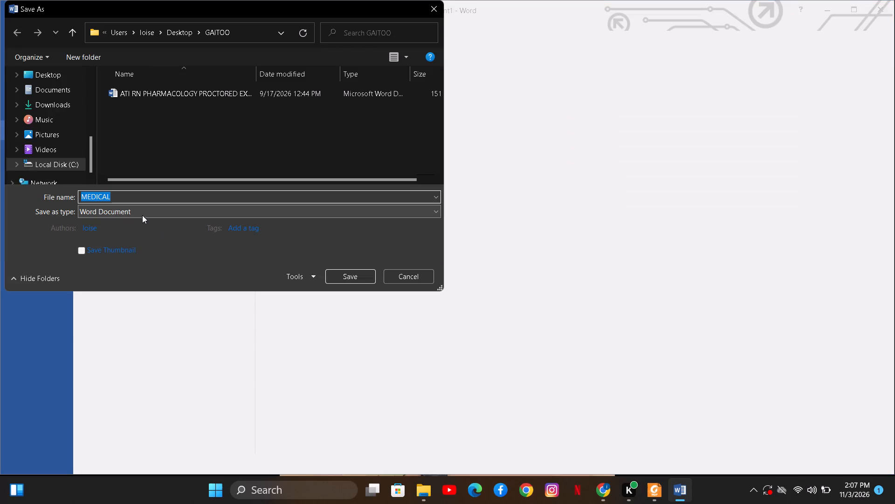
left_click(143, 211)
left_click(147, 275)
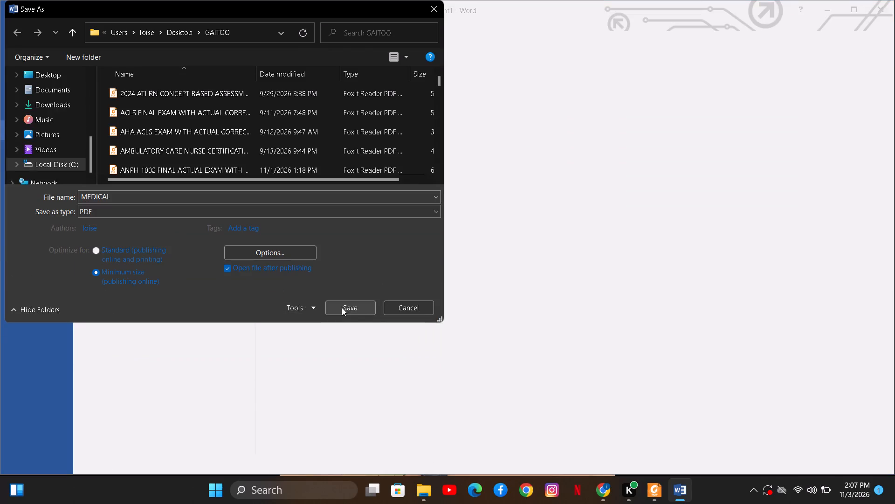
left_click(349, 309)
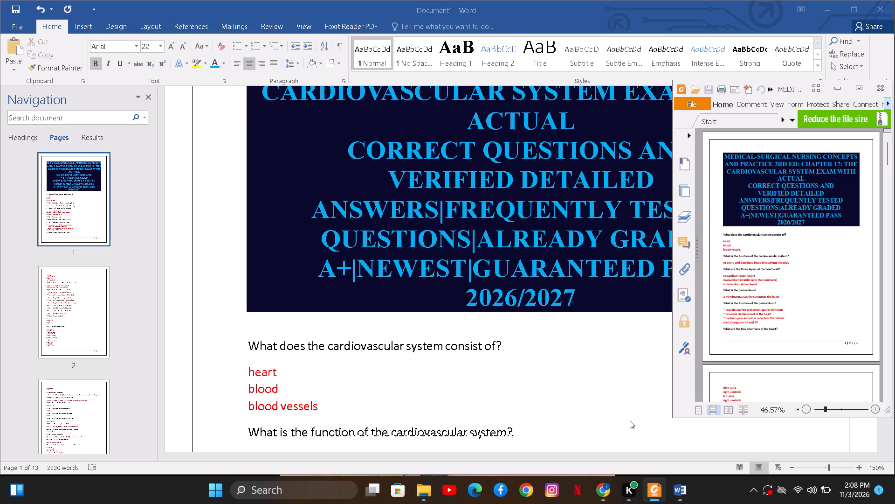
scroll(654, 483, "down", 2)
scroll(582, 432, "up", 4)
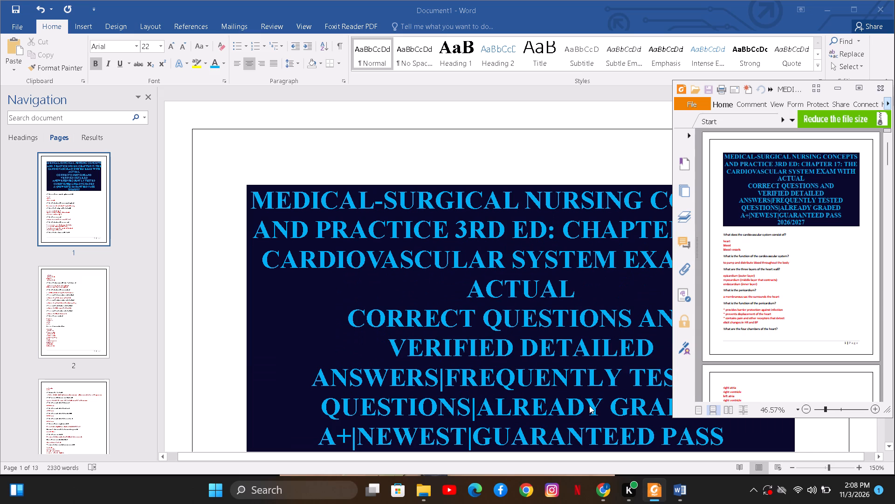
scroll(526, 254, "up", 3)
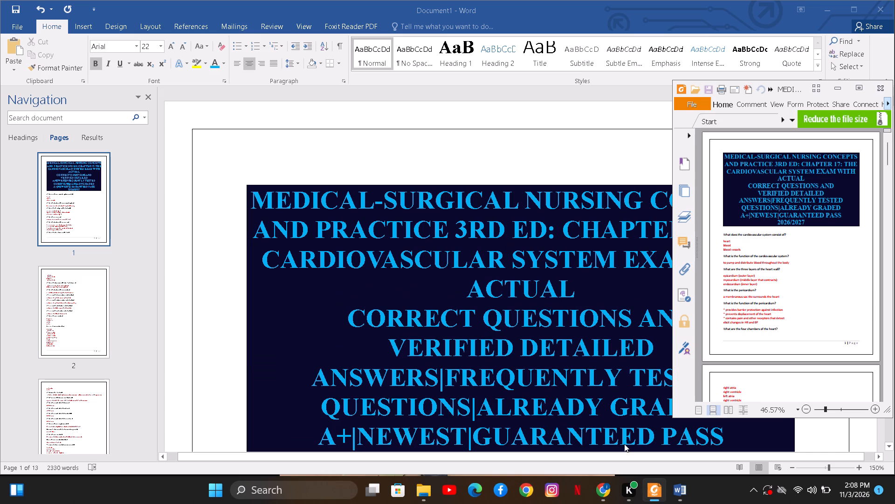
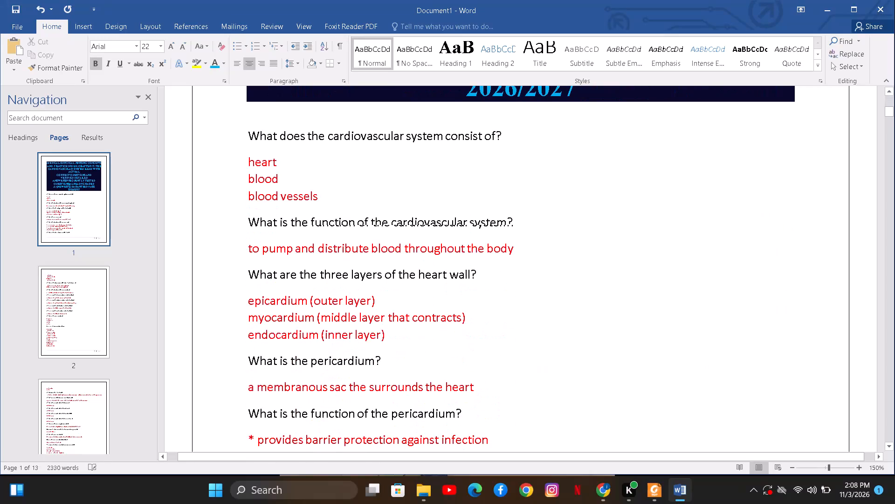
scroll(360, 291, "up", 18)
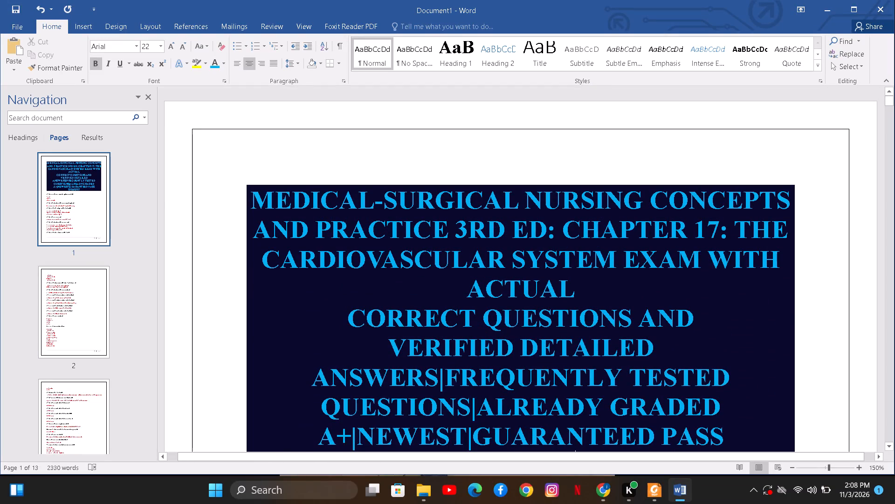